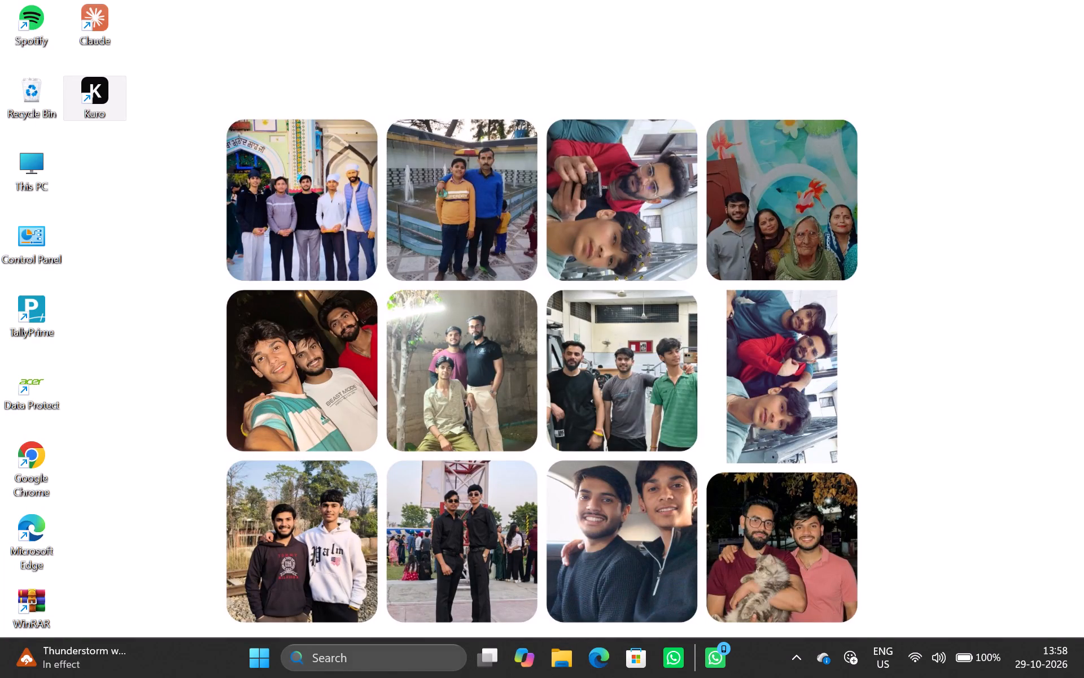
Launch Microsoft Word by running winword from the Run dialog.
{"action": "key", "text": "super+r"}
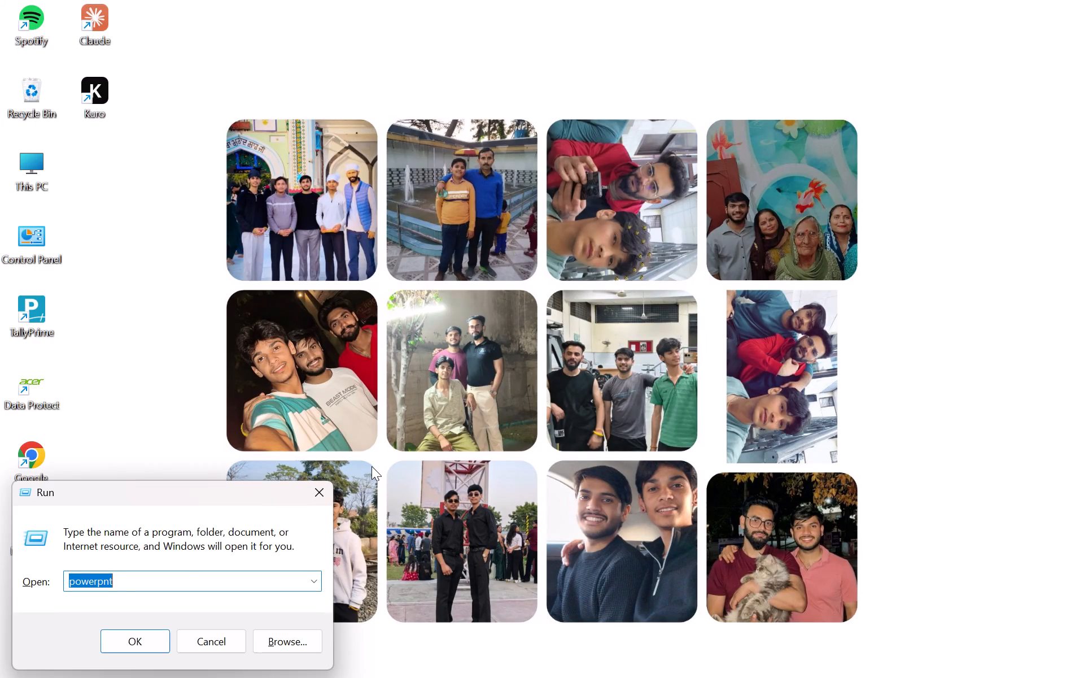
{"action": "left_click", "coordinate": [319, 584]}
{"action": "left_click", "coordinate": [257, 609]}
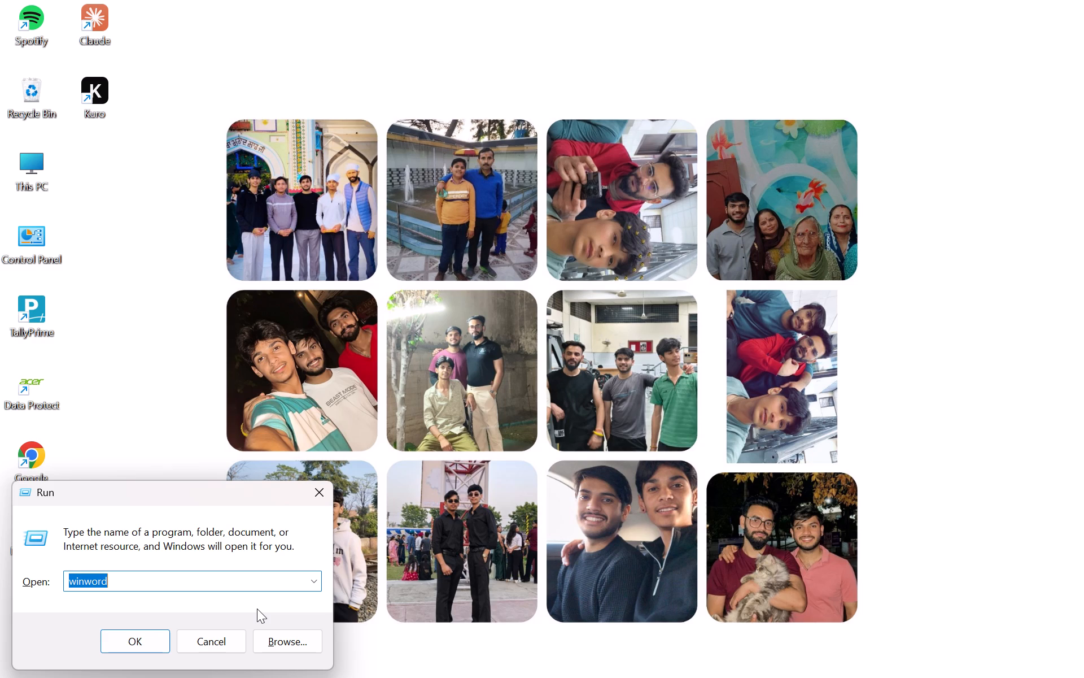
{"action": "left_click", "coordinate": [145, 650]}
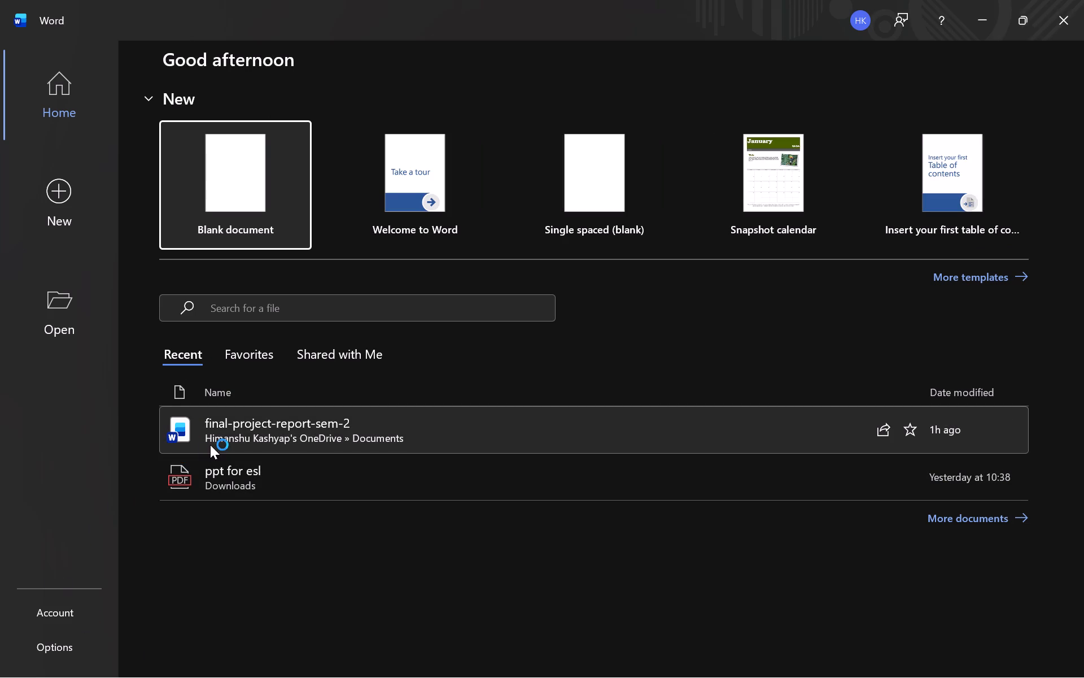
Open the recent document final-project-report-sem-2.
{"action": "left_click", "coordinate": [239, 423]}
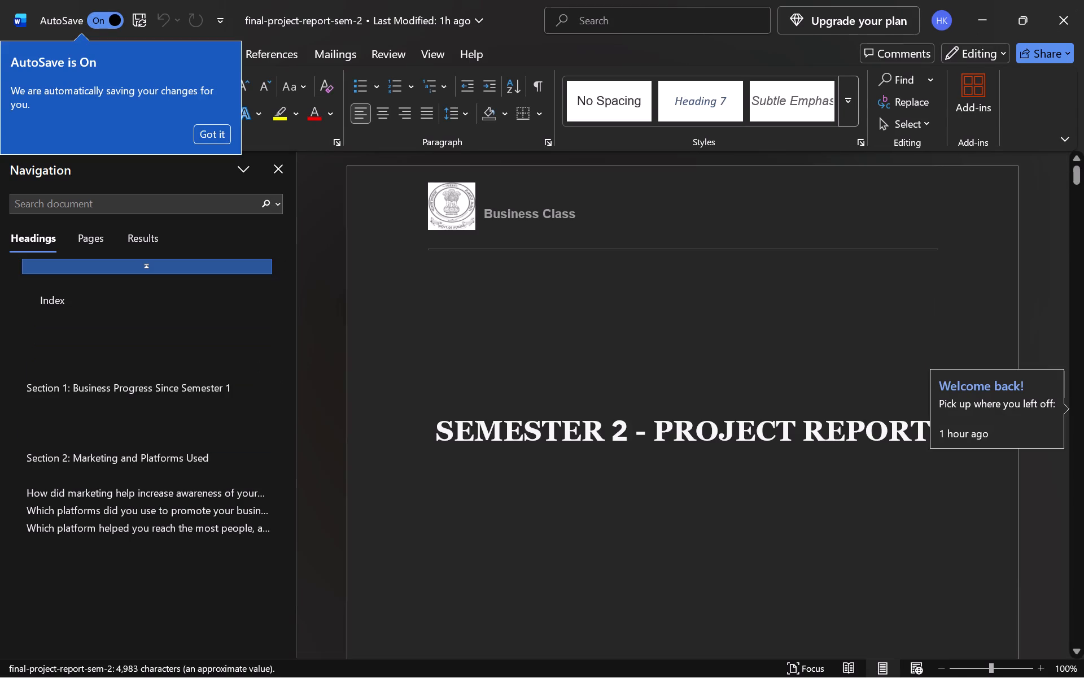
Read through the report from the cover page, student details and index down to Section 5: Customer Response and Leads.
{"action": "key", "text": "Down"}
{"action": "key", "text": "Down"}
{"action": "key", "text": "Down"}
{"action": "key", "text": "Down"}
{"action": "key", "text": "Down"}
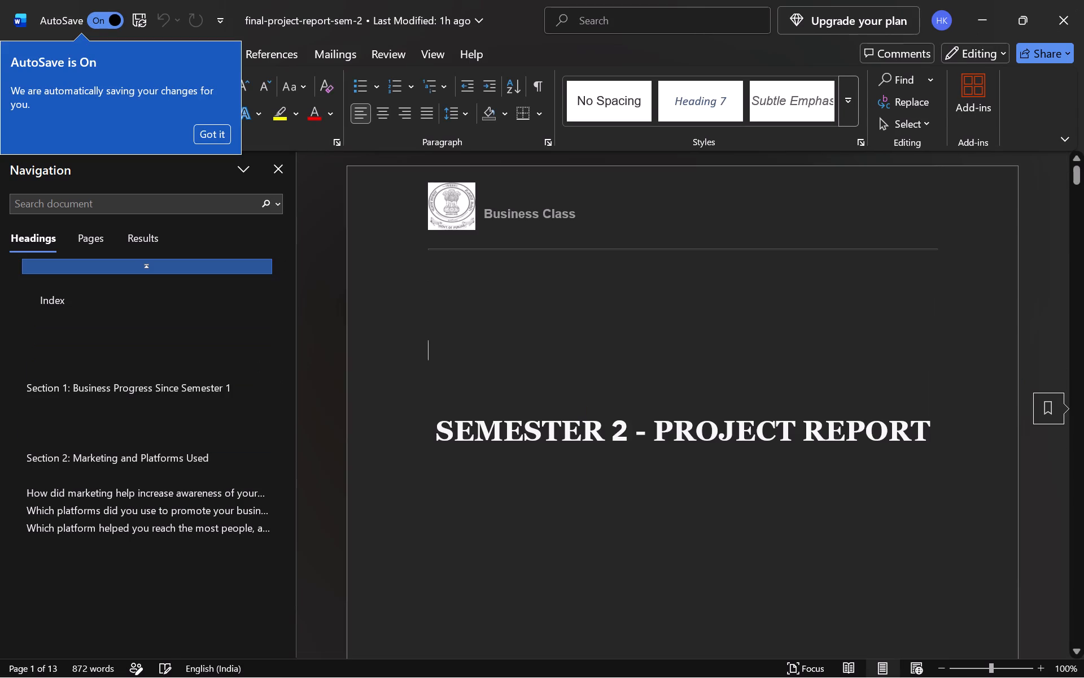
{"action": "key", "text": "Down"}
{"action": "key", "text": "Down"}
{"action": "key", "text": "Down"}
{"action": "key", "text": "Down"}
{"action": "key", "text": "Down"}
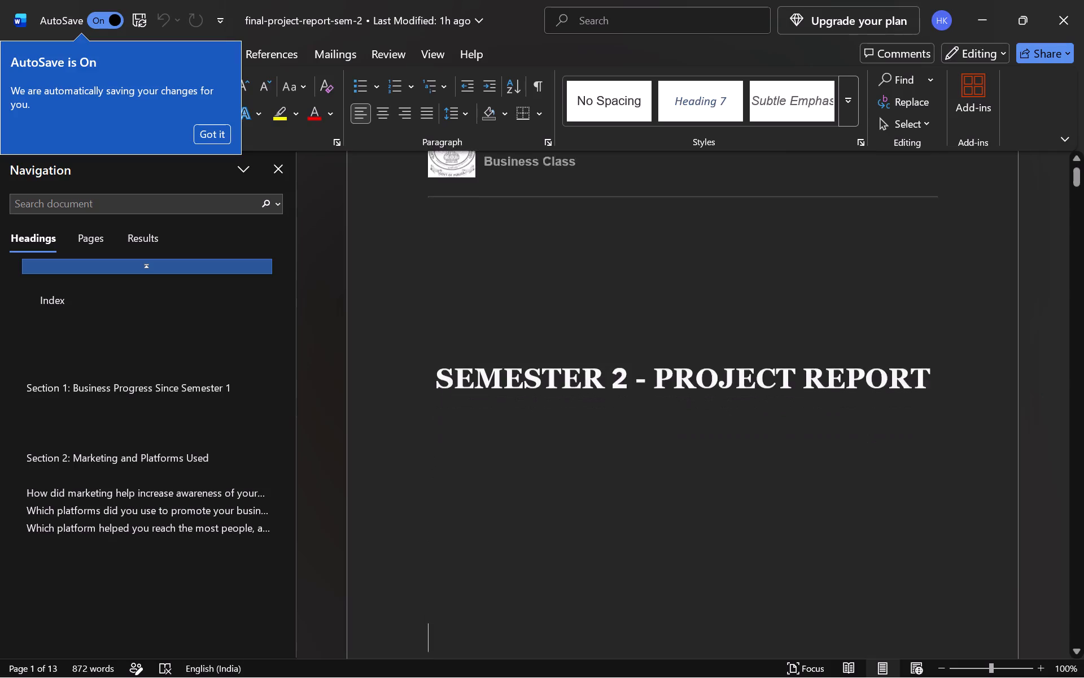
{"action": "key", "text": "Down"}
{"action": "key", "text": "Down"}
{"action": "key", "text": "Down"}
{"action": "key", "text": "Down"}
{"action": "key", "text": "Down"}
{"action": "key", "text": "Down"}
{"action": "key", "text": "Down"}
{"action": "key", "text": "Down"}
{"action": "key", "text": "Down"}
{"action": "key", "text": "Down"}
{"action": "key", "text": "Down"}
{"action": "key", "text": "Down"}
{"action": "key", "text": "Down"}
{"action": "key", "text": "Down"}
{"action": "key", "text": "Down"}
{"action": "key", "text": "Down"}
{"action": "key", "text": "Down"}
{"action": "key", "text": "Down"}
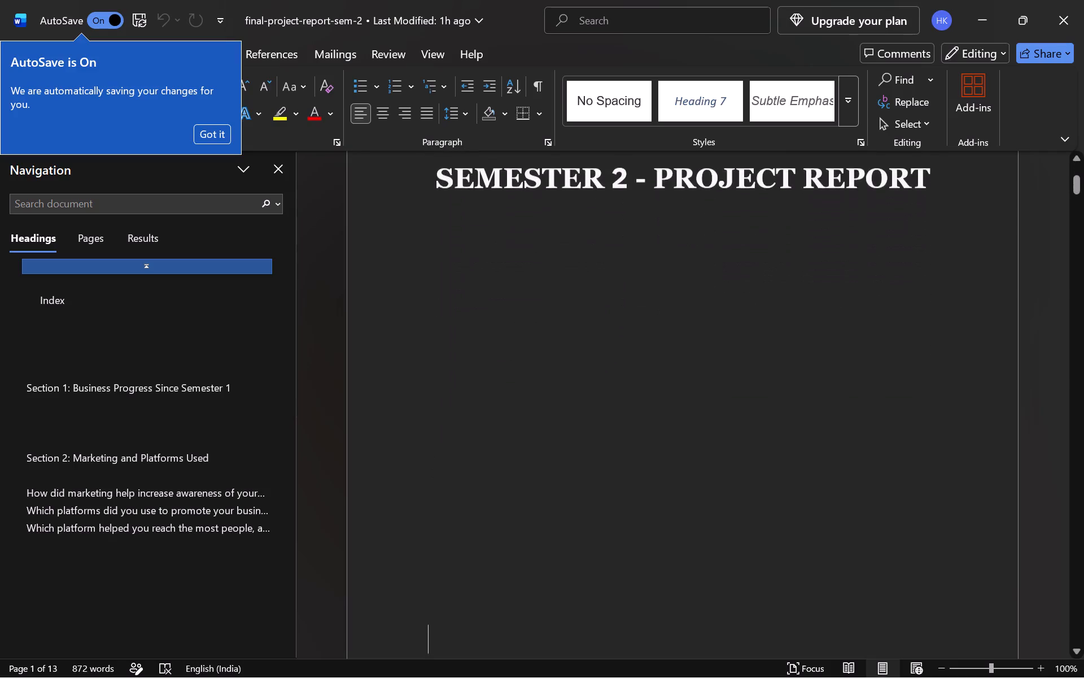
{"action": "key", "text": "Down"}
{"action": "key", "text": "Down"}
{"action": "key", "text": "Down"}
{"action": "key", "text": "Down"}
{"action": "key", "text": "Down"}
{"action": "key", "text": "Down"}
{"action": "key", "text": "Down"}
{"action": "key", "text": "Down"}
{"action": "key", "text": "Down"}
{"action": "key", "text": "Down"}
{"action": "key", "text": "Down"}
{"action": "key", "text": "Down"}
{"action": "key", "text": "Down"}
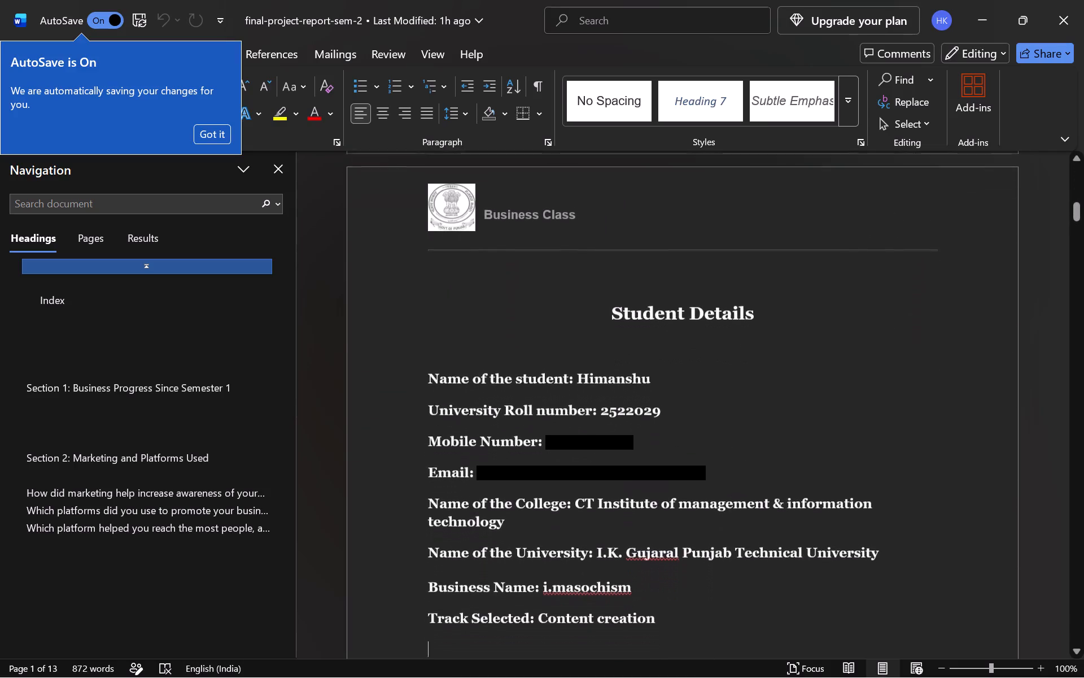
{"action": "key", "text": "Down"}
{"action": "key", "text": "Down"}
{"action": "key", "text": "Down"}
{"action": "key", "text": "Down"}
{"action": "key", "text": "Down"}
{"action": "key", "text": "Down"}
{"action": "key", "text": "Down"}
{"action": "key", "text": "Down"}
{"action": "key", "text": "Down"}
{"action": "key", "text": "Down"}
{"action": "key", "text": "Down"}
{"action": "key", "text": "Down"}
{"action": "key", "text": "Down"}
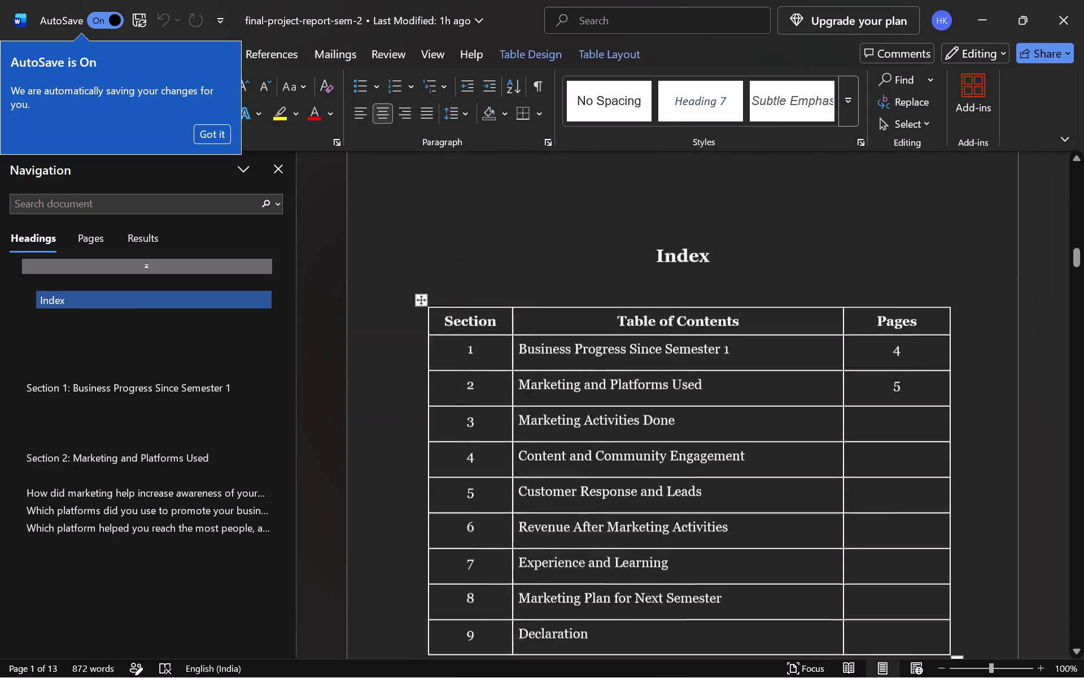
{"action": "key", "text": "Down"}
{"action": "key", "text": "Down"}
{"action": "key", "text": "Down"}
{"action": "key", "text": "Down"}
{"action": "key", "text": "Down"}
{"action": "key", "text": "Down"}
{"action": "key", "text": "Down"}
{"action": "key", "text": "Down"}
{"action": "key", "text": "Down"}
{"action": "key", "text": "Down"}
{"action": "key", "text": "Down"}
{"action": "key", "text": "Down"}
{"action": "key", "text": "Down"}
{"action": "key", "text": "Down"}
{"action": "key", "text": "Down"}
{"action": "key", "text": "Down"}
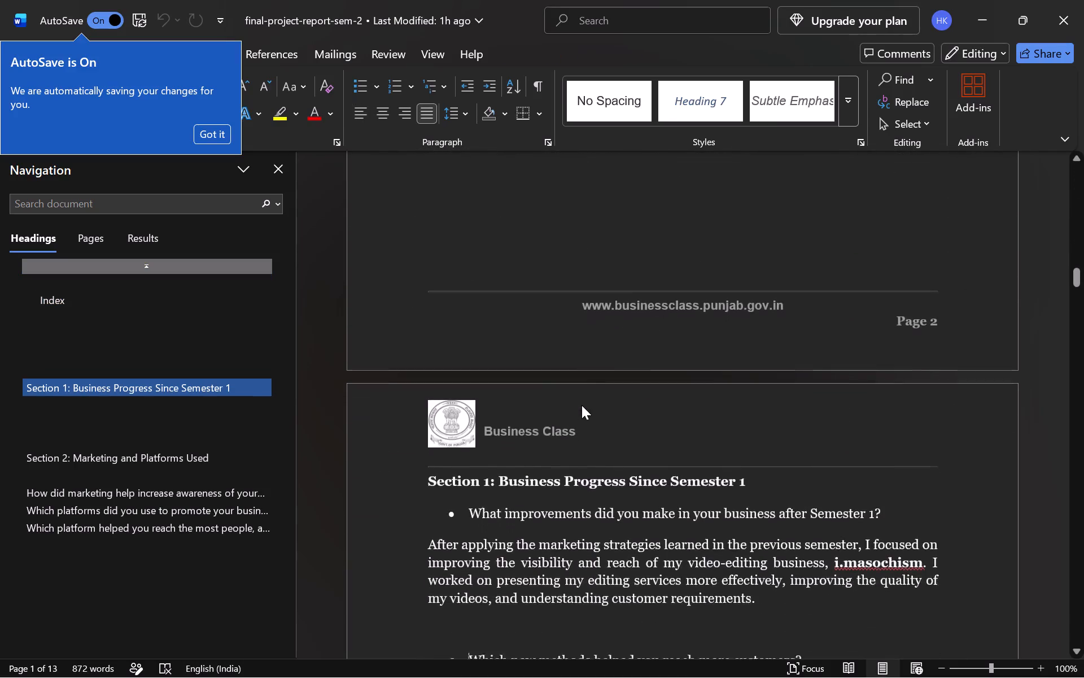
{"action": "key", "text": "Down"}
{"action": "key", "text": "Down"}
{"action": "key", "text": "Down"}
{"action": "key", "text": "Down"}
{"action": "key", "text": "Down"}
{"action": "key", "text": "Down"}
{"action": "key", "text": "Down"}
{"action": "key", "text": "Down"}
{"action": "key", "text": "Down"}
{"action": "key", "text": "Down"}
{"action": "key", "text": "Down"}
{"action": "key", "text": "Down"}
{"action": "key", "text": "Down"}
{"action": "key", "text": "Down"}
{"action": "key", "text": "Down"}
{"action": "key", "text": "Down"}
{"action": "key", "text": "Down"}
{"action": "key", "text": "Down"}
{"action": "key", "text": "Down"}
{"action": "key", "text": "Down"}
{"action": "key", "text": "Down"}
{"action": "key", "text": "Down"}
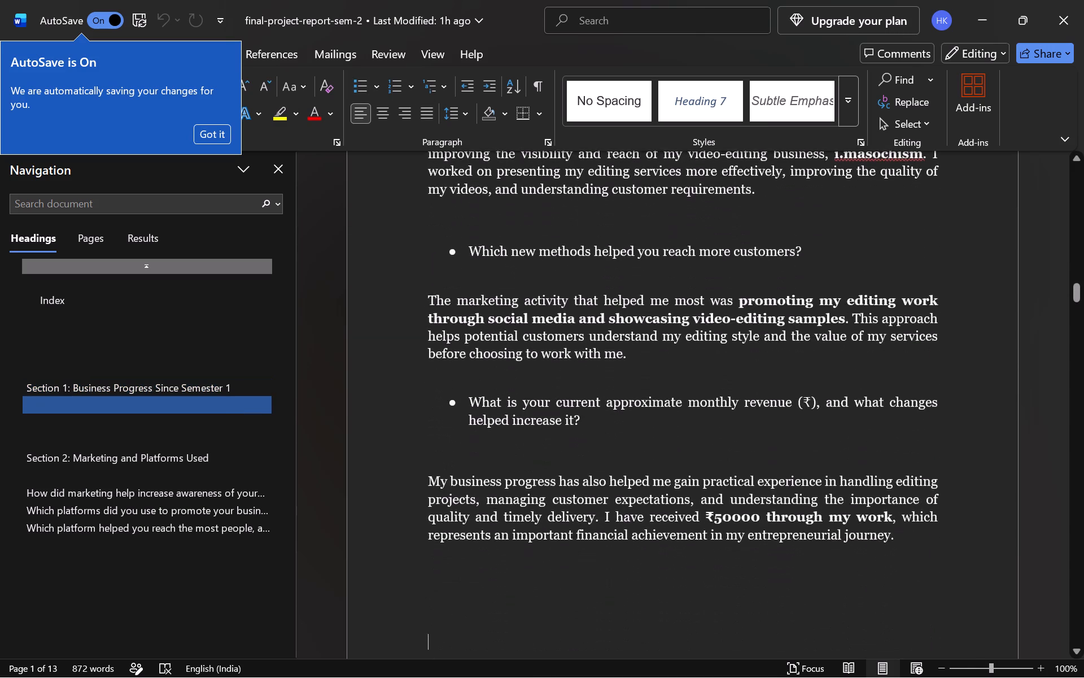
{"action": "key", "text": "Down"}
{"action": "key", "text": "Down"}
{"action": "key", "text": "Down"}
{"action": "key", "text": "Down"}
{"action": "key", "text": "Down"}
{"action": "key", "text": "Down"}
{"action": "key", "text": "Down"}
{"action": "key", "text": "Down"}
{"action": "key", "text": "Down"}
{"action": "key", "text": "Down"}
{"action": "key", "text": "Down"}
{"action": "key", "text": "Down"}
{"action": "key", "text": "Down"}
{"action": "key", "text": "Down"}
{"action": "key", "text": "Down"}
{"action": "key", "text": "Down"}
{"action": "key", "text": "Down"}
{"action": "key", "text": "Down"}
{"action": "key", "text": "Down"}
{"action": "key", "text": "Down"}
{"action": "key", "text": "Down"}
{"action": "key", "text": "Down"}
{"action": "key", "text": "Down"}
{"action": "key", "text": "Down"}
{"action": "key", "text": "Down"}
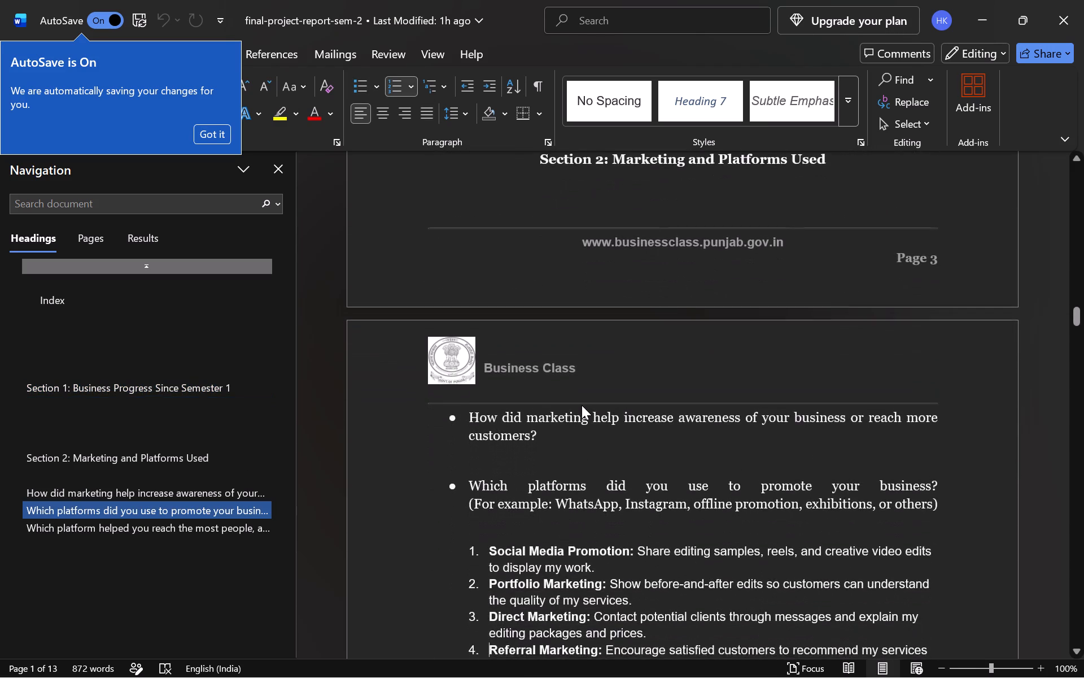
{"action": "key", "text": "Down"}
{"action": "key", "text": "Down"}
{"action": "key", "text": "Down"}
{"action": "key", "text": "Down"}
{"action": "key", "text": "Down"}
{"action": "key", "text": "Down"}
{"action": "key", "text": "Down"}
{"action": "key", "text": "Down"}
{"action": "key", "text": "Down"}
{"action": "key", "text": "Down"}
{"action": "key", "text": "Down"}
{"action": "key", "text": "Down"}
{"action": "key", "text": "Down"}
{"action": "key", "text": "Down"}
{"action": "key", "text": "Down"}
{"action": "key", "text": "Down"}
{"action": "key", "text": "Down"}
{"action": "key", "text": "Down"}
{"action": "key", "text": "Down"}
{"action": "key", "text": "Down"}
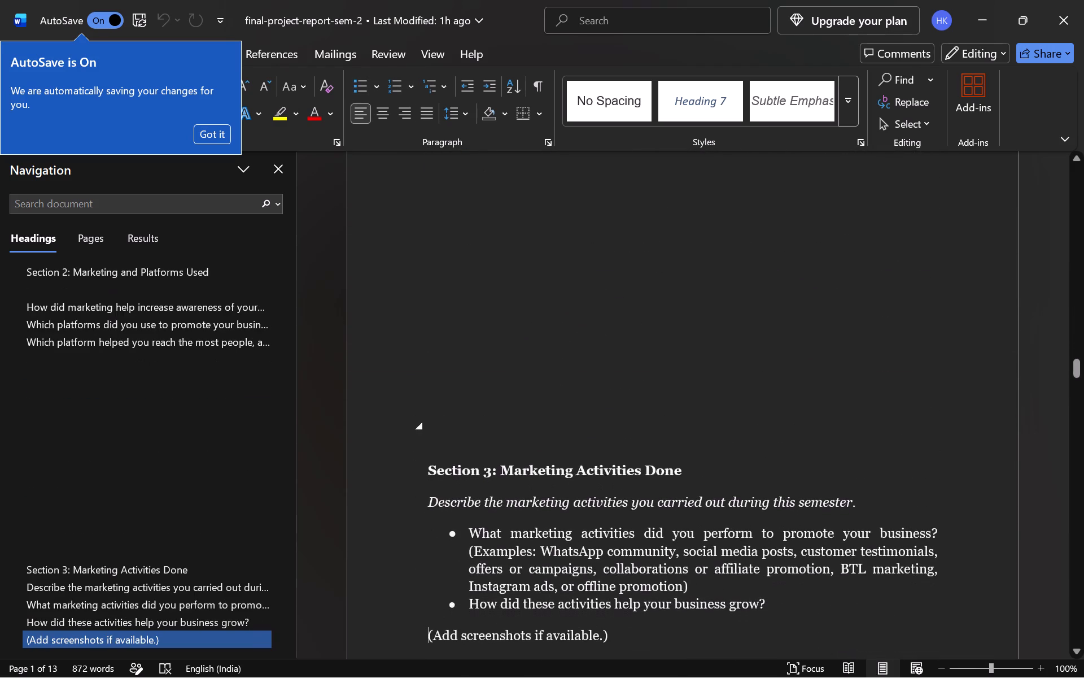
{"action": "key", "text": "Down"}
{"action": "key", "text": "Down"}
{"action": "key", "text": "Down"}
{"action": "key", "text": "Down"}
{"action": "key", "text": "Down"}
{"action": "key", "text": "Down"}
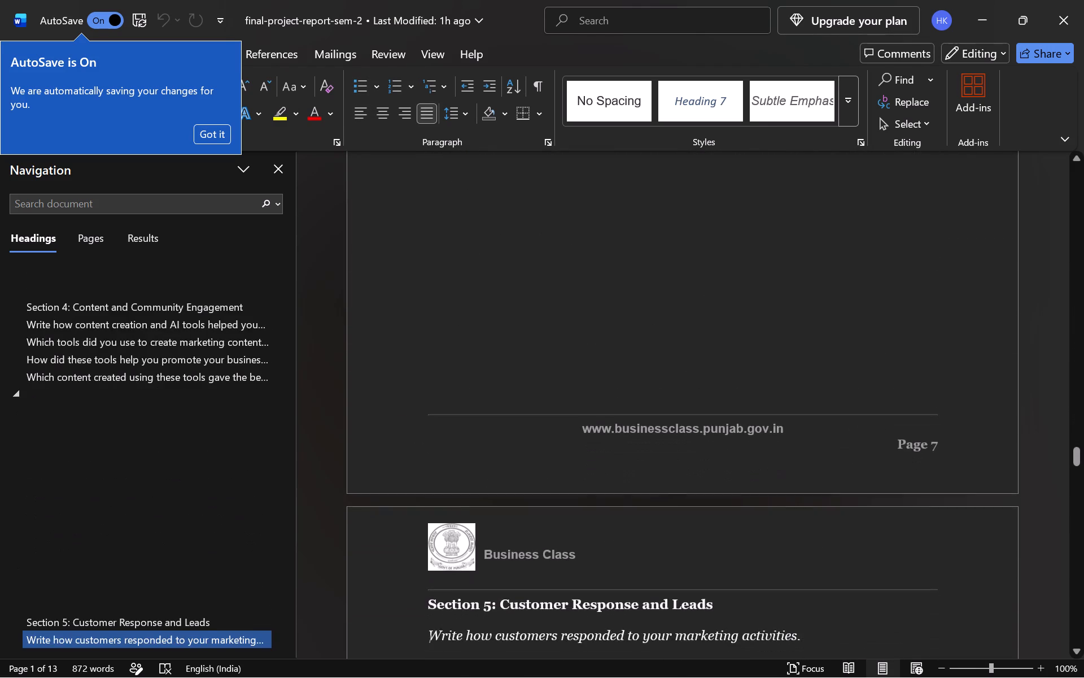
Review the report backwards from Section 5 through Sections 4 and 3 to the platform list with its profile screenshot.
{"action": "key", "text": "Up"}
{"action": "key", "text": "Up"}
{"action": "key", "text": "Up"}
{"action": "key", "text": "Up"}
{"action": "key", "text": "Up"}
{"action": "key", "text": "Up"}
{"action": "key", "text": "Up"}
{"action": "key", "text": "Up"}
{"action": "key", "text": "Up"}
{"action": "key", "text": "Up"}
{"action": "key", "text": "Up"}
{"action": "key", "text": "Up"}
{"action": "key", "text": "Up"}
{"action": "key", "text": "Up"}
{"action": "key", "text": "Up"}
{"action": "key", "text": "Up"}
{"action": "key", "text": "Up"}
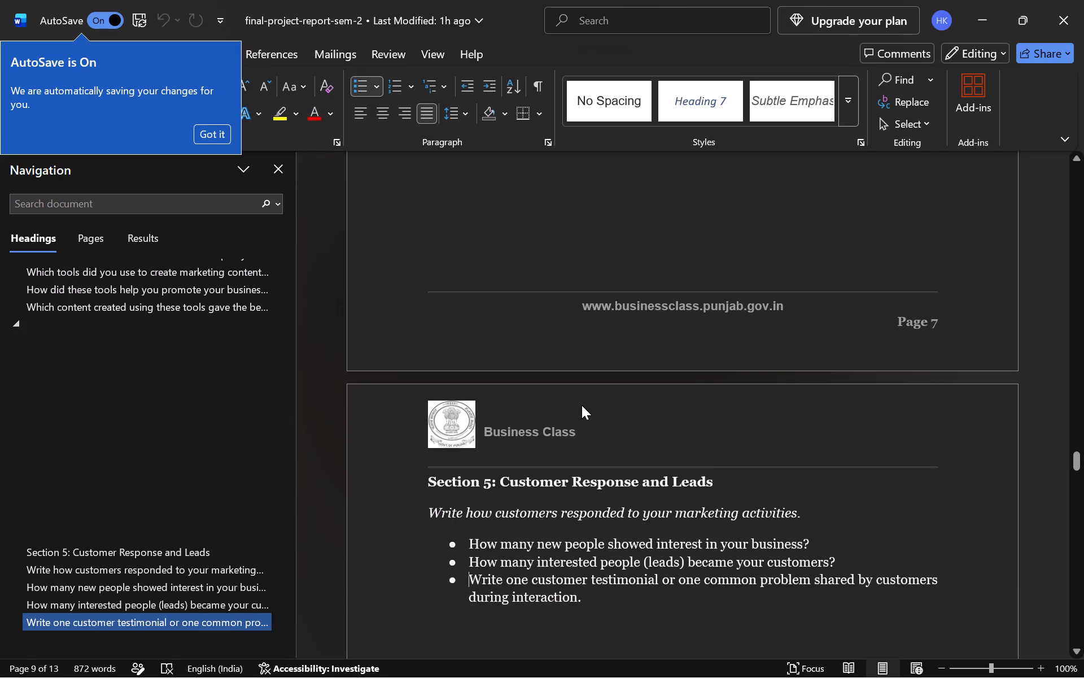
{"action": "key", "text": "Up"}
{"action": "key", "text": "Up"}
{"action": "key", "text": "Up"}
{"action": "key", "text": "Up"}
{"action": "key", "text": "Up"}
{"action": "key", "text": "Up"}
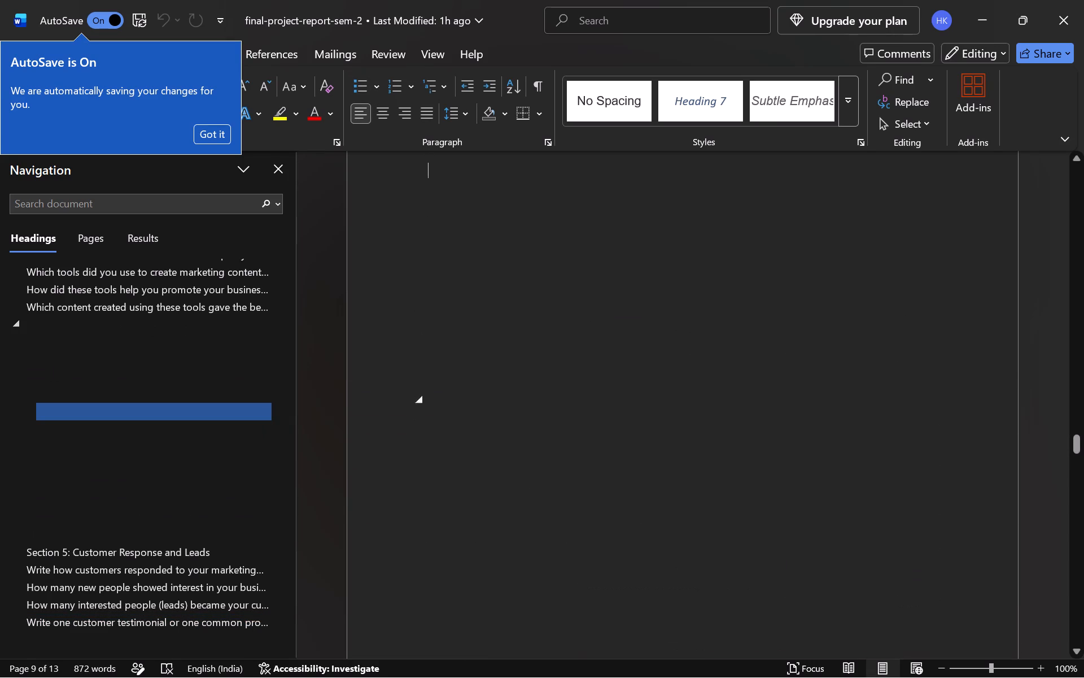
{"action": "key", "text": "Up"}
{"action": "key", "text": "Up"}
{"action": "key", "text": "Up"}
{"action": "key", "text": "Up"}
{"action": "key", "text": "Up"}
{"action": "key", "text": "Up"}
{"action": "key", "text": "Up"}
{"action": "key", "text": "Up"}
{"action": "key", "text": "Up"}
{"action": "key", "text": "Up"}
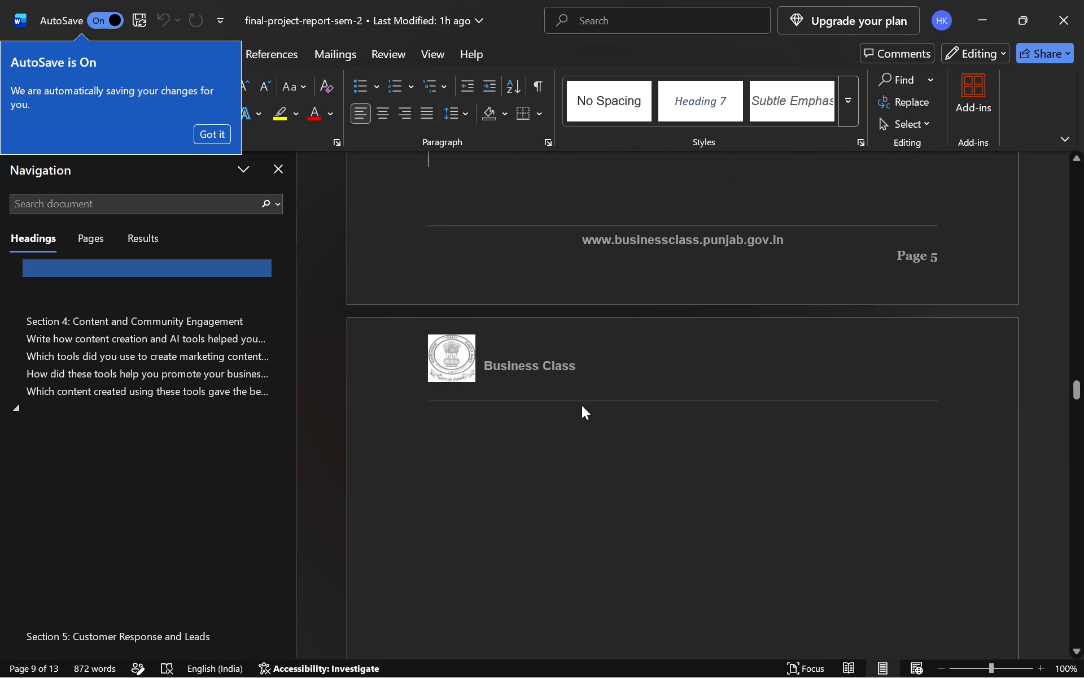
{"action": "key", "text": "Up"}
{"action": "key", "text": "Up"}
{"action": "key", "text": "Up"}
{"action": "key", "text": "Up"}
{"action": "key", "text": "Up"}
{"action": "key", "text": "Up"}
{"action": "key", "text": "Up"}
{"action": "key", "text": "Up"}
{"action": "key", "text": "Up"}
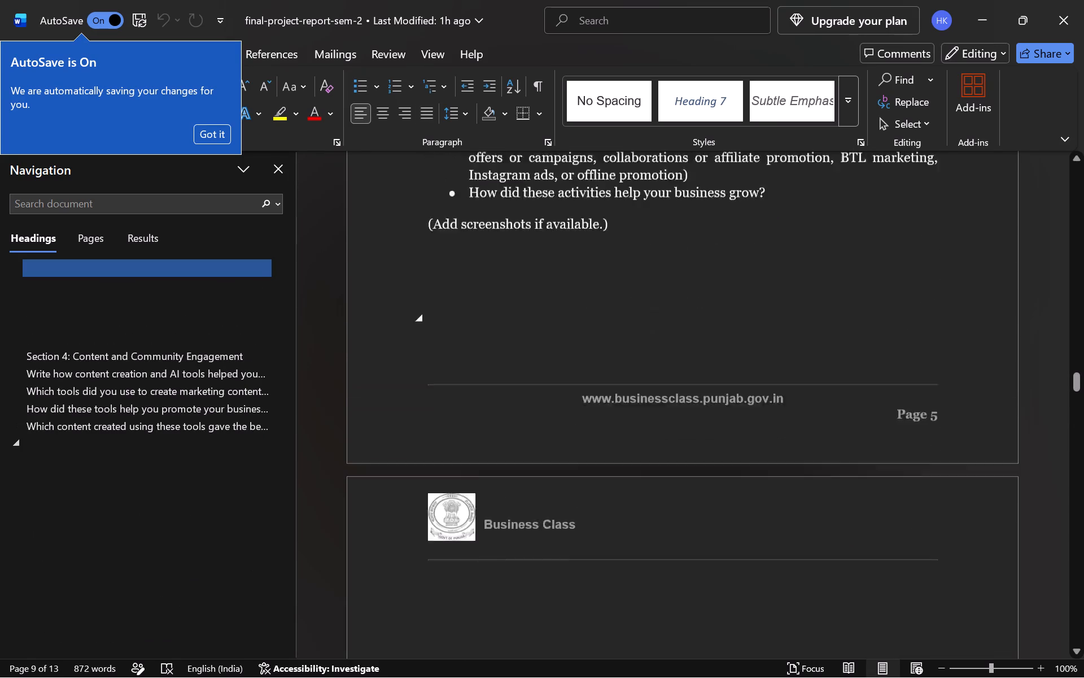
{"action": "key", "text": "Up"}
{"action": "key", "text": "Up"}
{"action": "key", "text": "Up"}
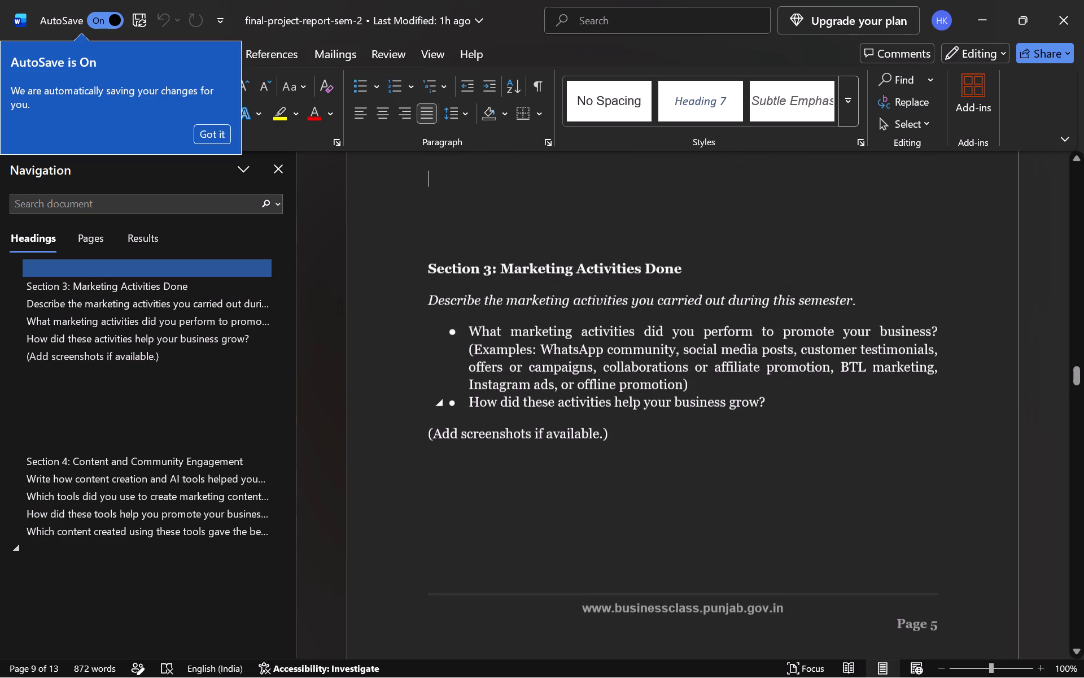
{"action": "key", "text": "Up"}
{"action": "key", "text": "Up"}
{"action": "key", "text": "Up"}
{"action": "key", "text": "Up"}
{"action": "key", "text": "Up"}
{"action": "key", "text": "Up"}
{"action": "key", "text": "Up"}
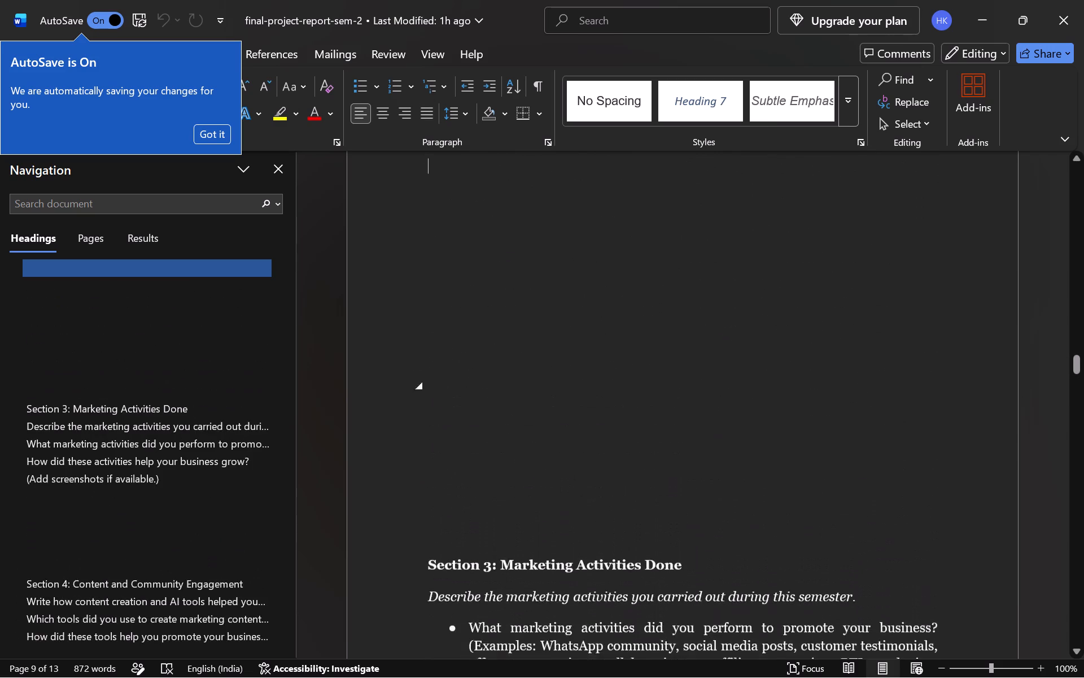
{"action": "key", "text": "Up"}
{"action": "key", "text": "Up"}
{"action": "key", "text": "Up"}
{"action": "key", "text": "Up"}
{"action": "key", "text": "Up"}
{"action": "key", "text": "Up"}
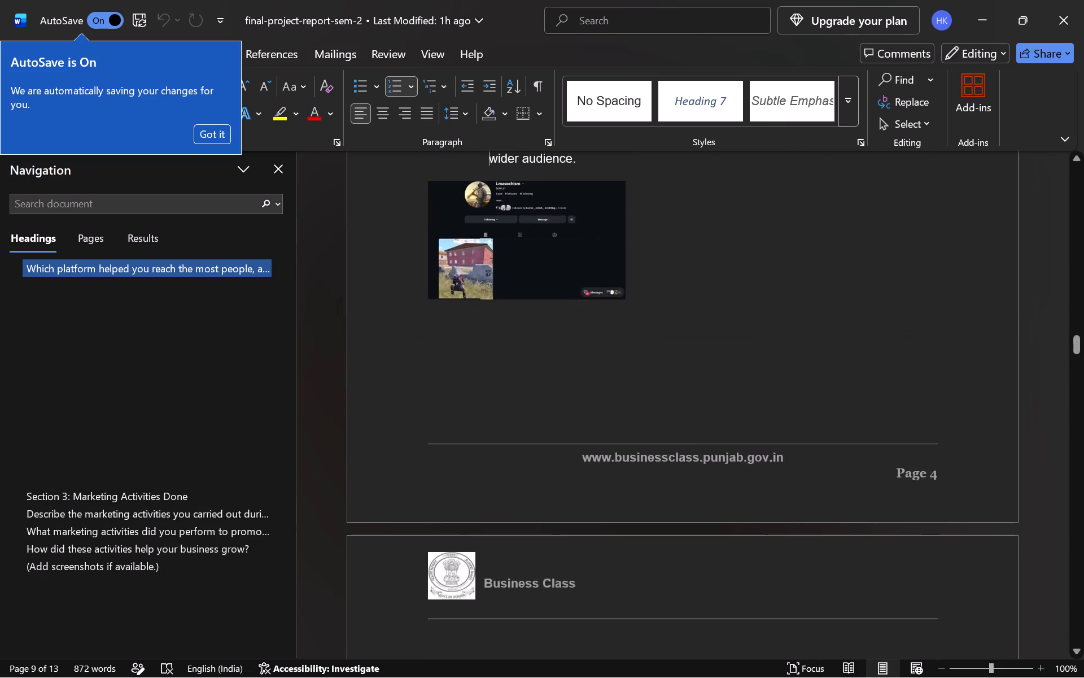
{"action": "key", "text": "Up"}
{"action": "key", "text": "Up"}
Zoom the document out to 66% and delete the blank lines above the Section 3: Marketing Activities Done heading, up to the top of its page.
{"action": "key", "text": "Down"}
{"action": "key", "text": "Down"}
{"action": "key", "text": "Down"}
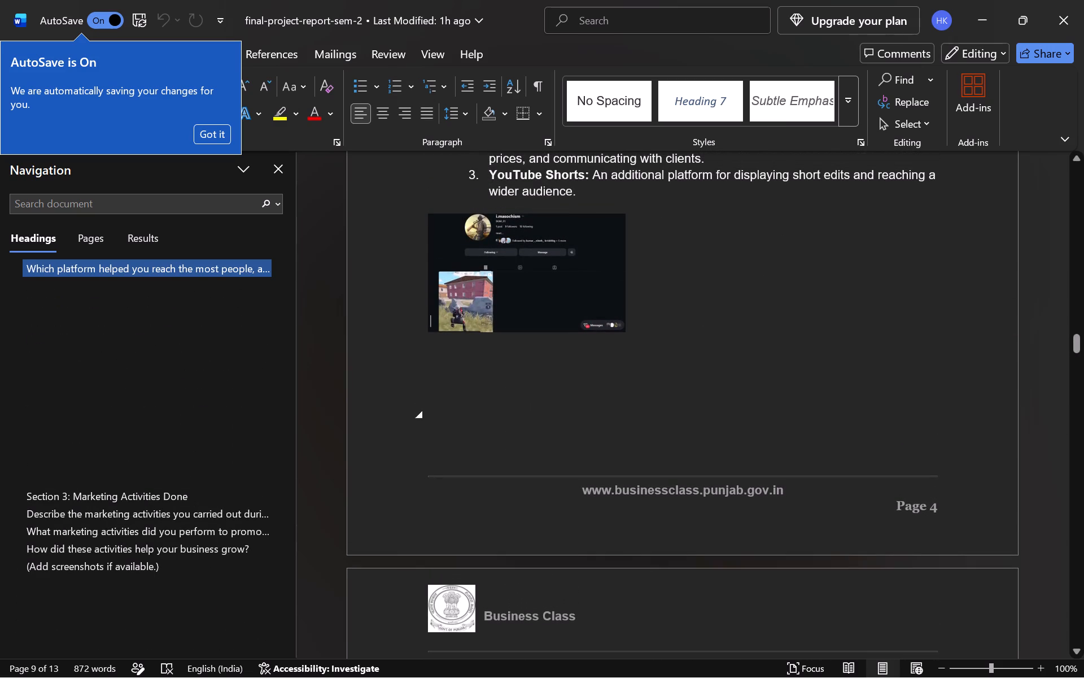
{"action": "key", "text": "Down"}
{"action": "key", "text": "Down"}
{"action": "key", "text": "Down"}
{"action": "key", "text": "Down"}
{"action": "key", "text": "Down"}
{"action": "key", "text": "Down"}
{"action": "key", "text": "Down"}
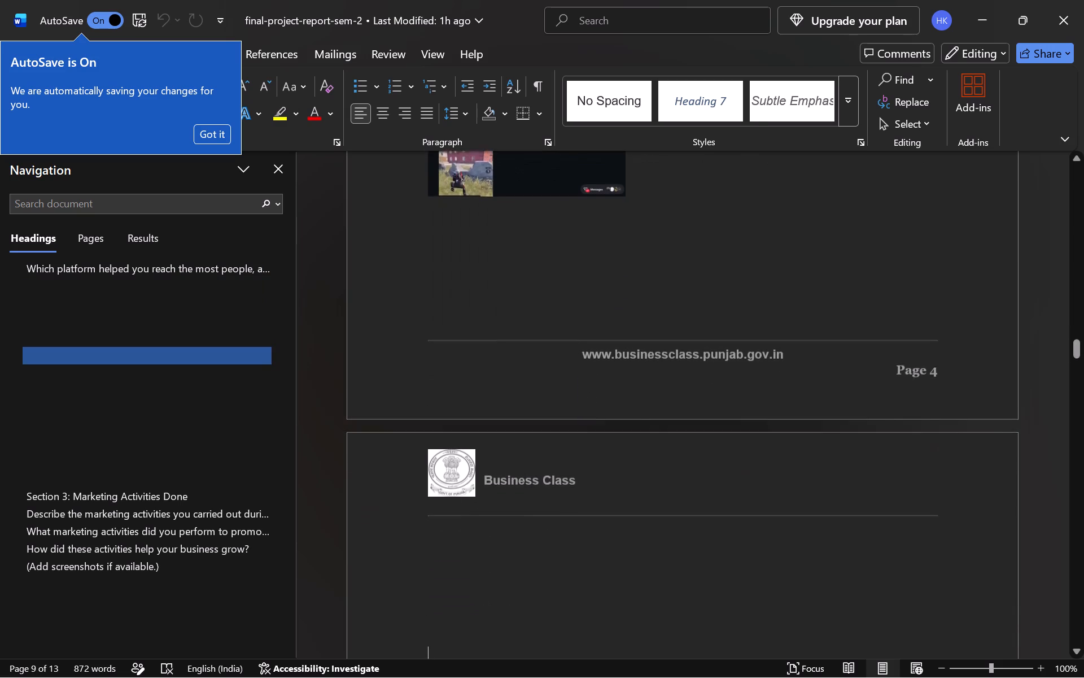
{"action": "key", "text": "Down"}
{"action": "key", "text": "Down"}
{"action": "key", "text": "Down"}
{"action": "key", "text": "Down"}
{"action": "key", "text": "Down"}
{"action": "key", "text": "Down"}
{"action": "key", "text": "Down"}
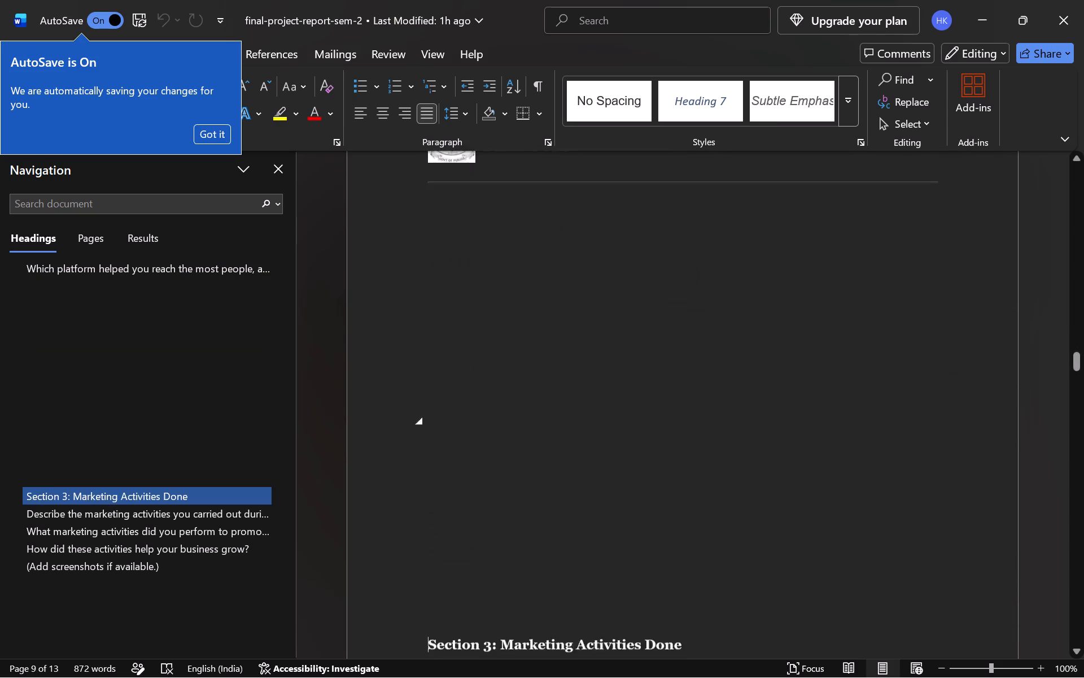
{"action": "key", "text": "Down"}
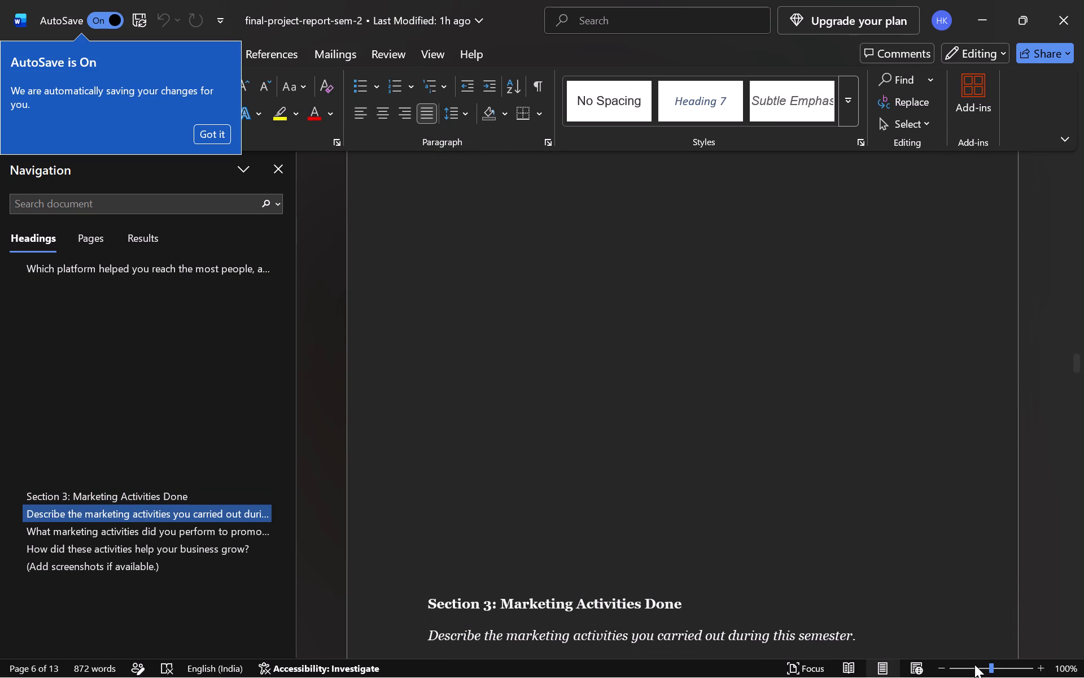
{"action": "left_click", "coordinate": [976, 670]}
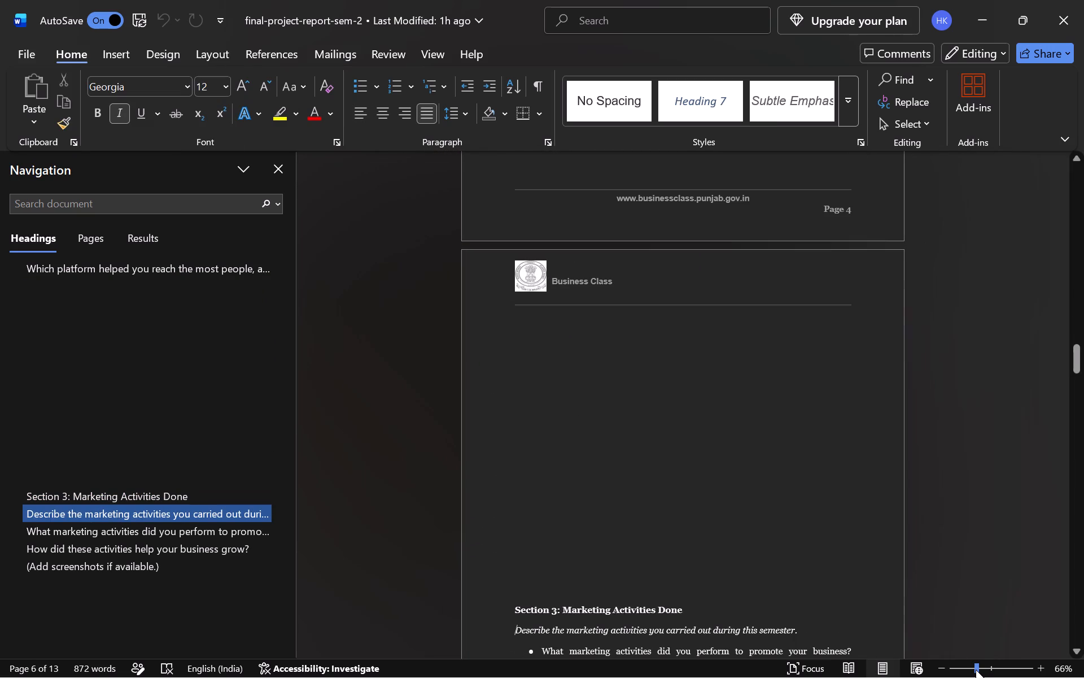
{"action": "scroll", "coordinate": [891, 501], "scroll_direction": "down", "scroll_amount": 4}
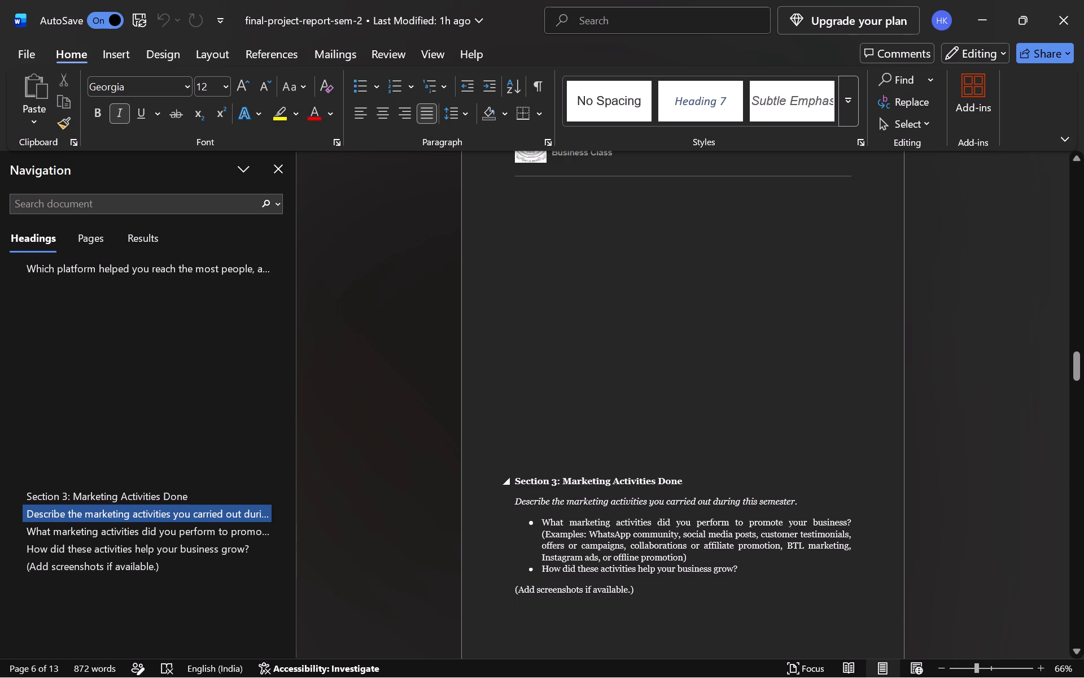
{"action": "left_click", "coordinate": [515, 477]}
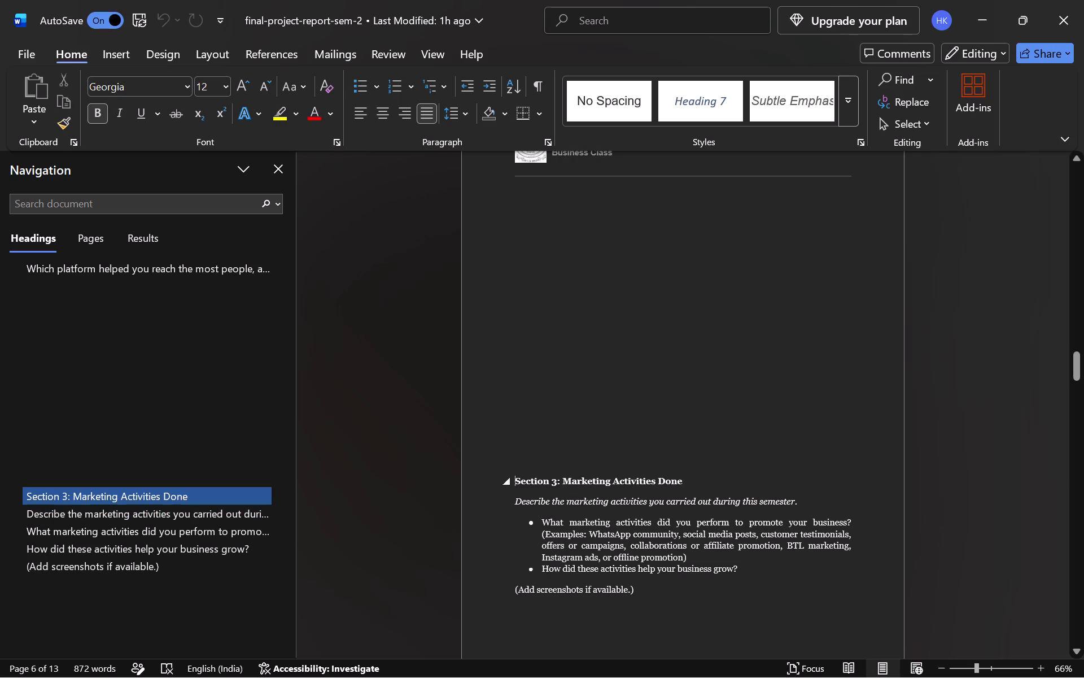
{"action": "key", "text": "BackSpace"}
{"action": "key", "text": "BackSpace"}
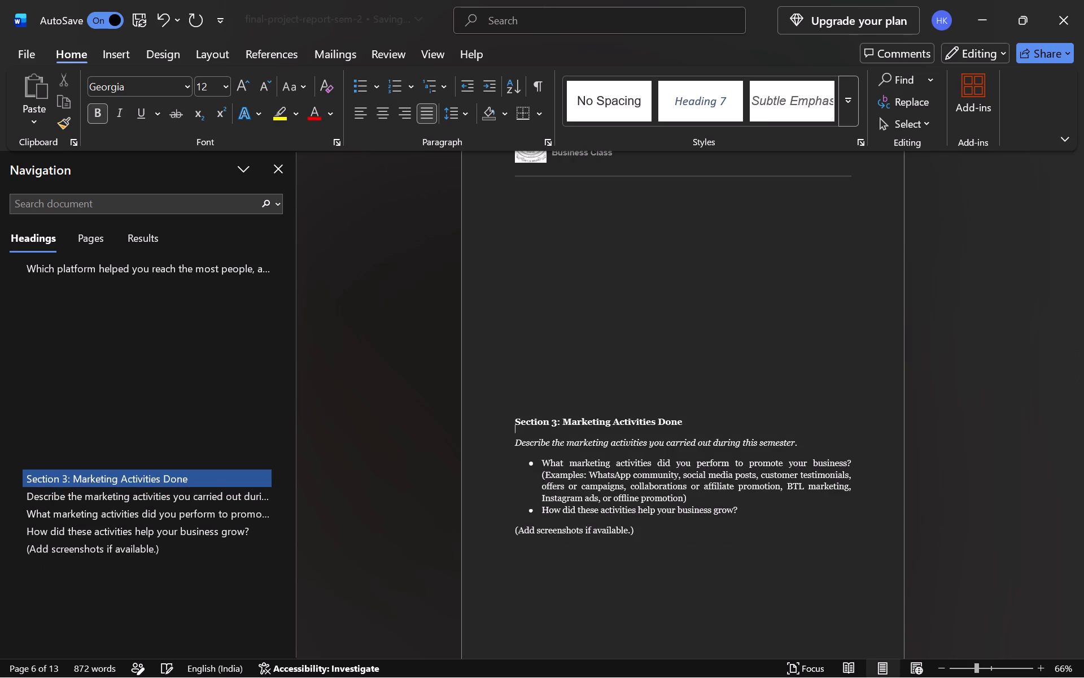
{"action": "key", "text": "BackSpace"}
{"action": "key", "text": "BackSpace"}
{"action": "key", "text": "BackSpace"}
{"action": "key", "text": "BackSpace"}
{"action": "key", "text": "BackSpace"}
{"action": "key", "text": "BackSpace"}
{"action": "key", "text": "BackSpace"}
{"action": "key", "text": "BackSpace"}
{"action": "key", "text": "BackSpace"}
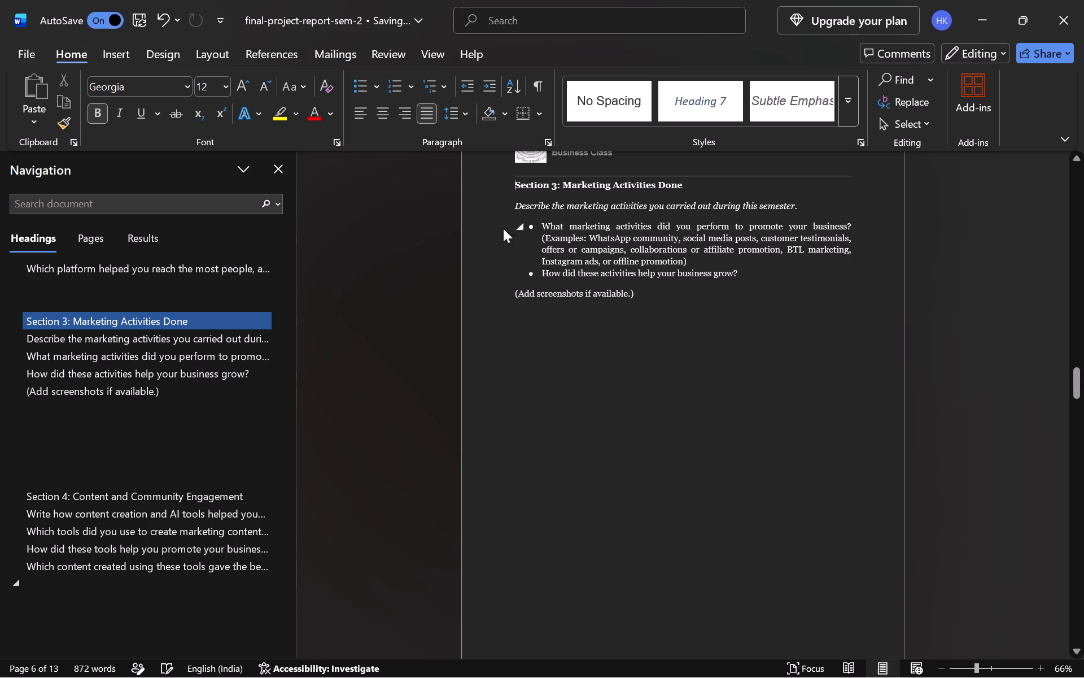
Centre the Section 3: Marketing Activities Done heading.
{"action": "left_click", "coordinate": [384, 120]}
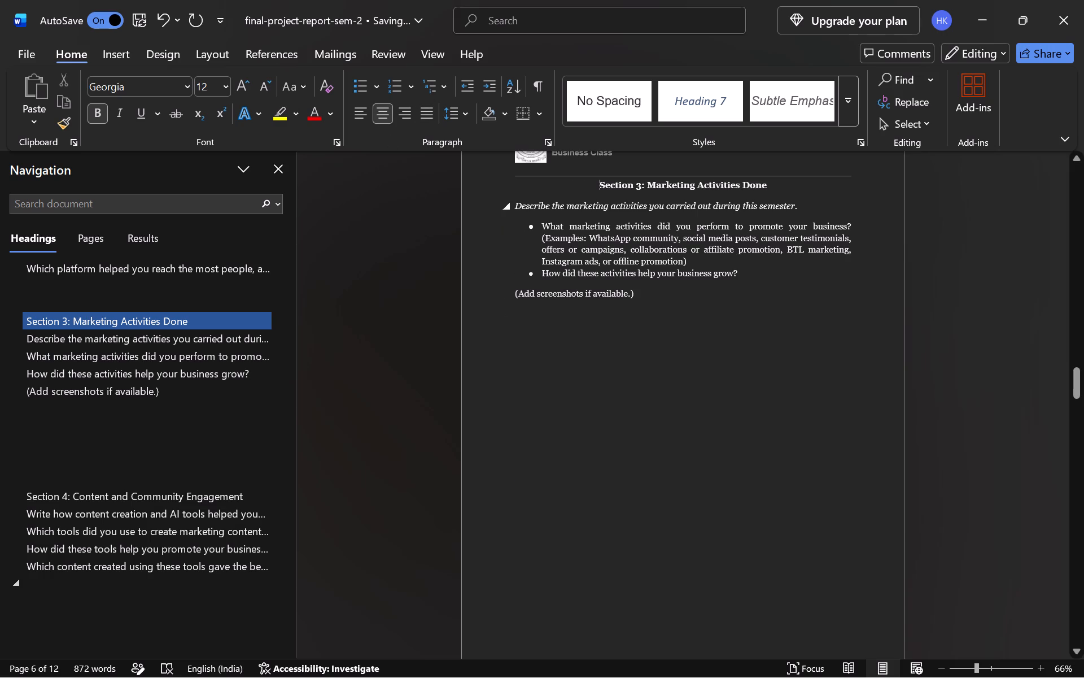
Delete the italic instruction sentence "Describe the marketing activities you carried out during this semester." under the Section 3 heading.
{"action": "left_click", "coordinate": [803, 199]}
{"action": "key", "text": "BackSpace"}
{"action": "key", "text": "BackSpace"}
{"action": "key", "text": "BackSpace"}
{"action": "key", "text": "BackSpace"}
{"action": "key", "text": "BackSpace"}
{"action": "key", "text": "BackSpace"}
{"action": "key", "text": "BackSpace"}
{"action": "key", "text": "BackSpace"}
{"action": "key", "text": "BackSpace"}
{"action": "key", "text": "BackSpace"}
{"action": "key", "text": "BackSpace"}
{"action": "key", "text": "BackSpace"}
{"action": "key", "text": "BackSpace"}
{"action": "key", "text": "BackSpace"}
{"action": "key", "text": "BackSpace"}
{"action": "key", "text": "BackSpace"}
{"action": "key", "text": "BackSpace"}
{"action": "key", "text": "BackSpace"}
{"action": "key", "text": "BackSpace"}
{"action": "key", "text": "BackSpace"}
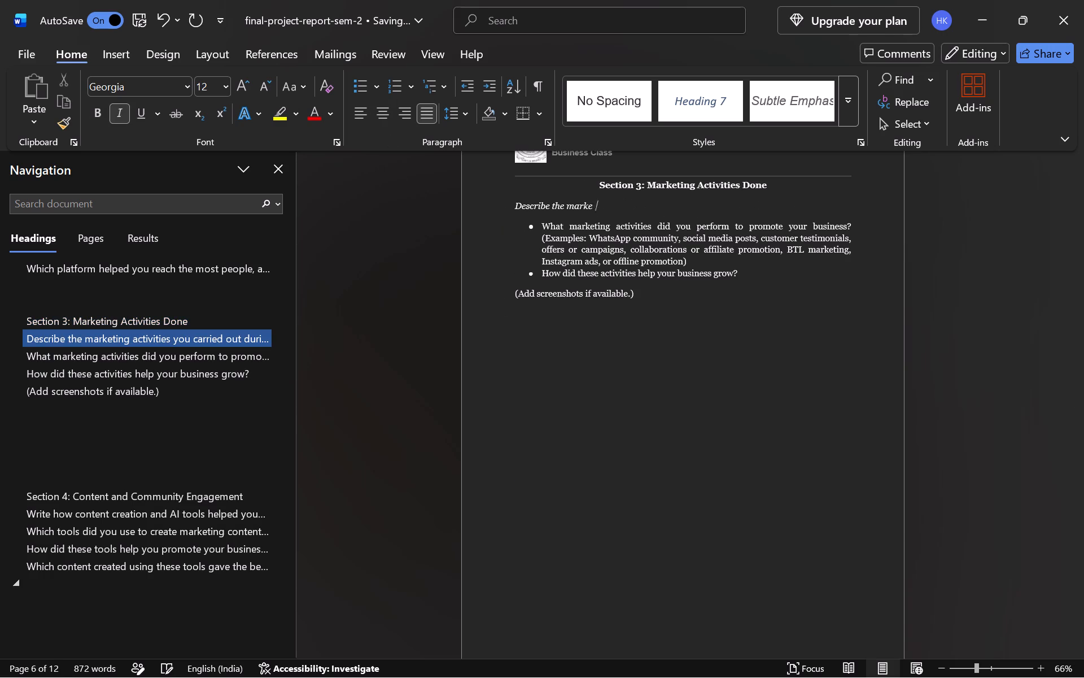
{"action": "key", "text": "BackSpace"}
{"action": "key", "text": "BackSpace"}
{"action": "key", "text": "BackSpace"}
{"action": "key", "text": "BackSpace"}
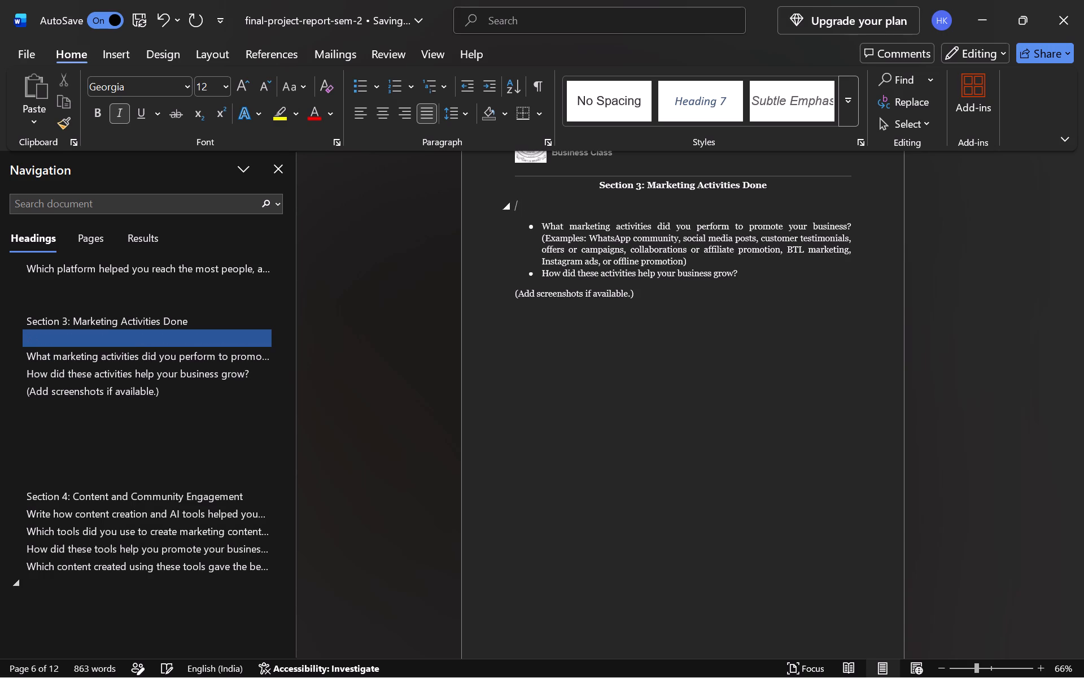
Insert two empty lines for the answer after the first Section 3 question about marketing activities performed.
{"action": "left_click", "coordinate": [748, 262]}
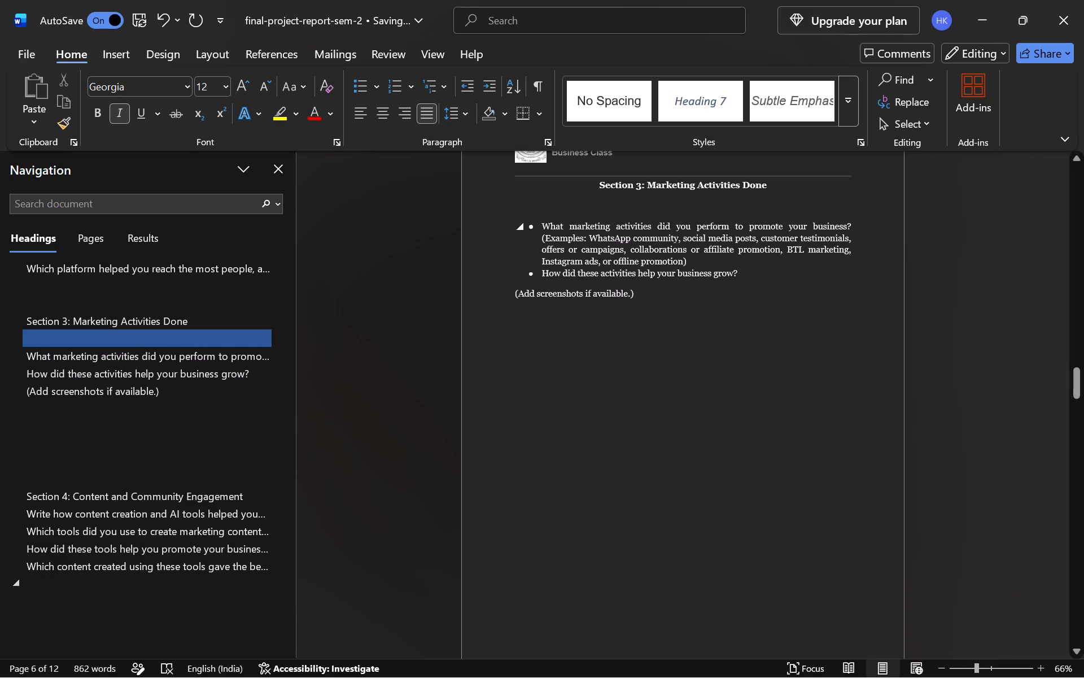
{"action": "key", "text": "Return"}
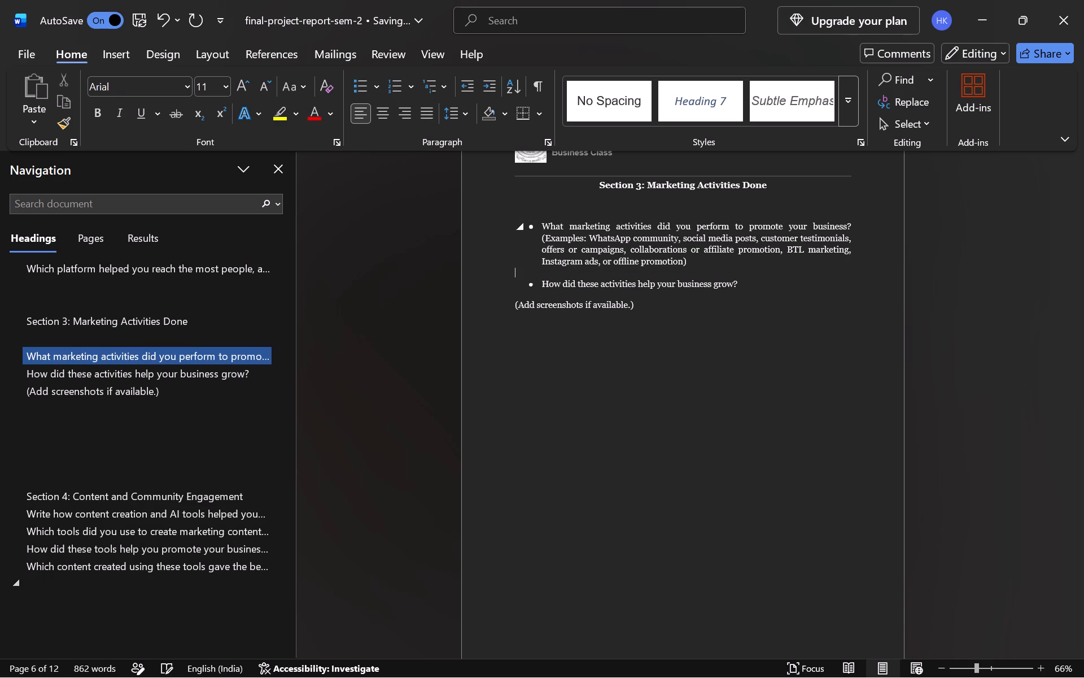
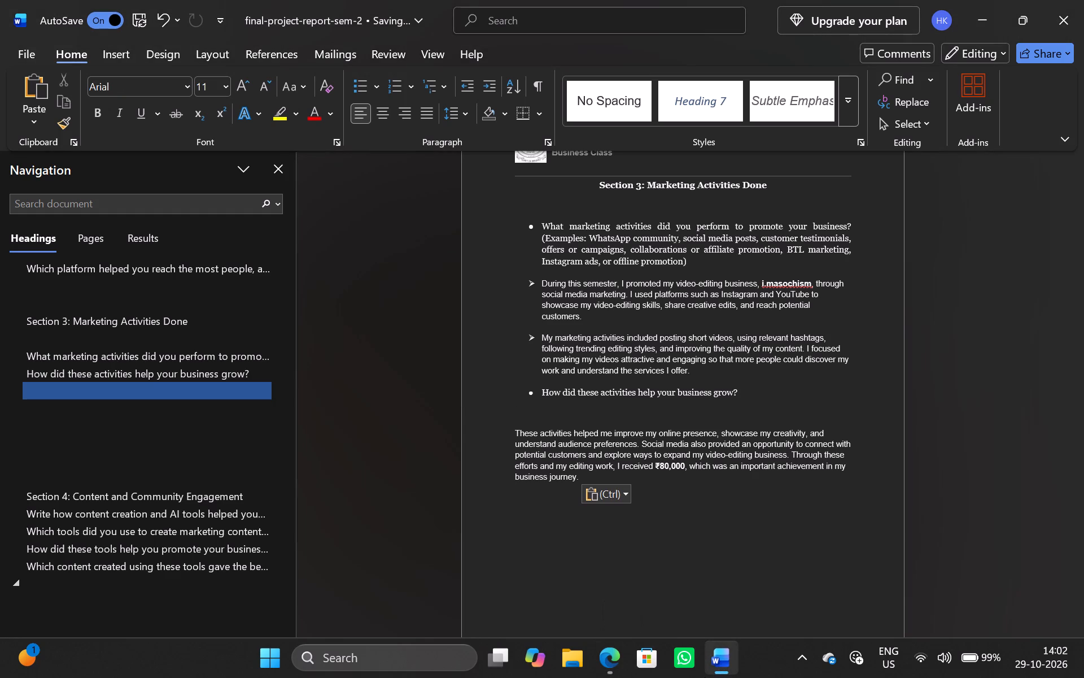
{"action": "left_click", "coordinate": [846, 551]}
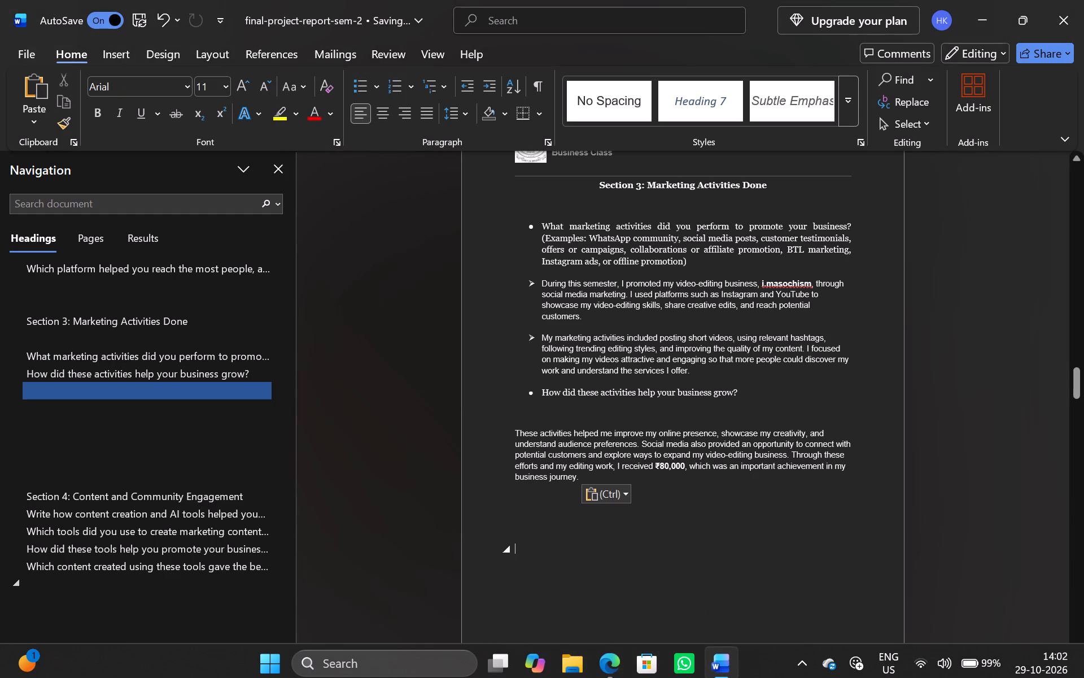
{"action": "left_click", "coordinate": [684, 523]}
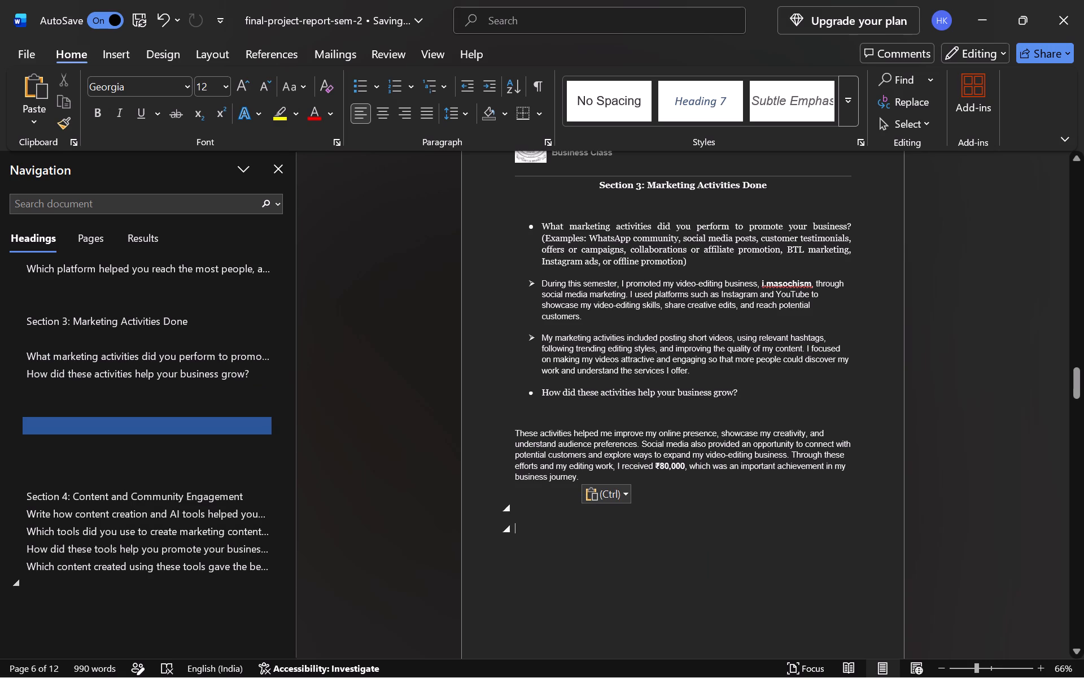
{"action": "left_click", "coordinate": [514, 428]}
{"action": "key", "text": "BackSpace"}
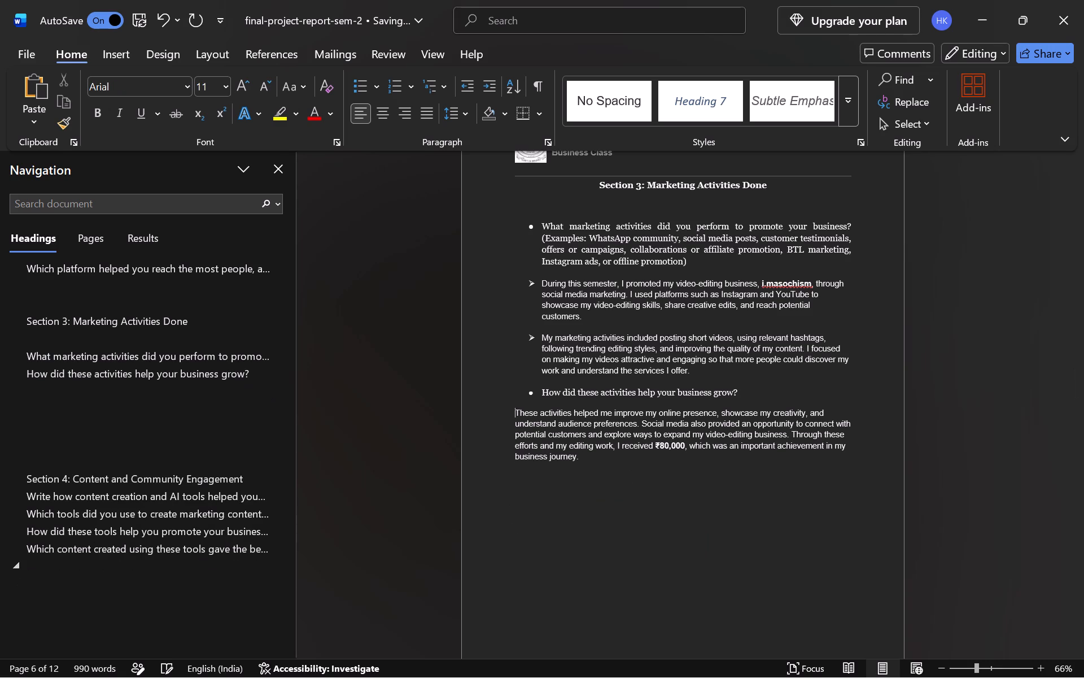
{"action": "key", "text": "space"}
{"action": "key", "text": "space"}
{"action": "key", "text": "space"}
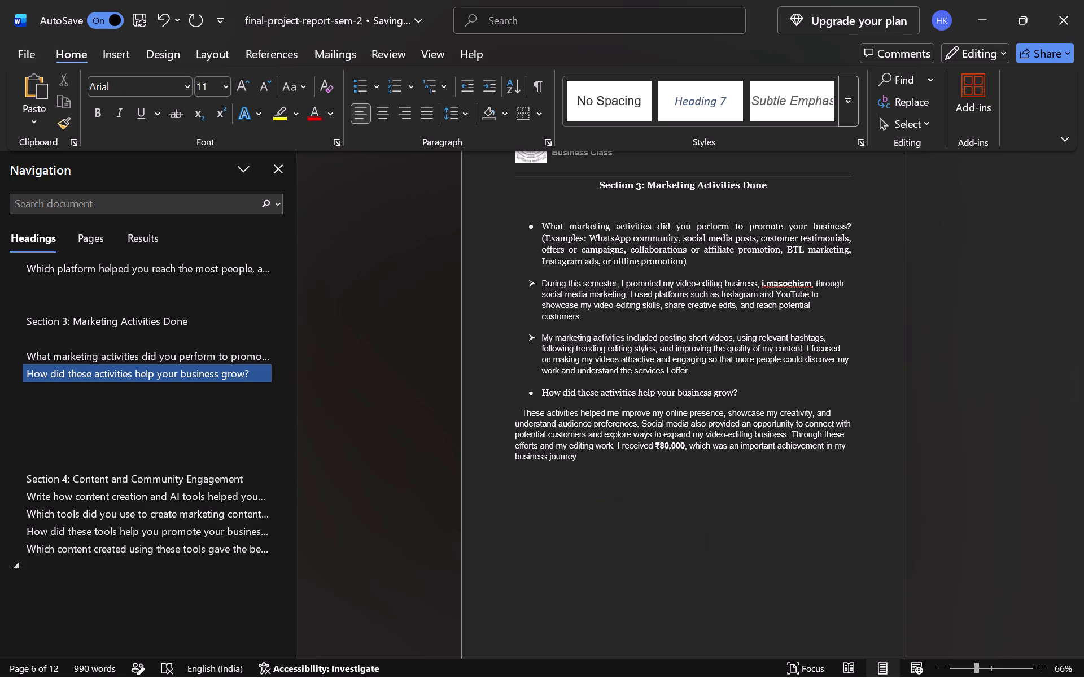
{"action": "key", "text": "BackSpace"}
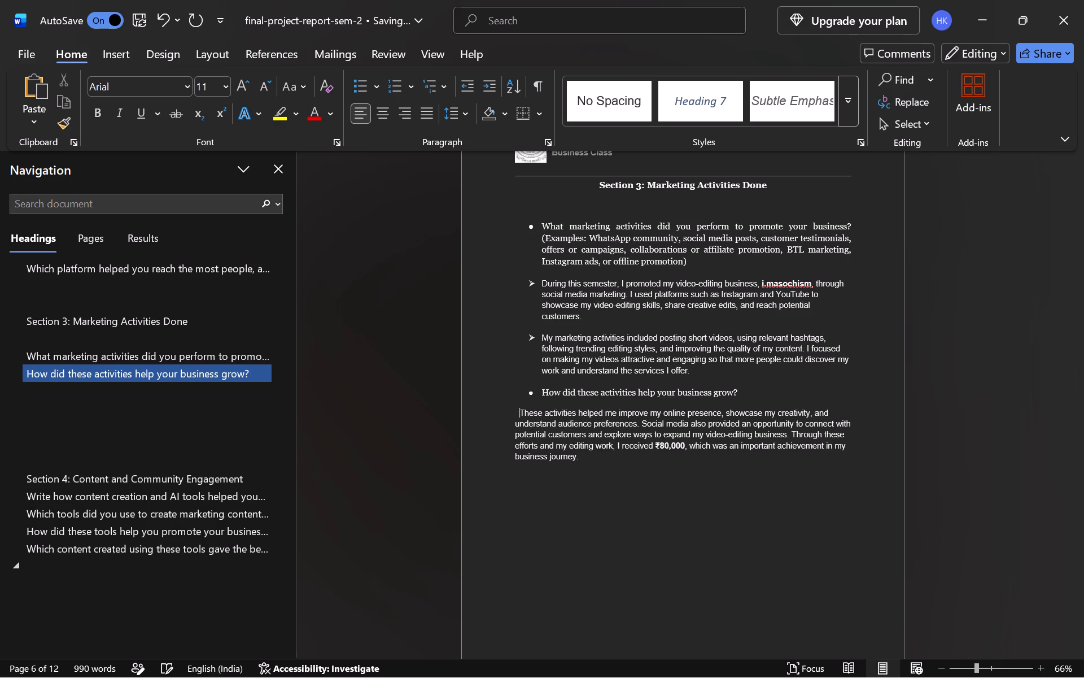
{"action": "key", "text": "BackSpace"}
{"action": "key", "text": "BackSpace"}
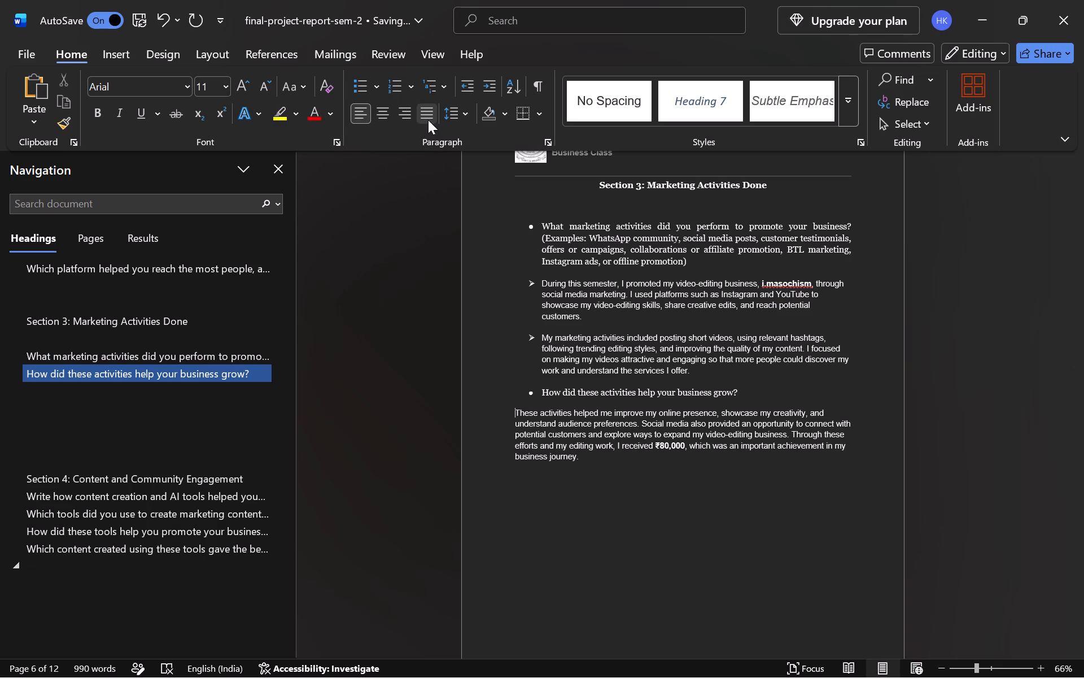
Justify the business-growth answer paragraph and the bulleted paragraph beginning "My marketing activities included".
{"action": "left_click", "coordinate": [427, 119]}
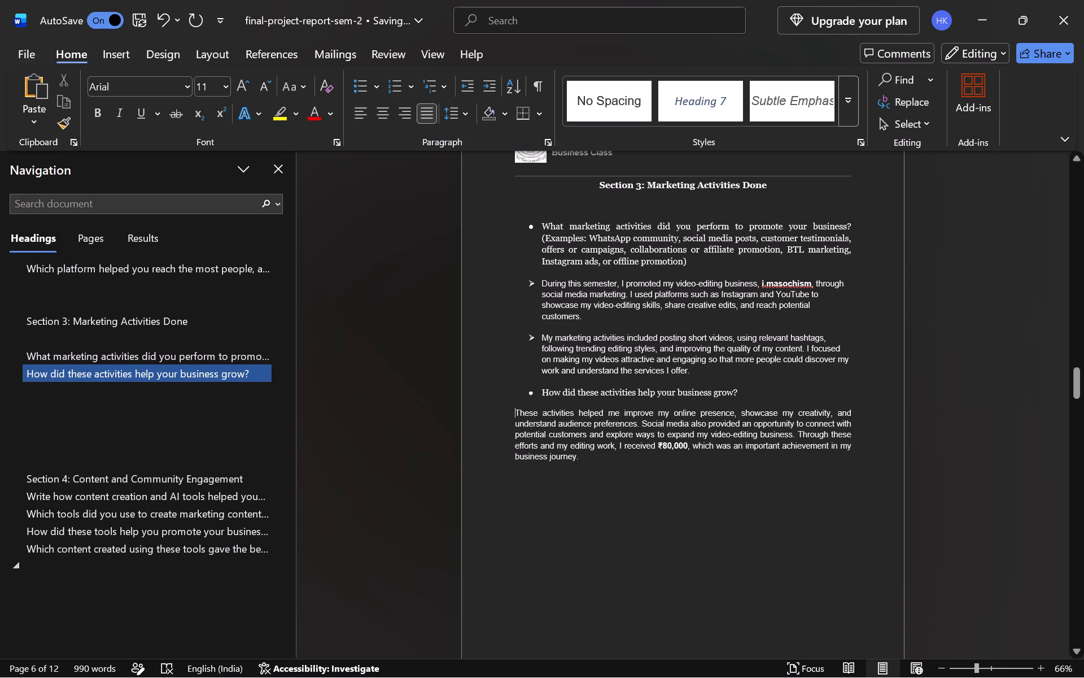
{"action": "left_click", "coordinate": [526, 364]}
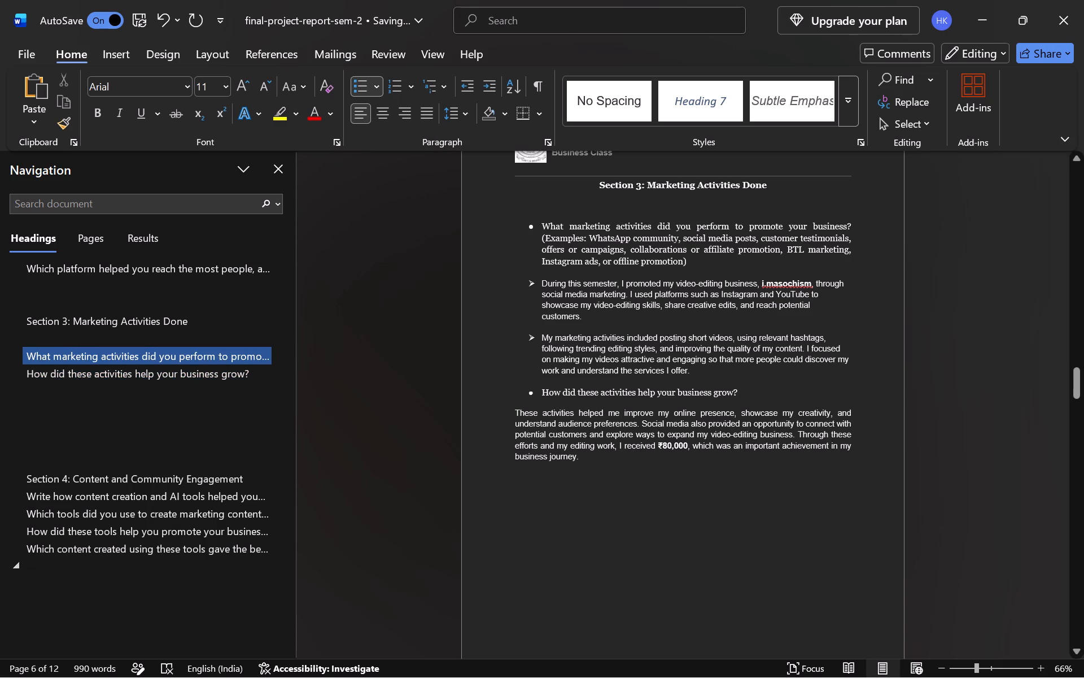
{"action": "left_click", "coordinate": [540, 338]}
{"action": "left_click", "coordinate": [423, 112]}
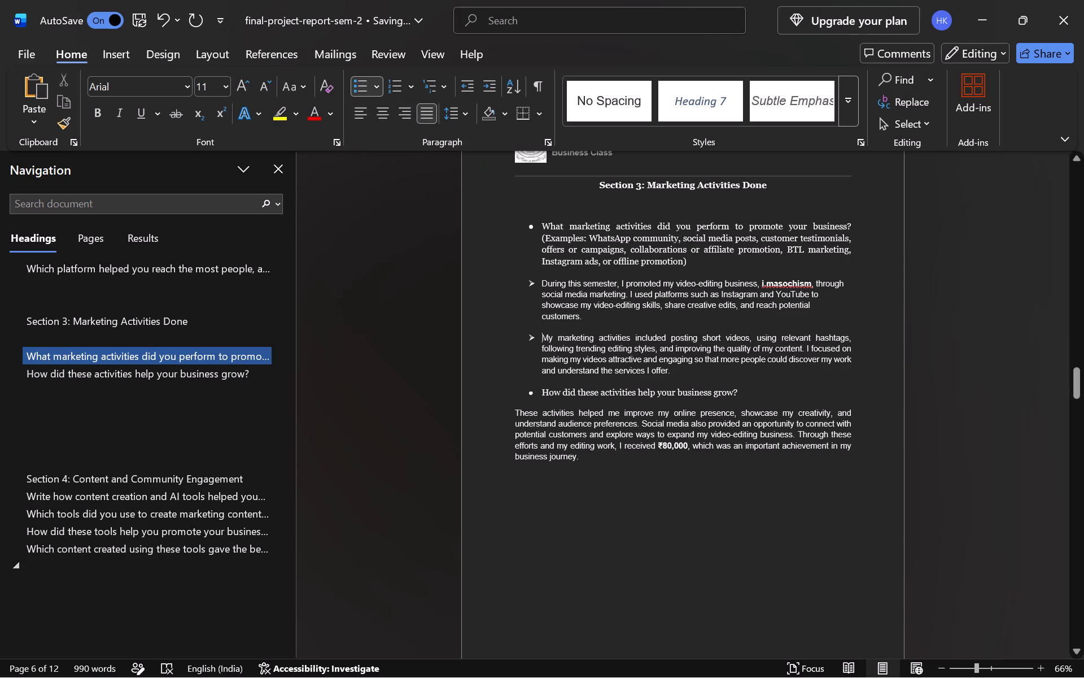
Left-align the first Section 3 question together with its first bulleted answer, beginning "During this semester".
{"action": "left_click", "coordinate": [540, 225]}
{"action": "left_click_drag", "start_coordinate": [540, 225], "coordinate": [616, 311]}
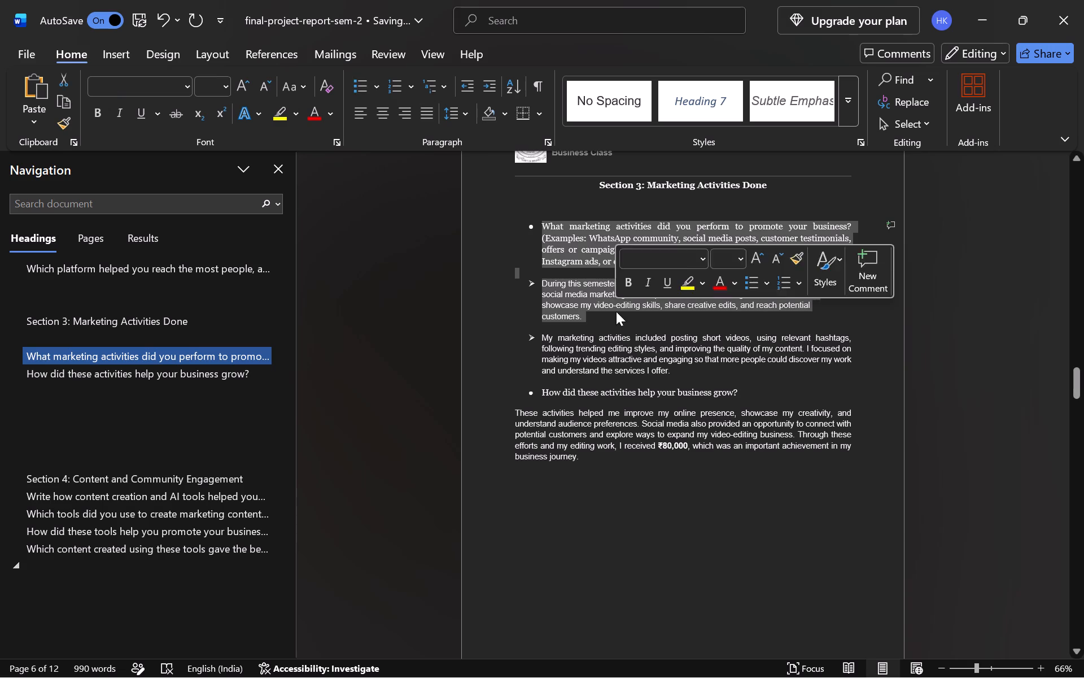
{"action": "left_click", "coordinate": [429, 110]}
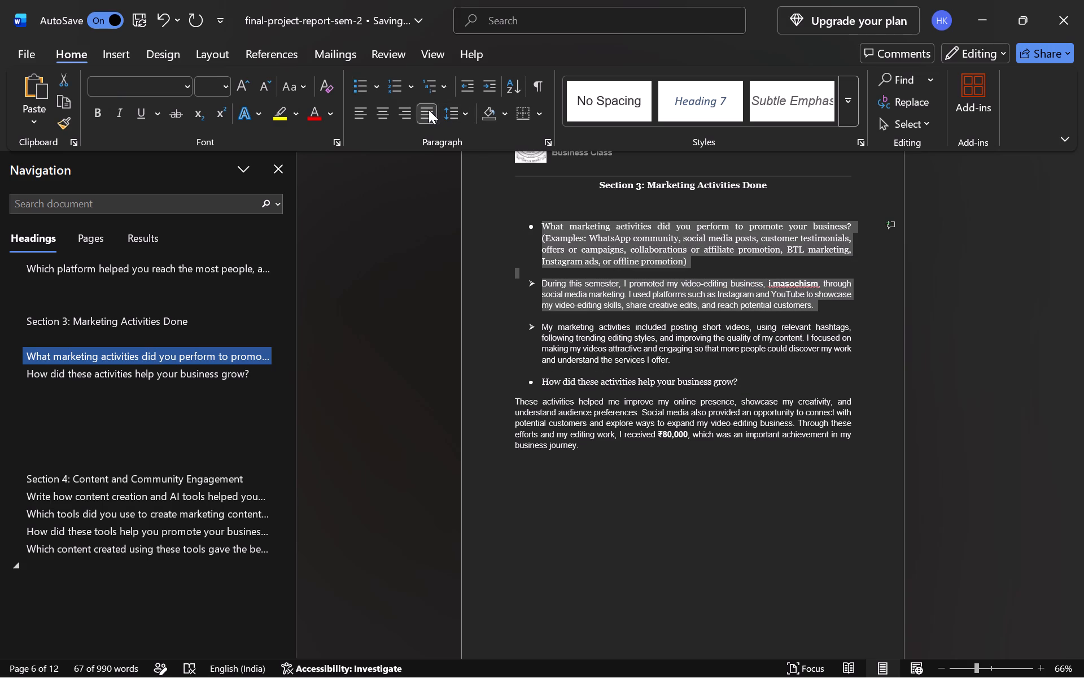
{"action": "left_click", "coordinate": [429, 110]}
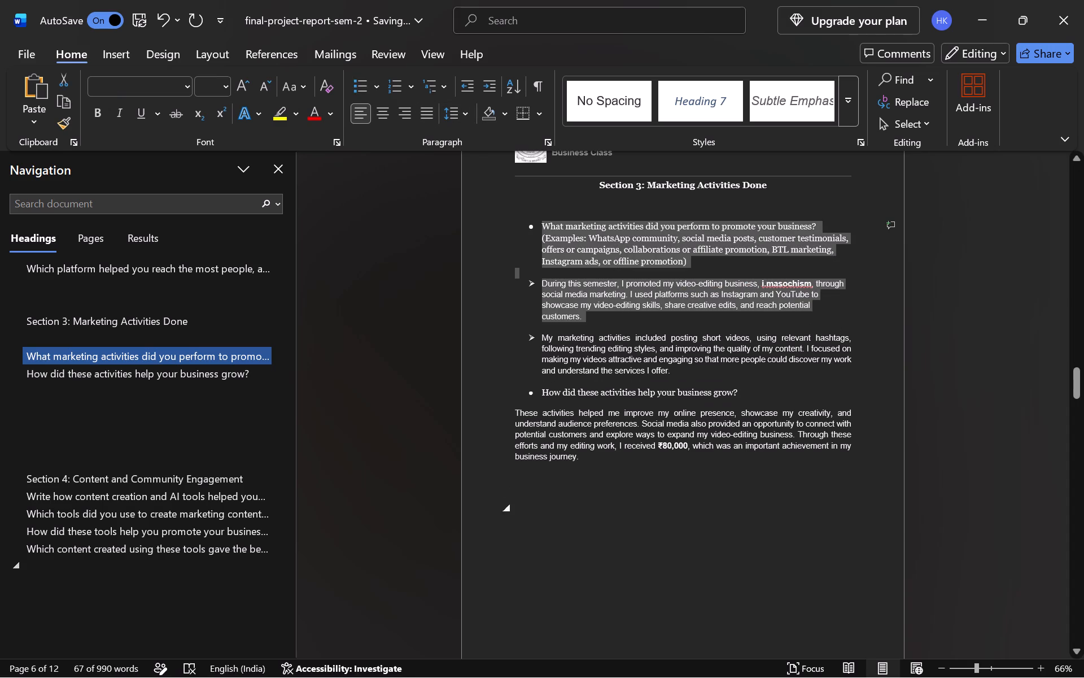
{"action": "left_click", "coordinate": [675, 557]}
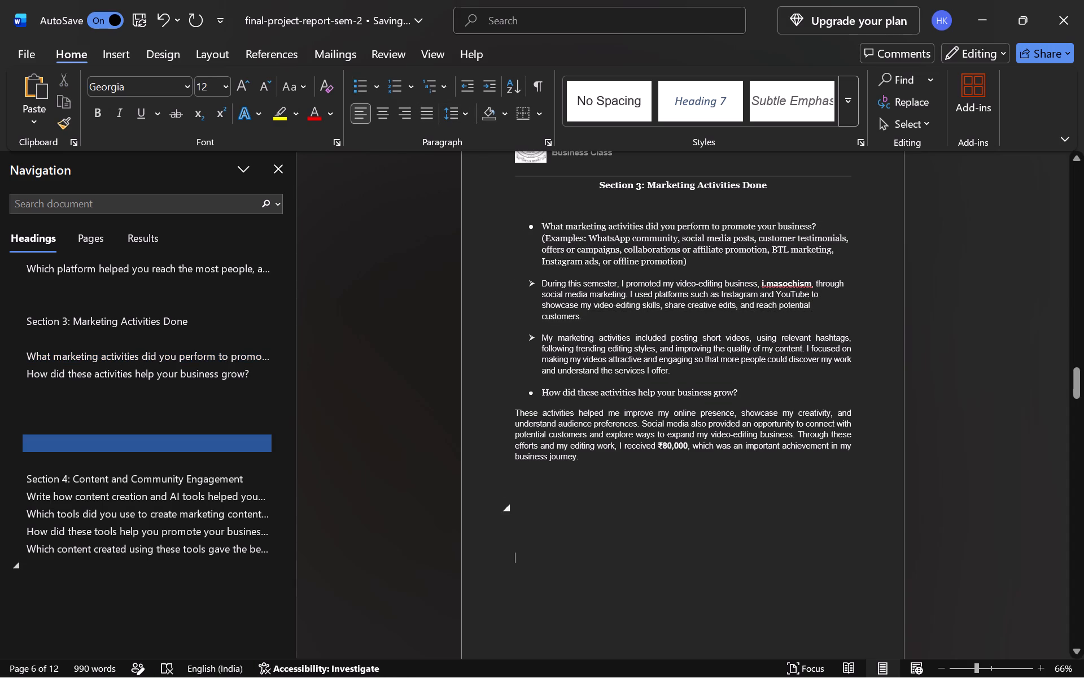
Give the business-growth answer beginning "These activities helped me" an arrowhead bullet matching the other Section 3 answers.
{"action": "left_click", "coordinate": [514, 415]}
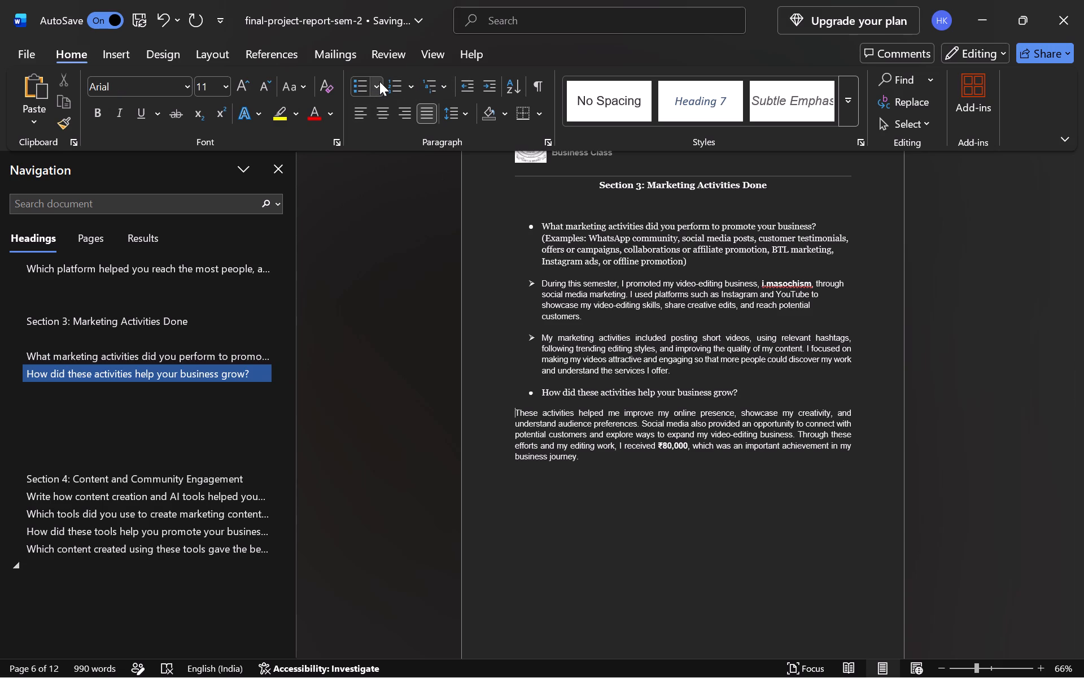
{"action": "left_click", "coordinate": [378, 81]}
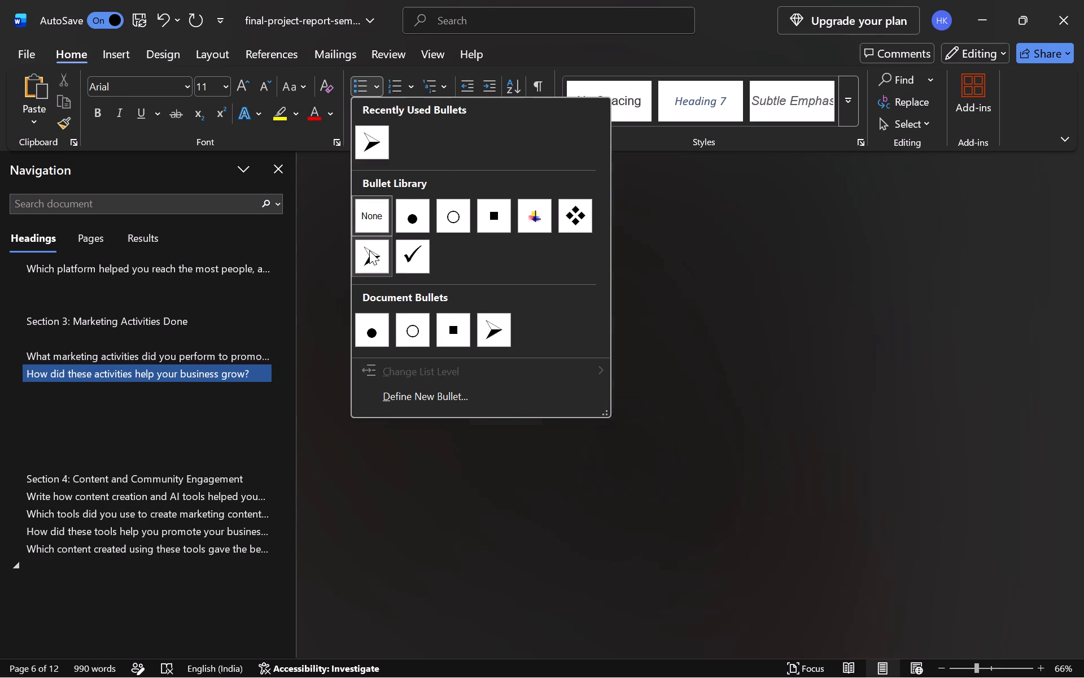
{"action": "left_click", "coordinate": [369, 250]}
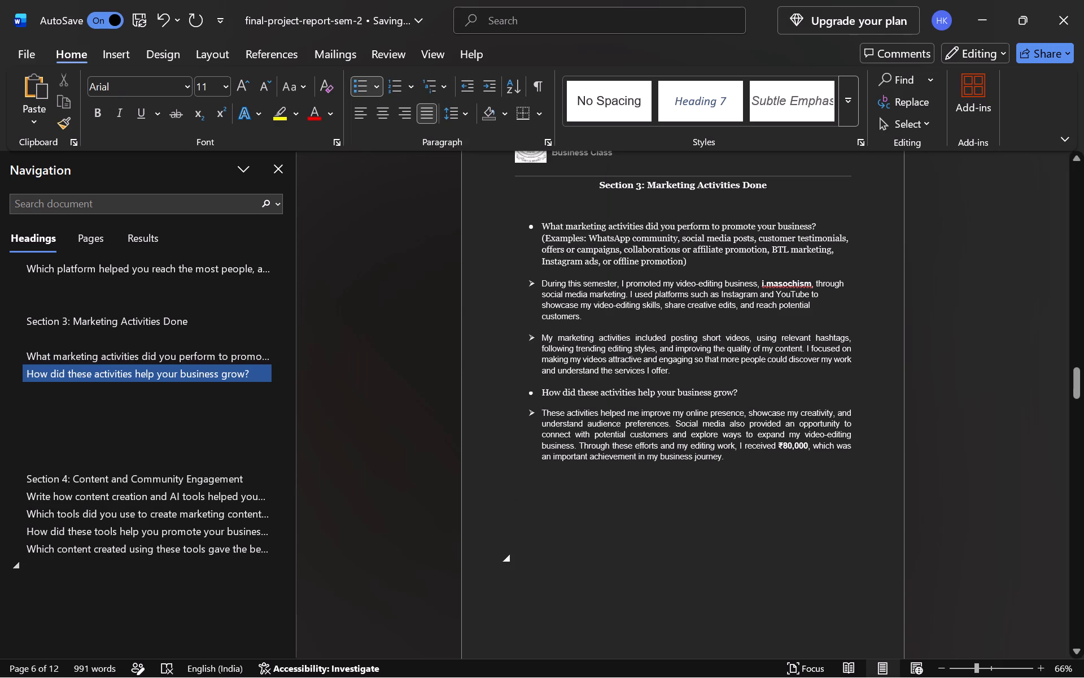
Delete the italic line "Write how content creation and AI tools helped you promote your business." beneath the Section 4 heading, keeping the heading intact.
{"action": "scroll", "coordinate": [633, 528], "scroll_direction": "down", "scroll_amount": 1}
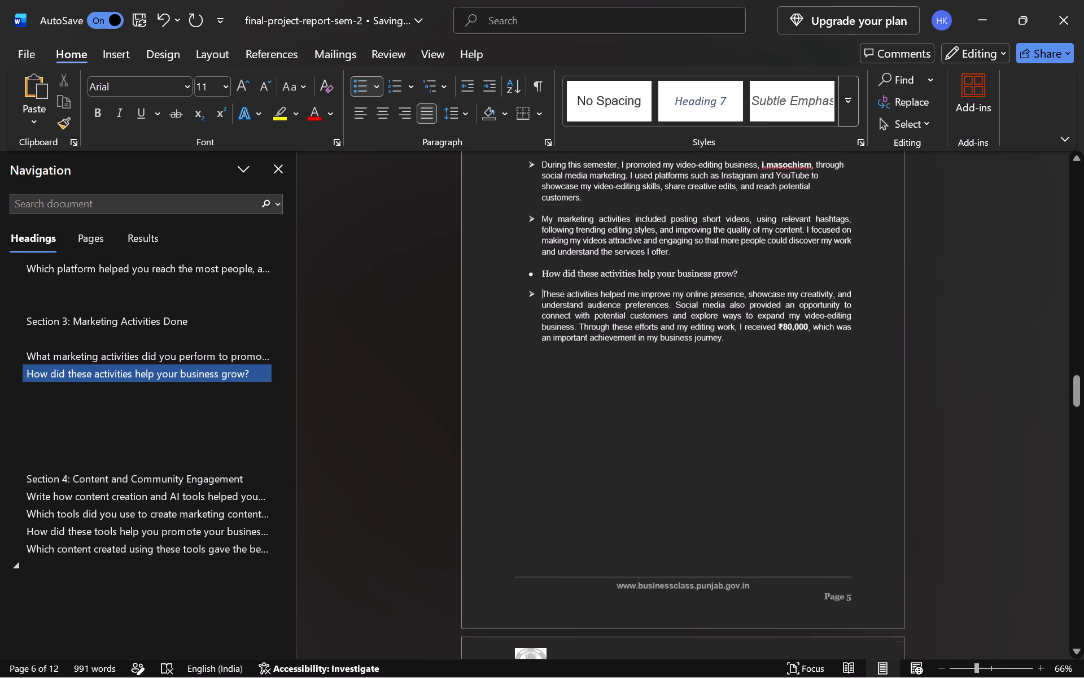
{"action": "scroll", "coordinate": [633, 528], "scroll_direction": "down", "scroll_amount": 3}
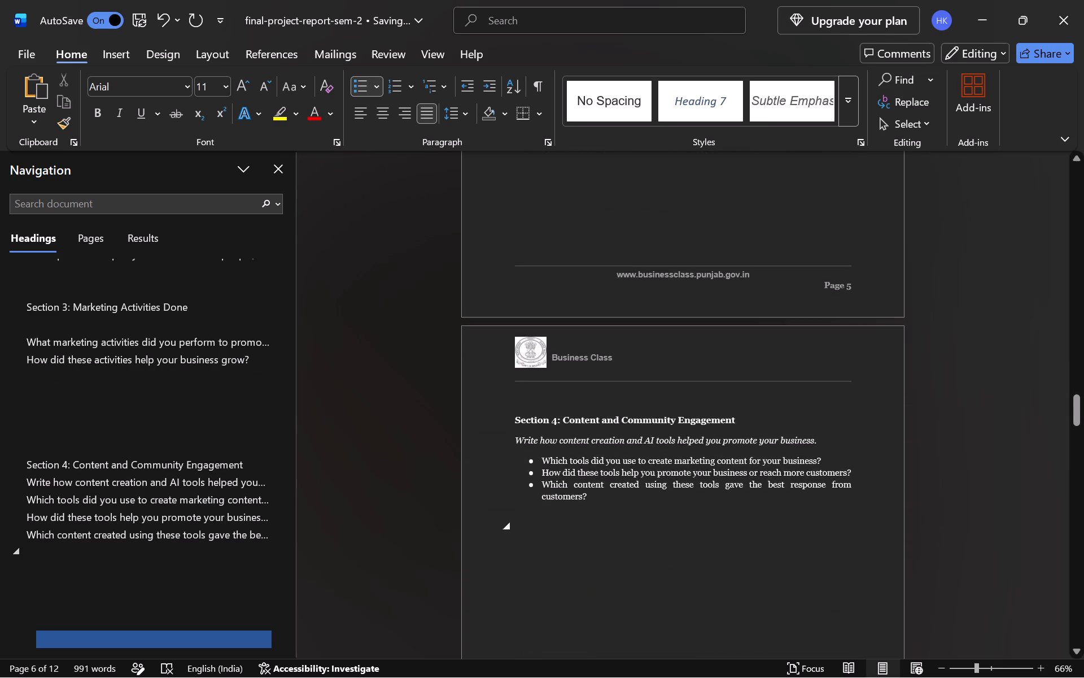
{"action": "scroll", "coordinate": [633, 528], "scroll_direction": "down", "scroll_amount": 1}
{"action": "scroll", "coordinate": [633, 528], "scroll_direction": "up", "scroll_amount": 3}
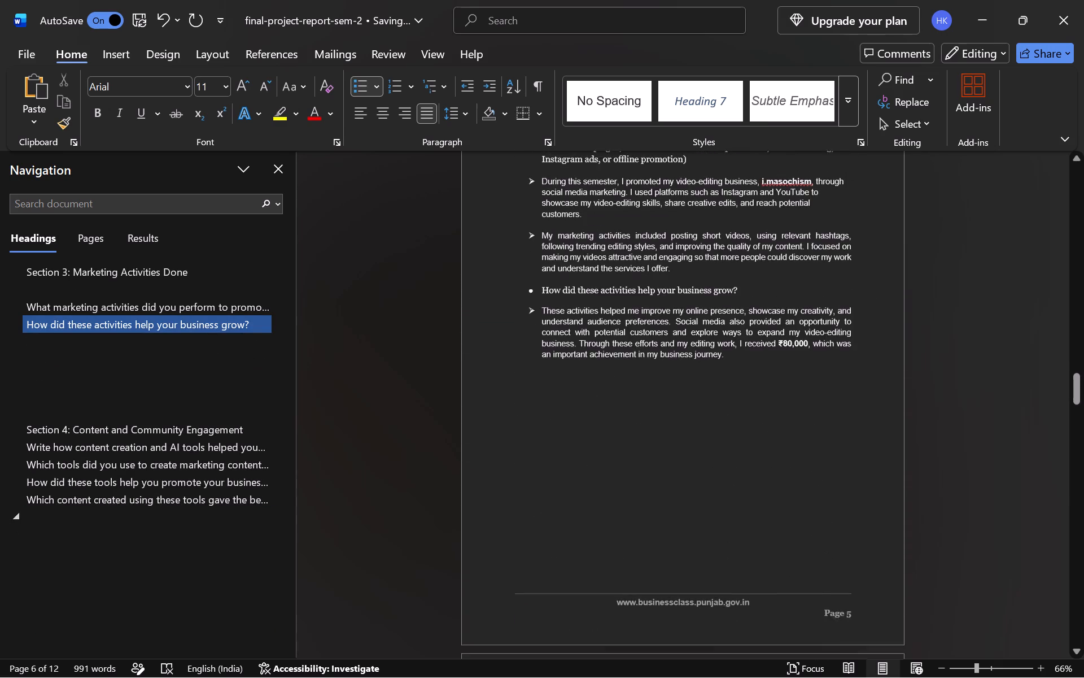
{"action": "scroll", "coordinate": [633, 528], "scroll_direction": "right", "scroll_amount": 2}
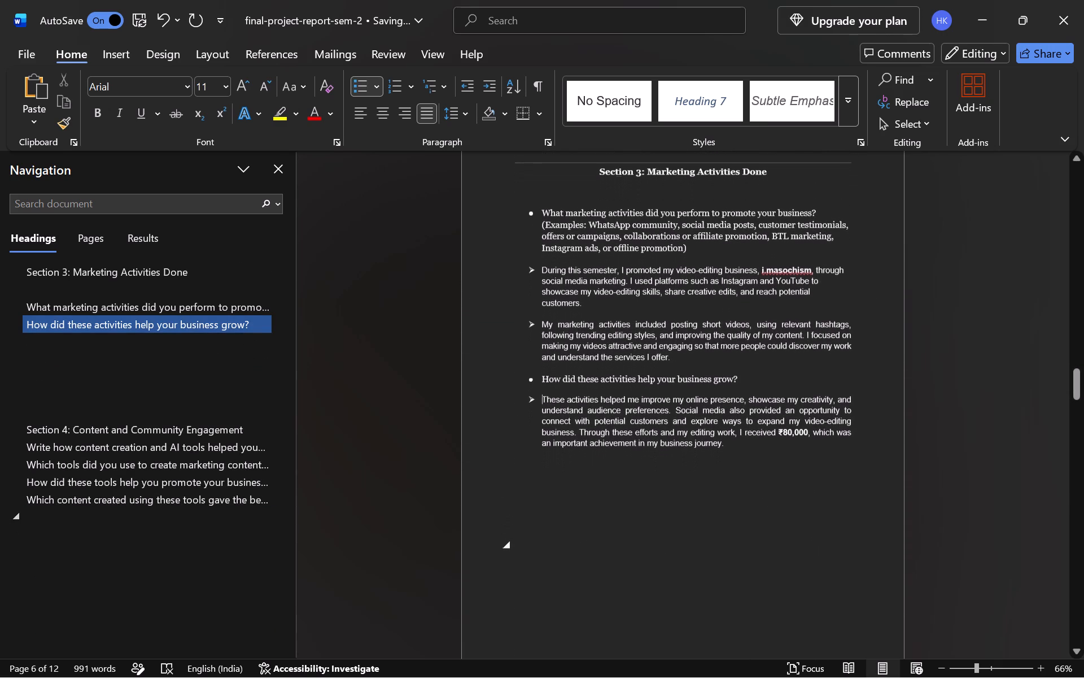
{"action": "scroll", "coordinate": [633, 528], "scroll_direction": "right", "scroll_amount": 2}
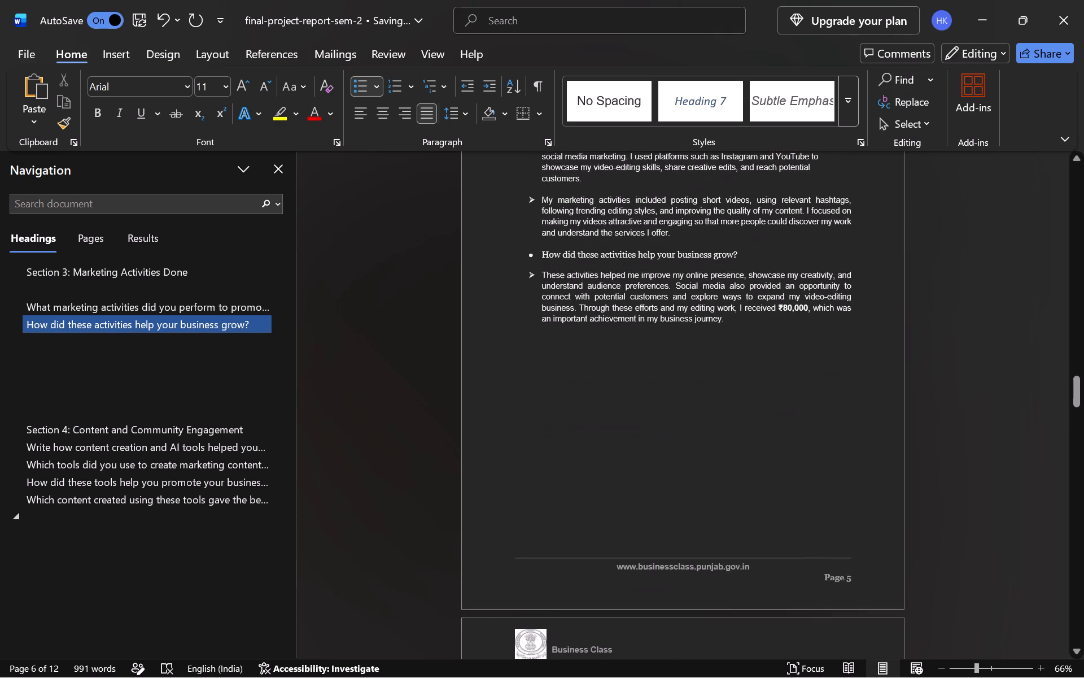
{"action": "scroll", "coordinate": [633, 528], "scroll_direction": "down", "scroll_amount": 3}
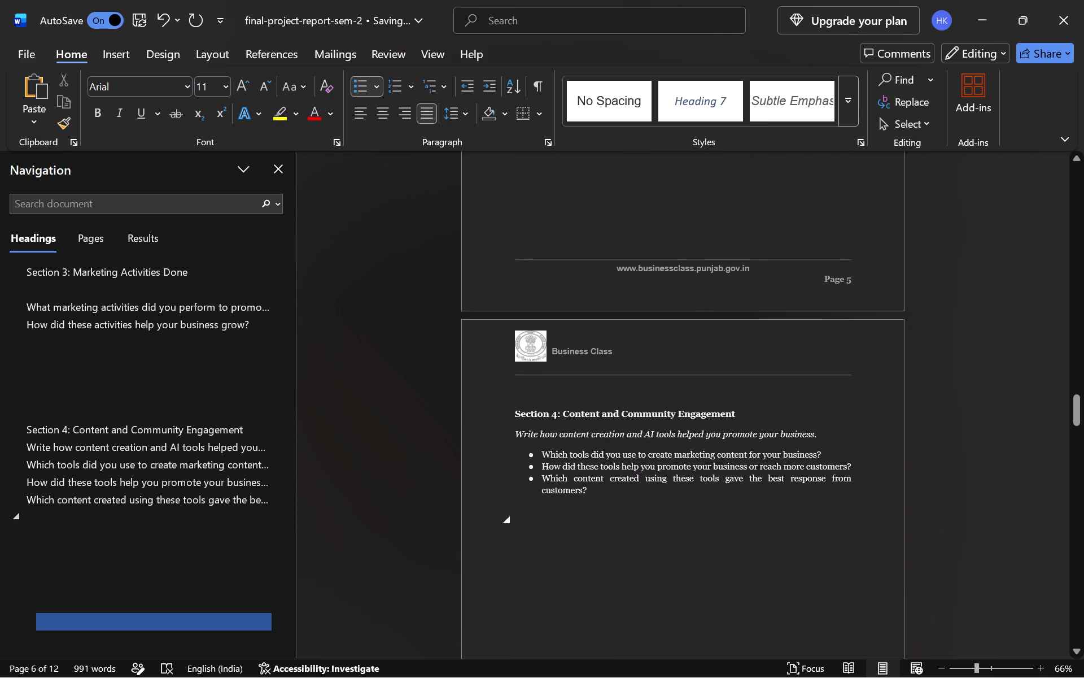
{"action": "left_click", "coordinate": [822, 437]}
{"action": "key", "text": "BackSpace"}
{"action": "key", "text": "BackSpace"}
{"action": "key", "text": "BackSpace"}
{"action": "key", "text": "BackSpace"}
{"action": "key", "text": "BackSpace"}
{"action": "key", "text": "BackSpace"}
{"action": "key", "text": "BackSpace"}
{"action": "key", "text": "BackSpace"}
{"action": "key", "text": "BackSpace"}
{"action": "key", "text": "BackSpace"}
{"action": "key", "text": "BackSpace"}
{"action": "key", "text": "BackSpace"}
{"action": "key", "text": "BackSpace"}
{"action": "key", "text": "BackSpace"}
{"action": "key", "text": "BackSpace"}
{"action": "key", "text": "BackSpace"}
{"action": "key", "text": "BackSpace"}
{"action": "key", "text": "BackSpace"}
{"action": "key", "text": "BackSpace"}
{"action": "key", "text": "BackSpace"}
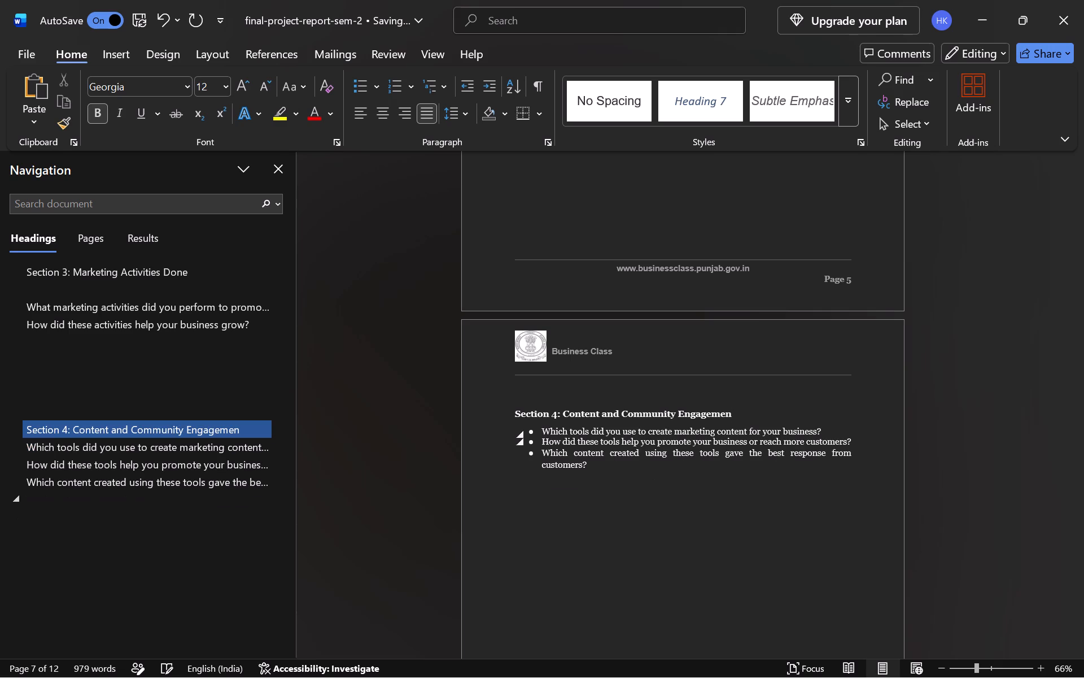
{"action": "key", "text": "t"}
{"action": "key", "text": "space"}
Insert an empty unbulleted line beneath "Which tools did you use to create marketing content for your business?".
{"action": "left_click", "coordinate": [846, 427]}
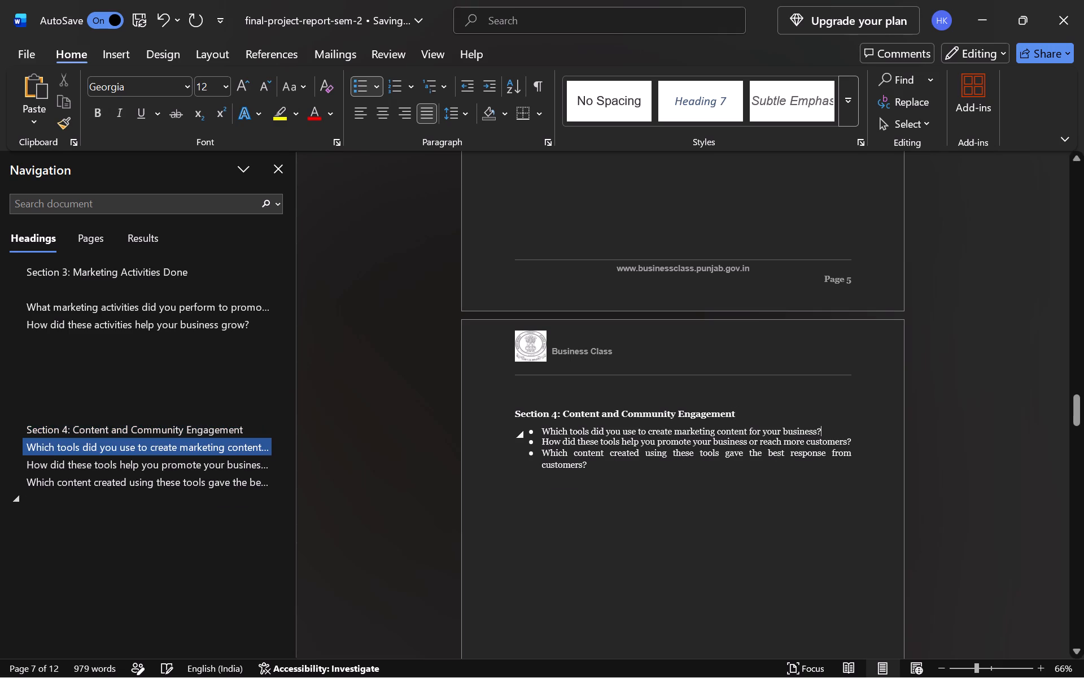
{"action": "key", "text": "Return"}
{"action": "key", "text": "Return"}
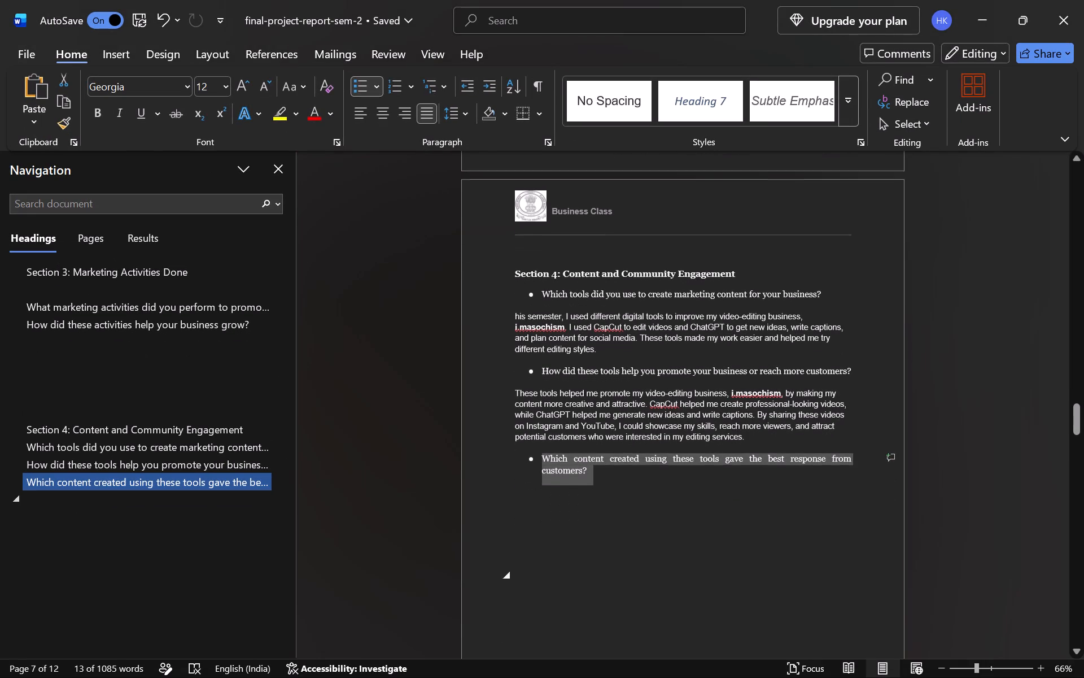
{"action": "left_click", "coordinate": [536, 505]}
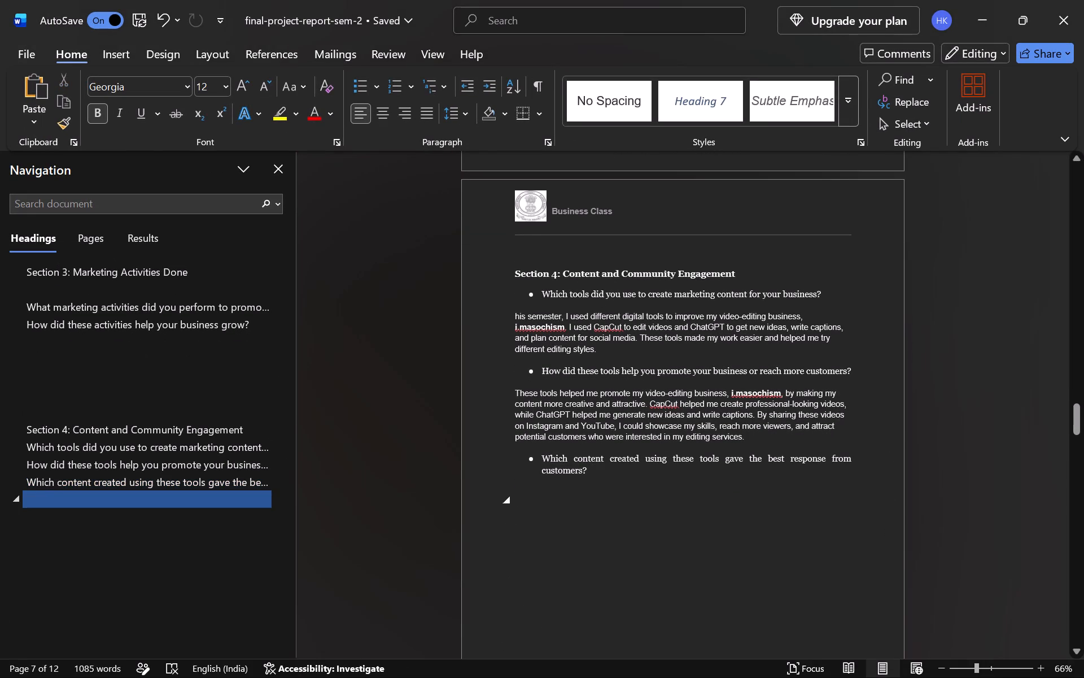
{"action": "key", "text": "ctrl+v"}
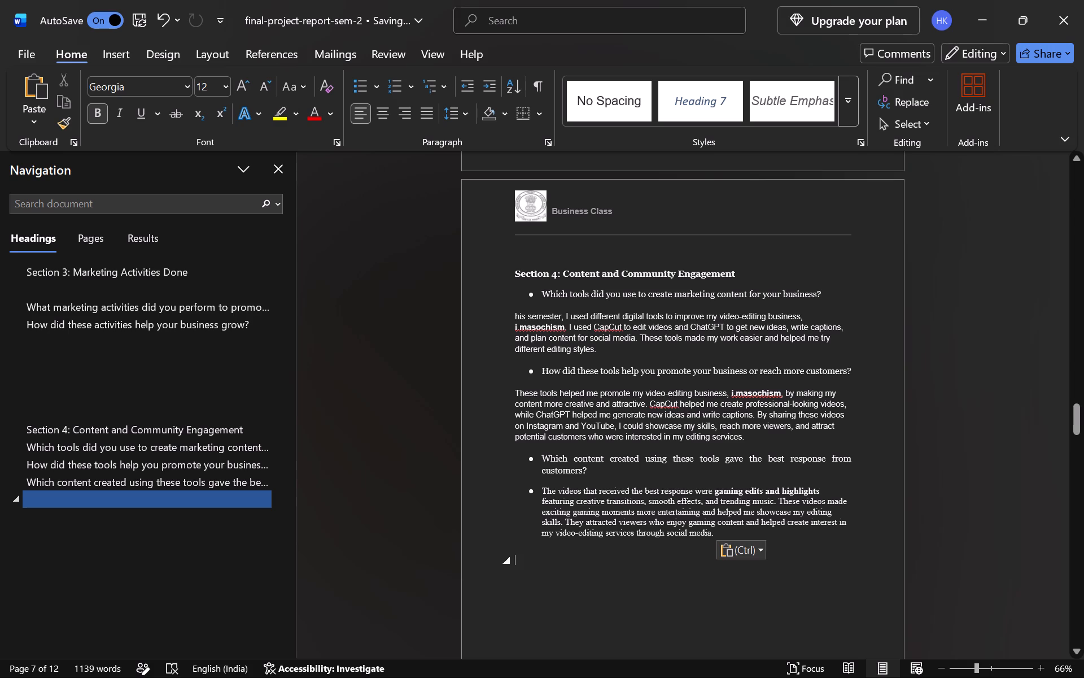
{"action": "left_click", "coordinate": [579, 575]}
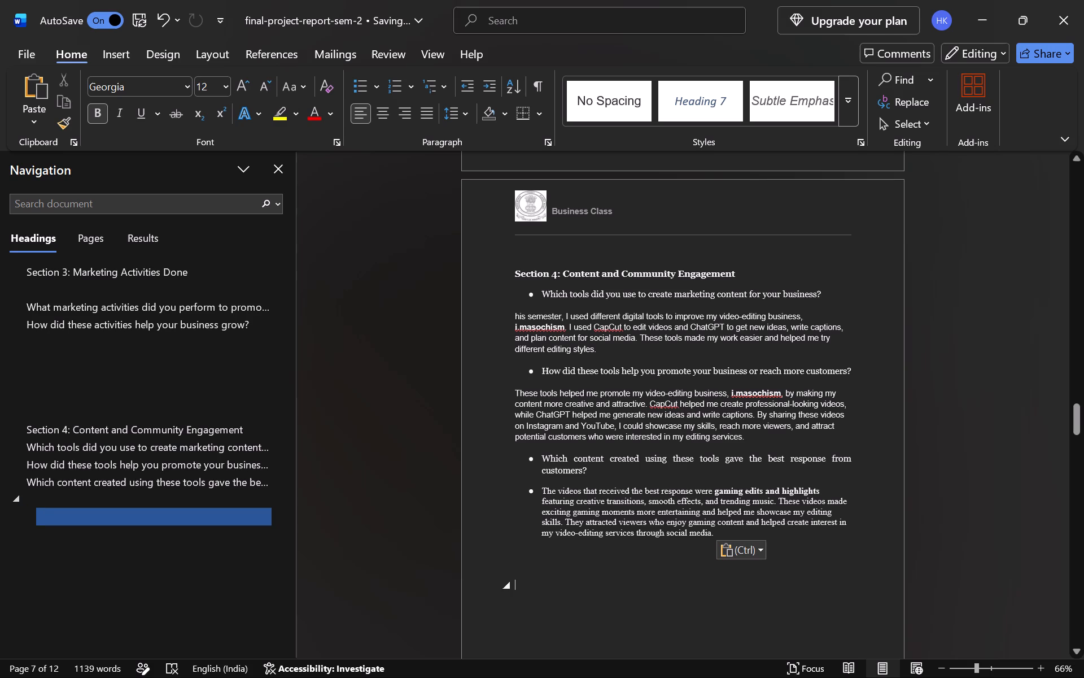
Remove the bullet from the pasted paragraph starting "The videos that received the best response" and reduce its indent.
{"action": "left_click", "coordinate": [541, 496]}
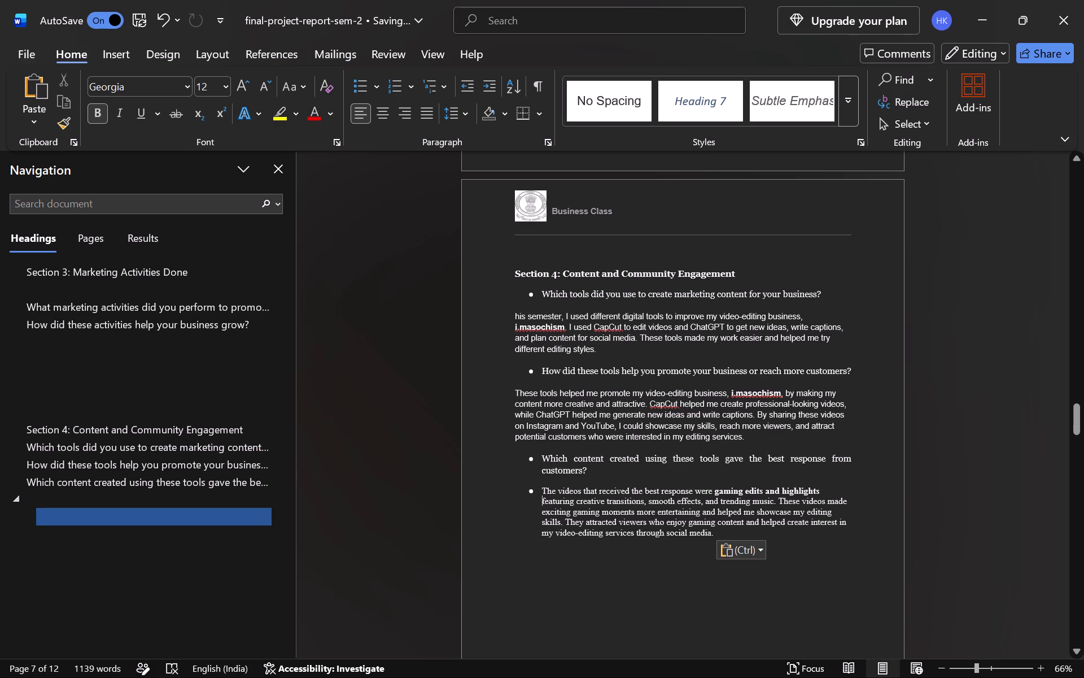
{"action": "left_click", "coordinate": [541, 492]}
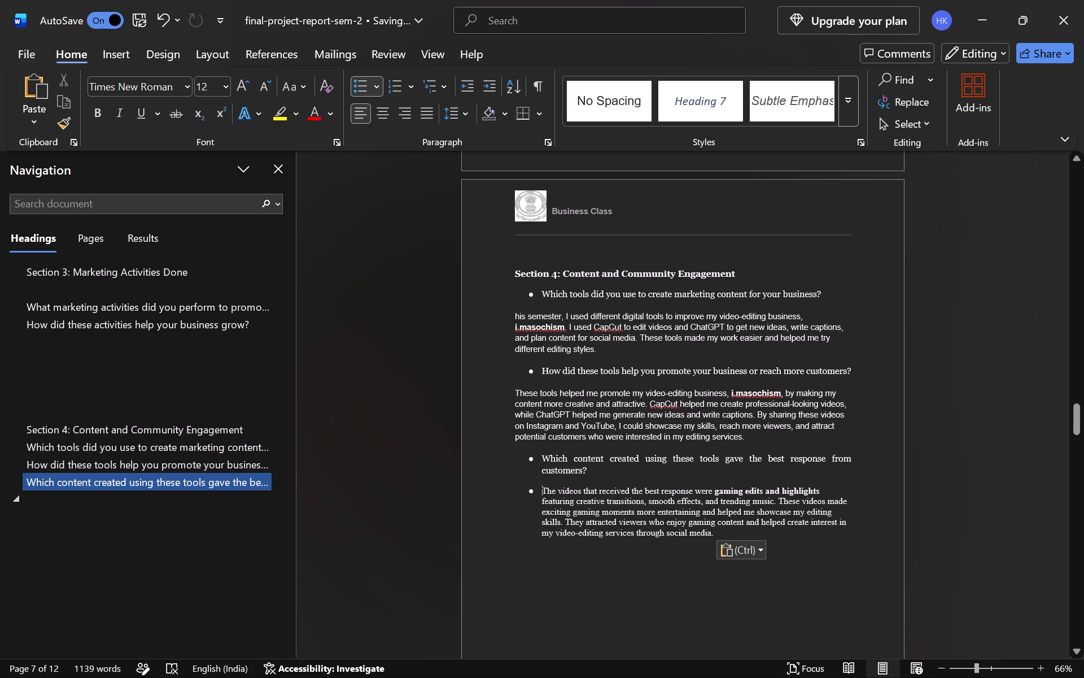
{"action": "key", "text": "BackSpace"}
{"action": "key", "text": "BackSpace"}
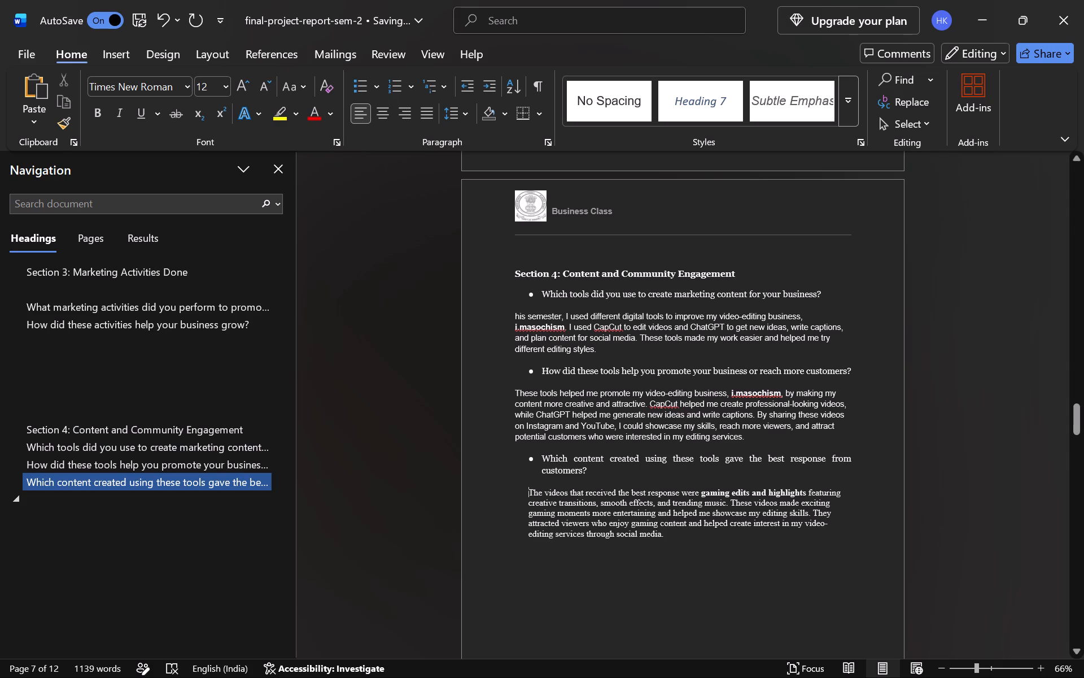
Center the heading "Section 4: Content and Community Engagement".
{"action": "left_click", "coordinate": [510, 270]}
{"action": "left_click", "coordinate": [513, 270]}
{"action": "left_click", "coordinate": [519, 272]}
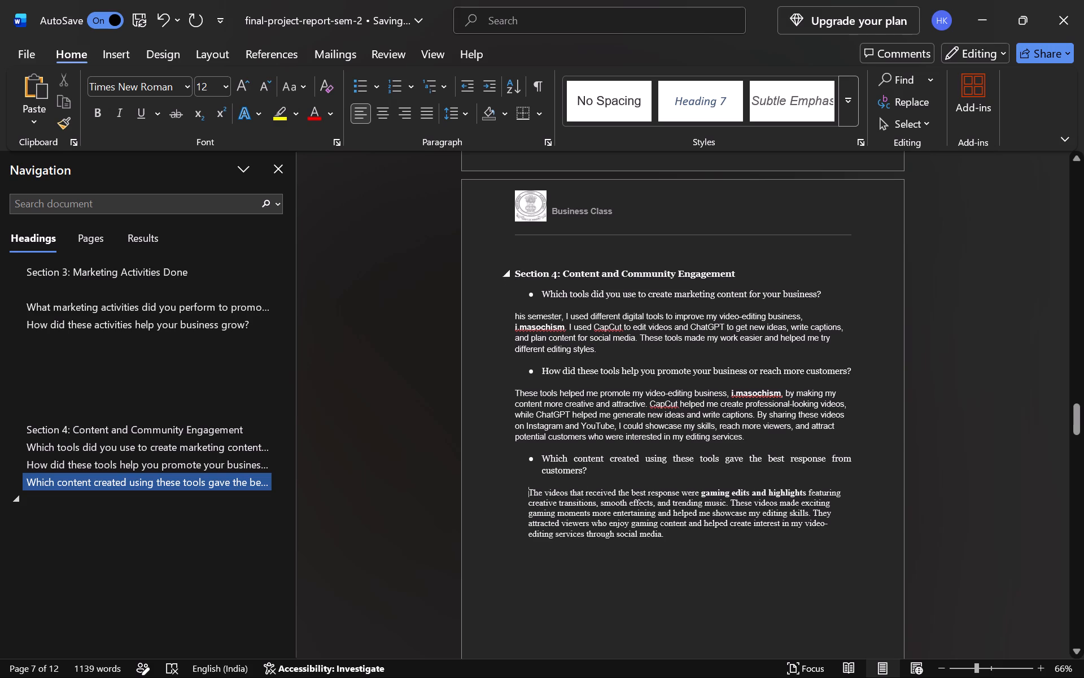
{"action": "left_click", "coordinate": [515, 272]}
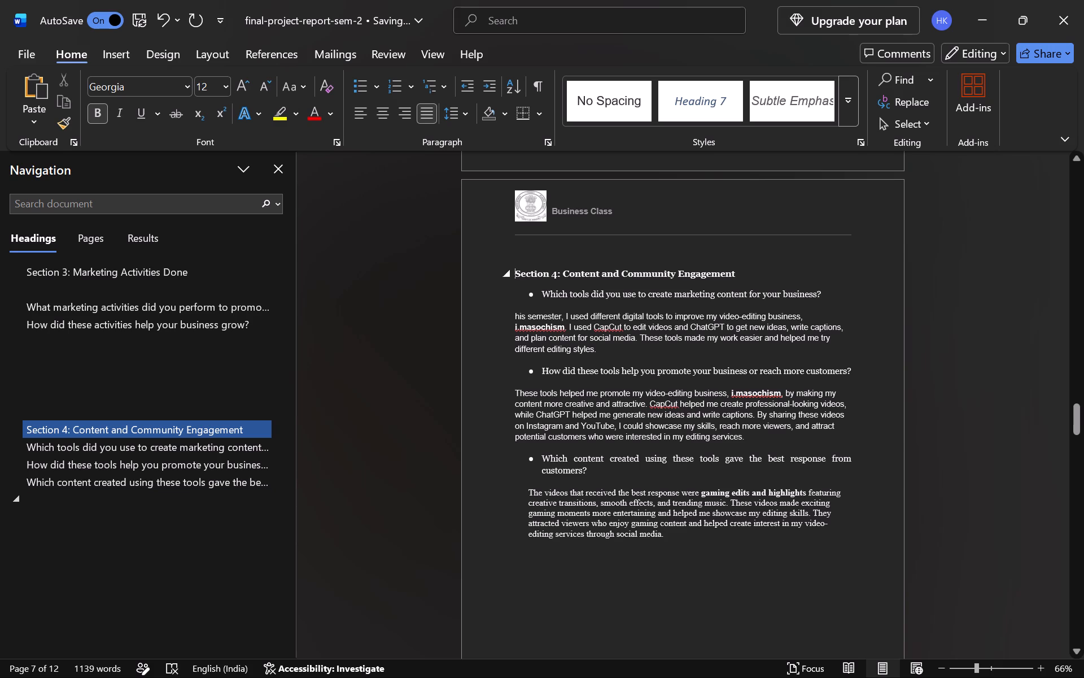
{"action": "left_click", "coordinate": [390, 121]}
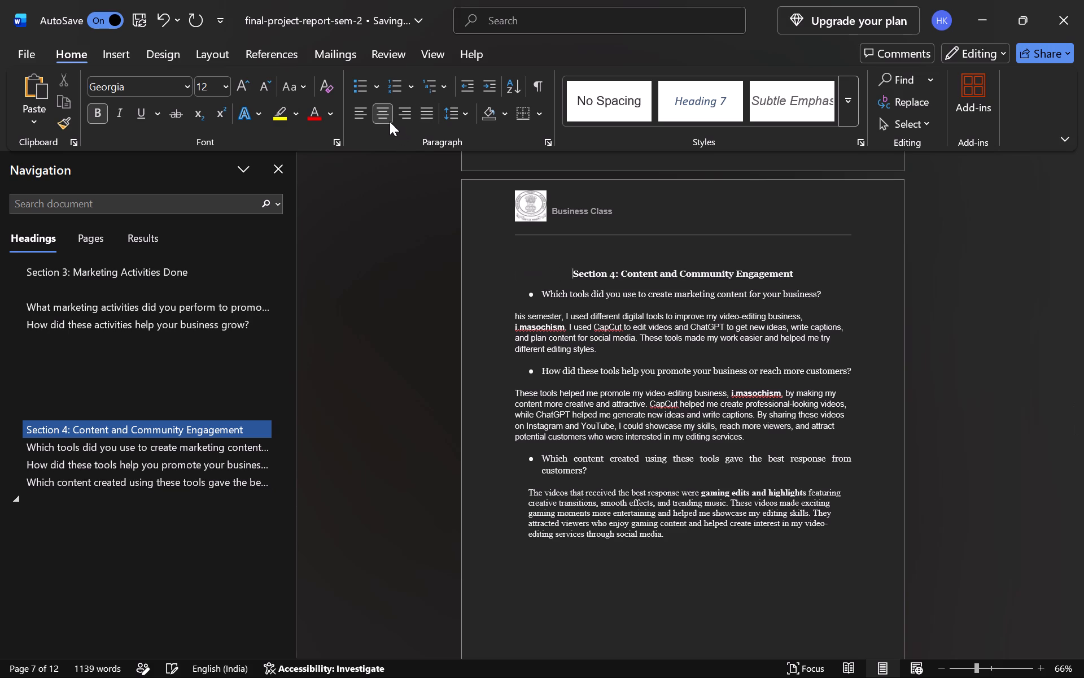
Add the missing capital "T" at the start of the first Section 4 answer so it begins "This semester".
{"action": "left_click", "coordinate": [510, 311]}
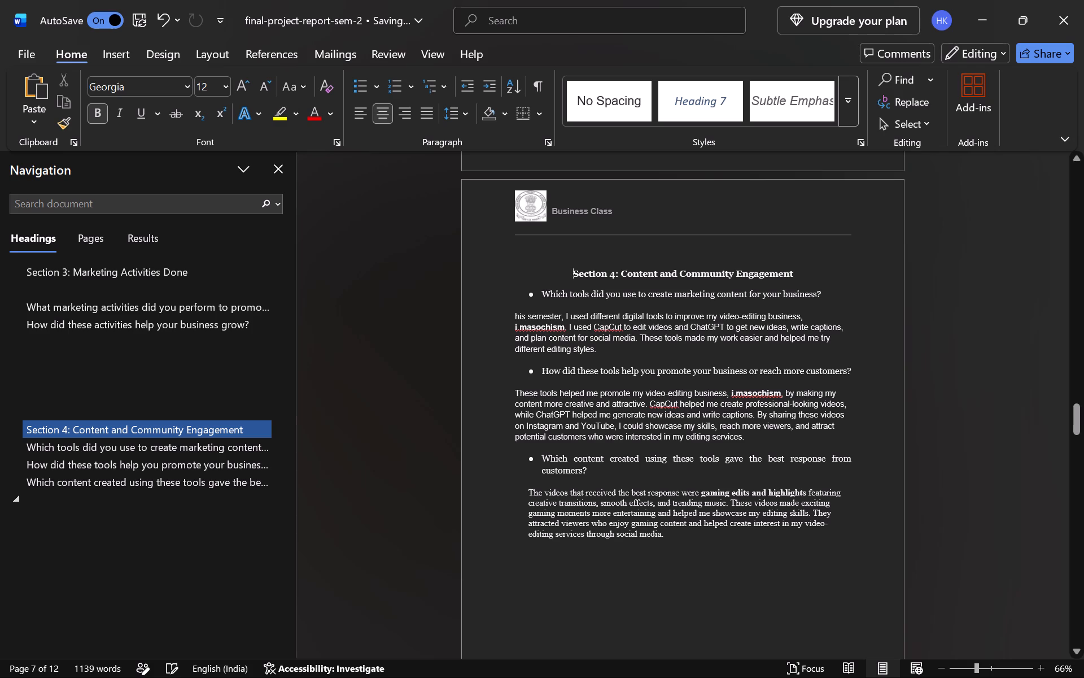
{"action": "key", "text": "shift+t"}
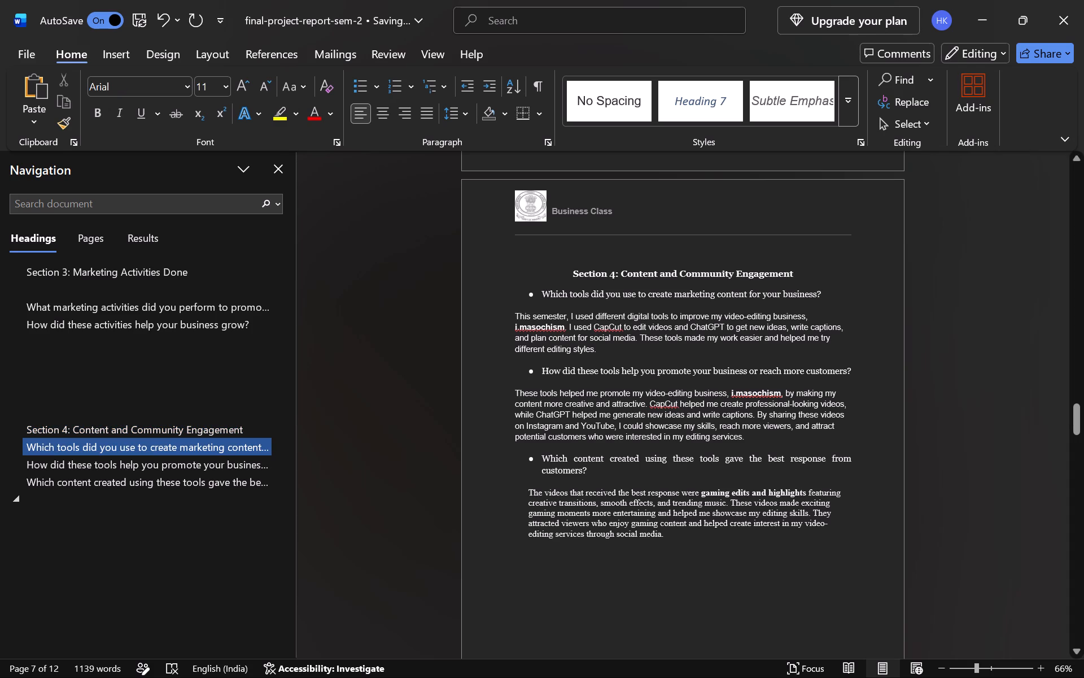
Justify the first Section 4 answer, the paragraph beginning "This semester, I used different digital tools".
{"action": "left_click", "coordinate": [517, 314]}
{"action": "left_click_drag", "start_coordinate": [522, 315], "coordinate": [602, 359]}
{"action": "left_click", "coordinate": [381, 117]}
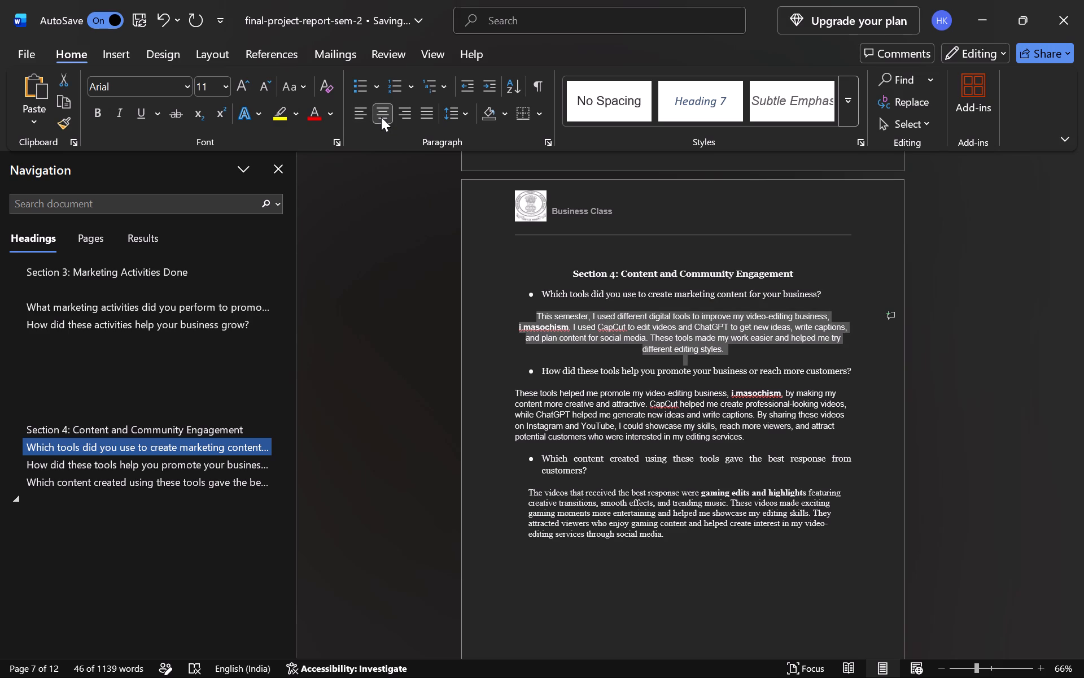
{"action": "left_click", "coordinate": [361, 115]}
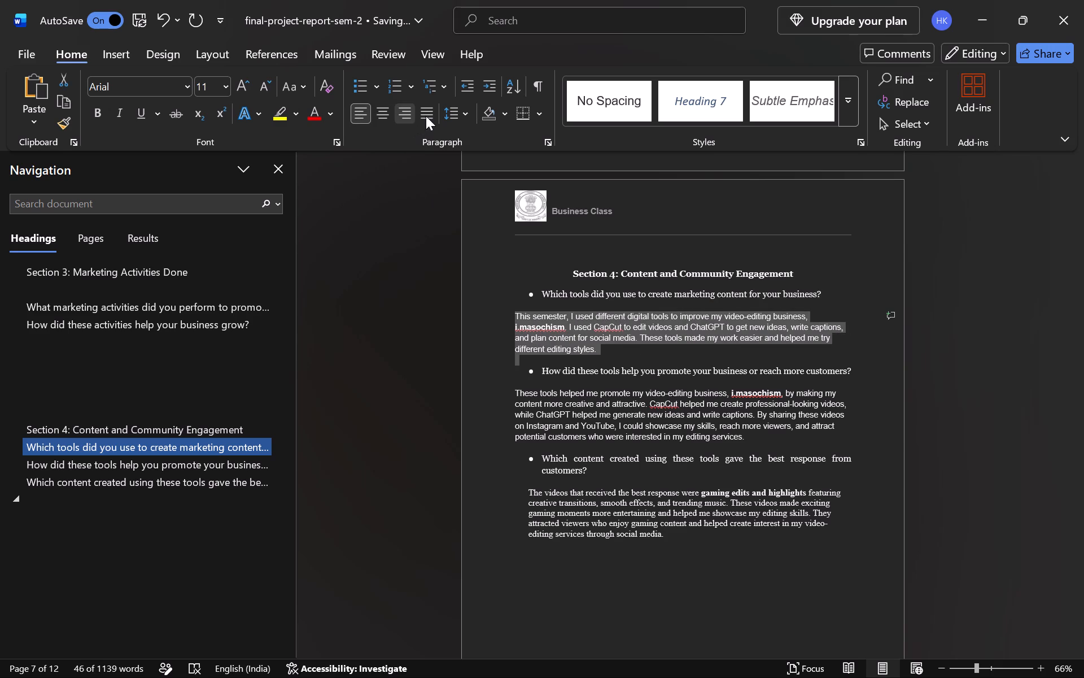
{"action": "left_click", "coordinate": [429, 115]}
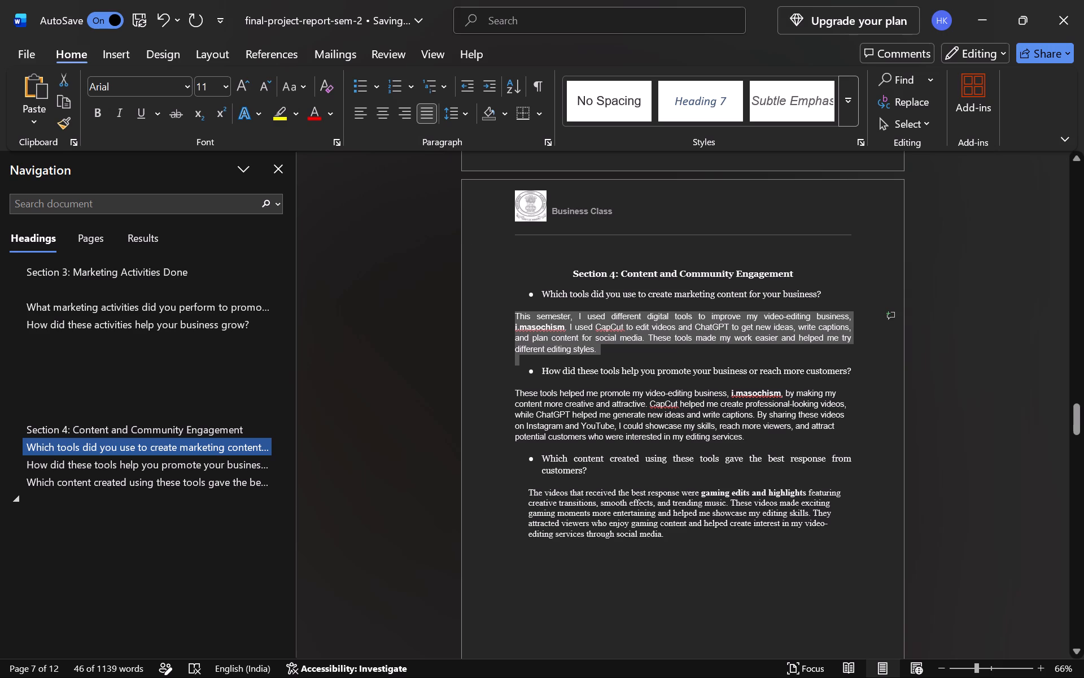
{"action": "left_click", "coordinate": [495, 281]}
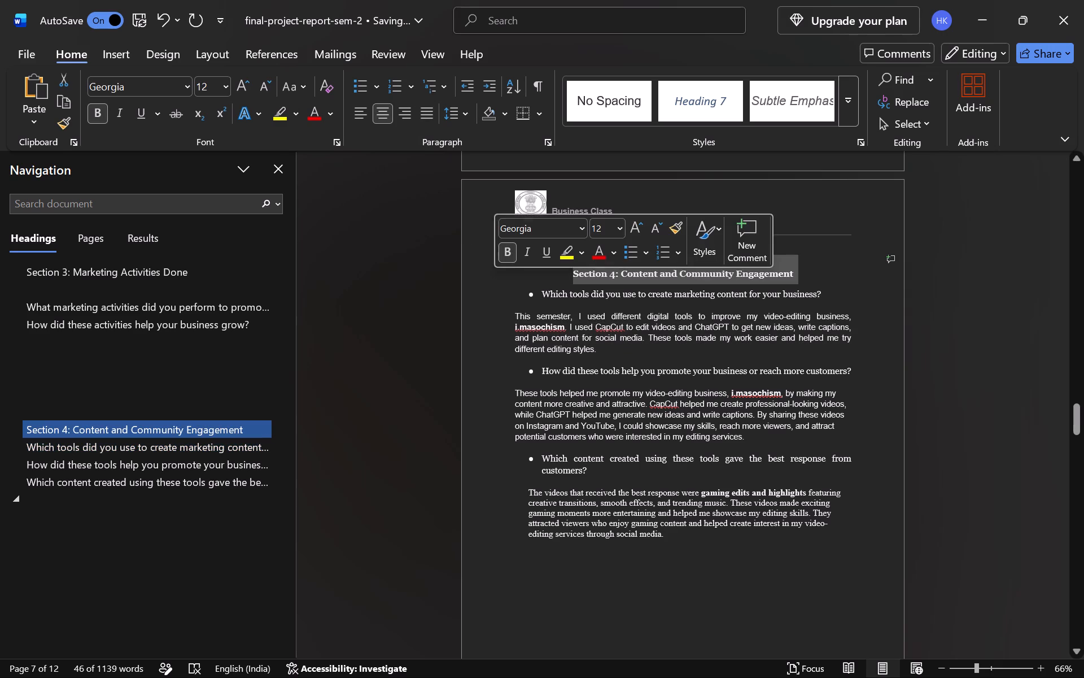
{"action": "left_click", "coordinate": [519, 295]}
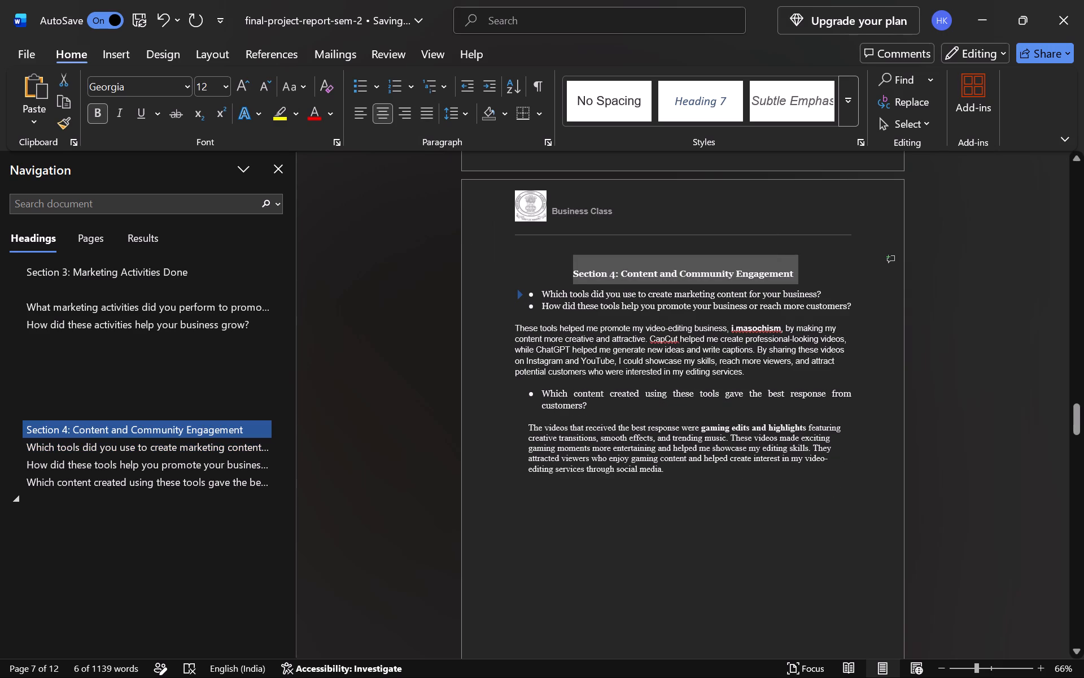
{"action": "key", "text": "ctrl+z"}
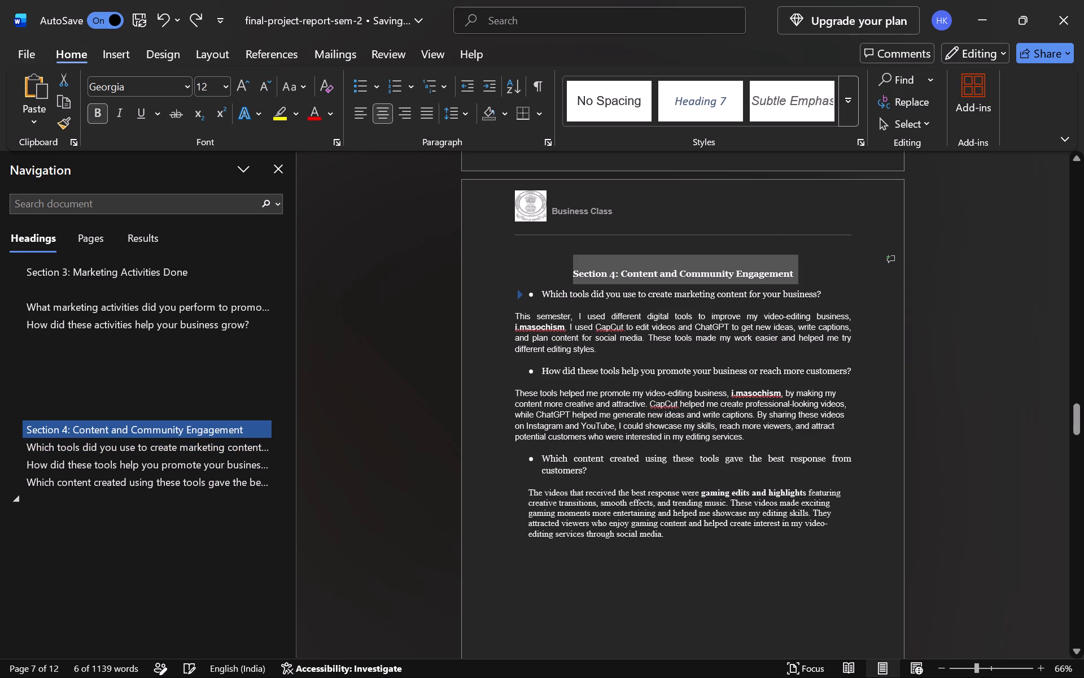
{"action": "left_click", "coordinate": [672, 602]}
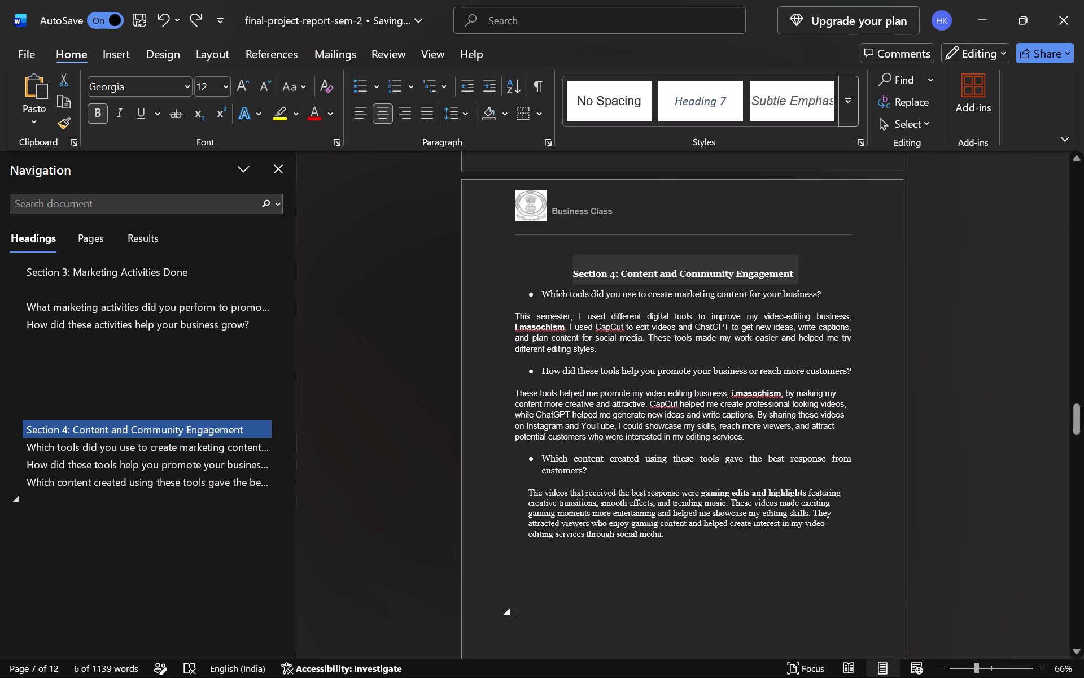
Run the spelling and grammar check, turn off checking for the issue flagged at "NOTE :", and close the check.
{"action": "key", "text": "F7"}
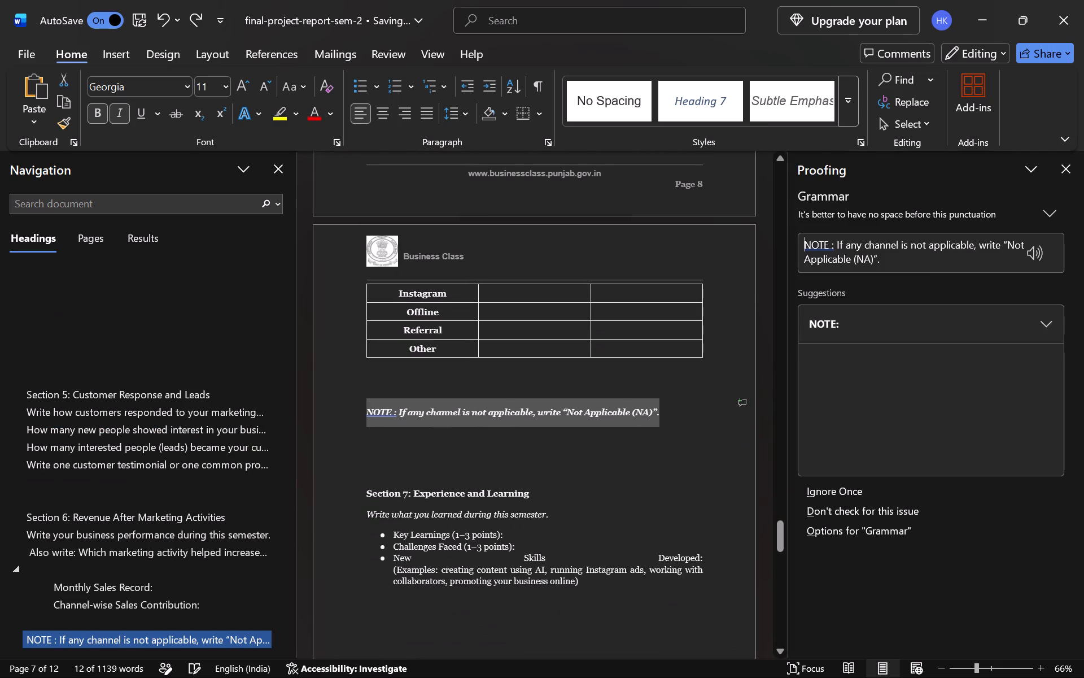
{"action": "left_click", "coordinate": [850, 510]}
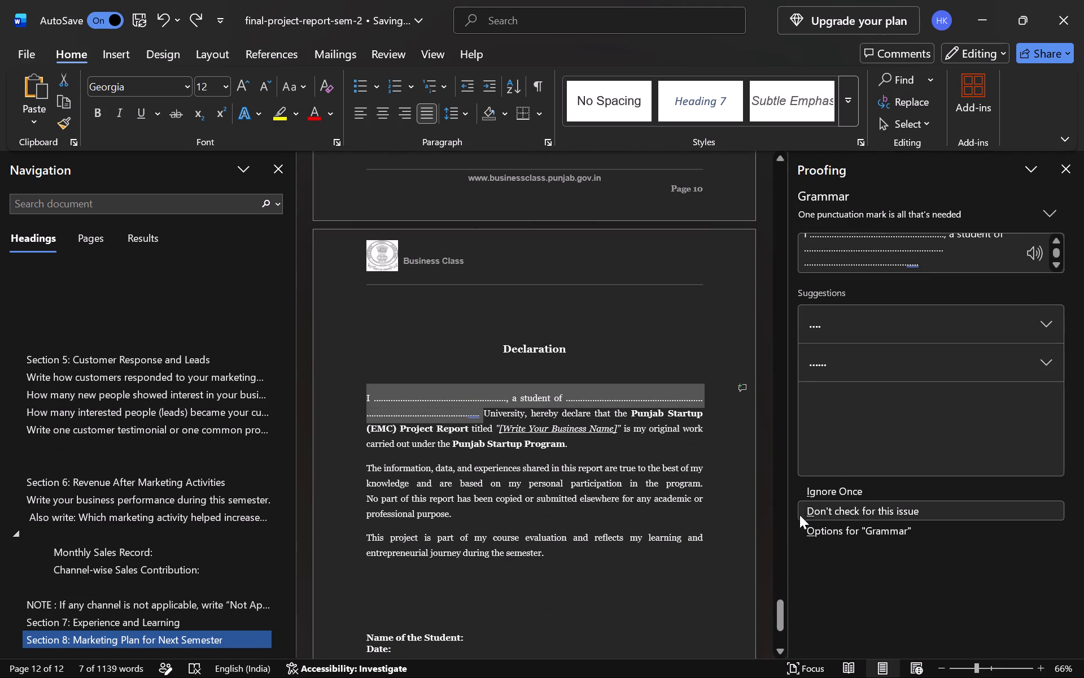
{"action": "scroll", "coordinate": [638, 471], "scroll_direction": "up", "scroll_amount": 8}
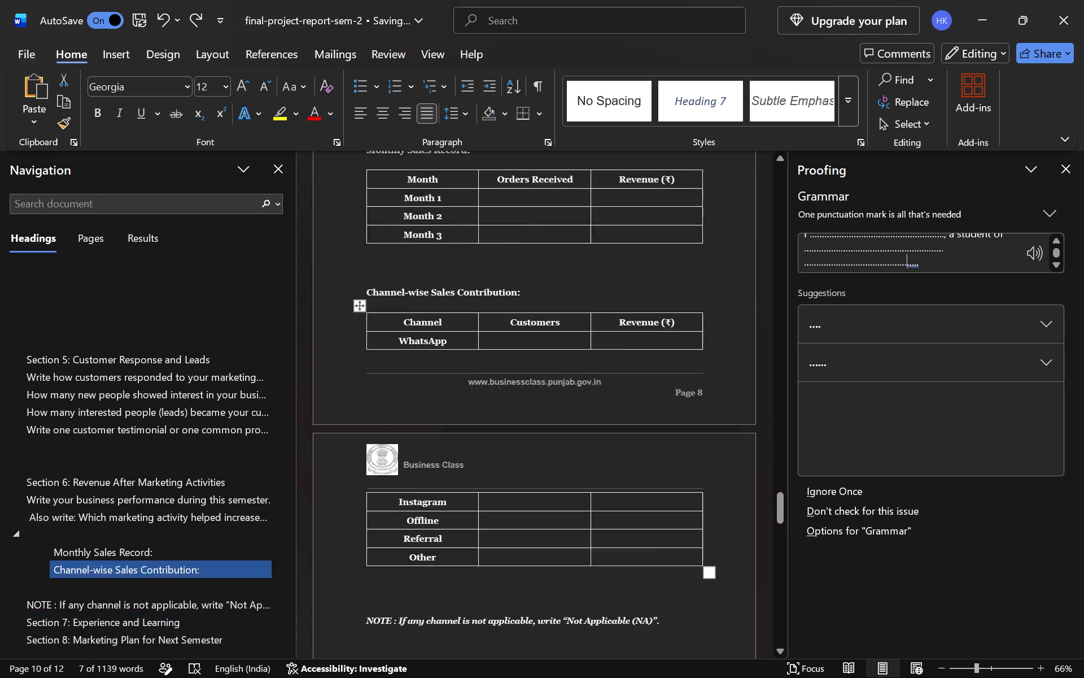
{"action": "scroll", "coordinate": [638, 471], "scroll_direction": "up", "scroll_amount": 6}
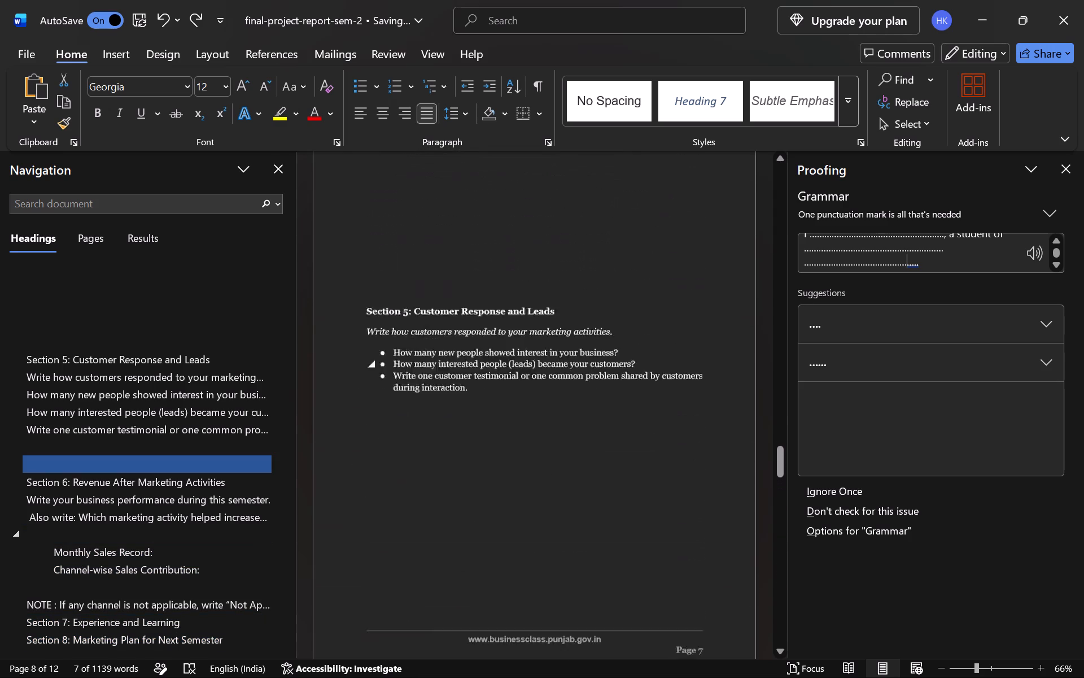
{"action": "scroll", "coordinate": [638, 471], "scroll_direction": "up", "scroll_amount": 5}
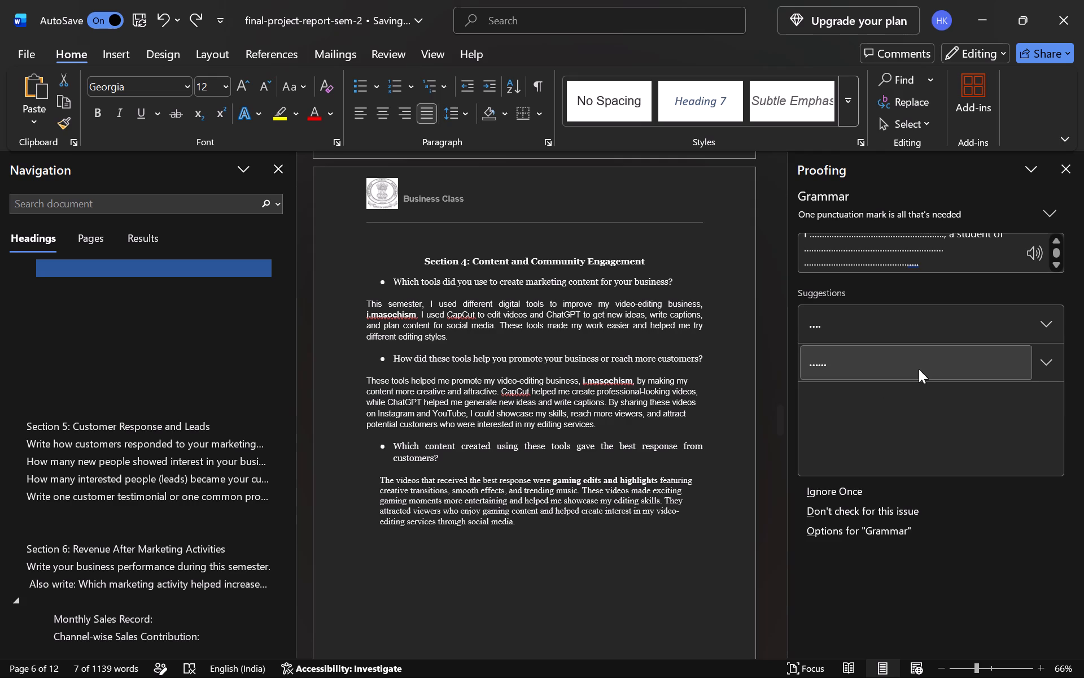
{"action": "left_click", "coordinate": [1041, 207]}
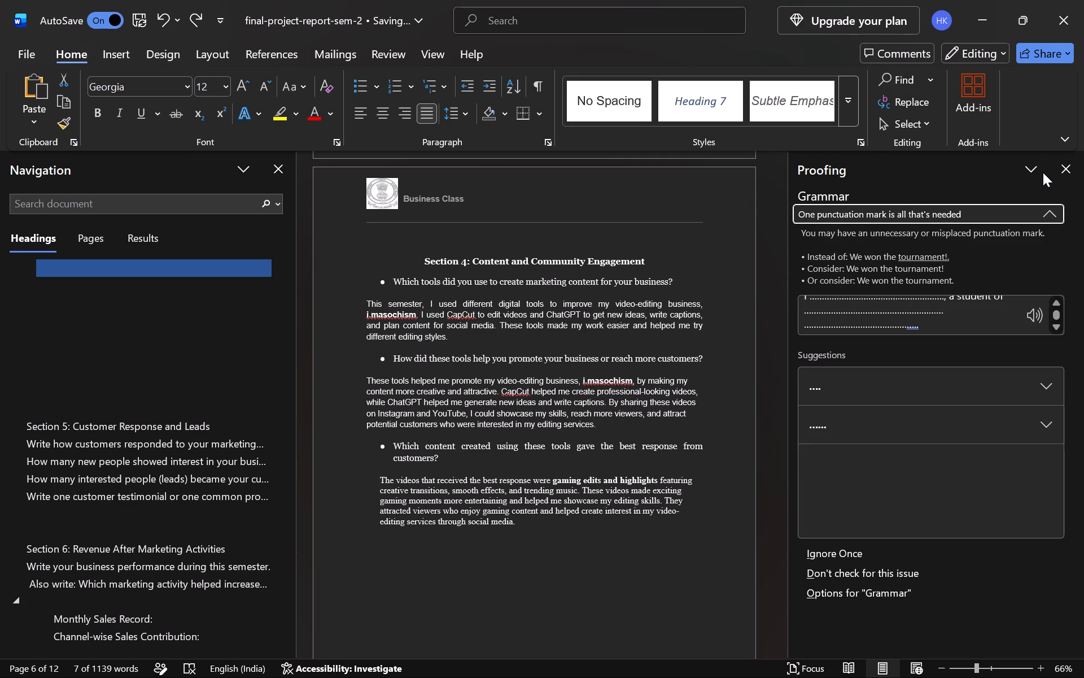
{"action": "left_click", "coordinate": [1036, 164]}
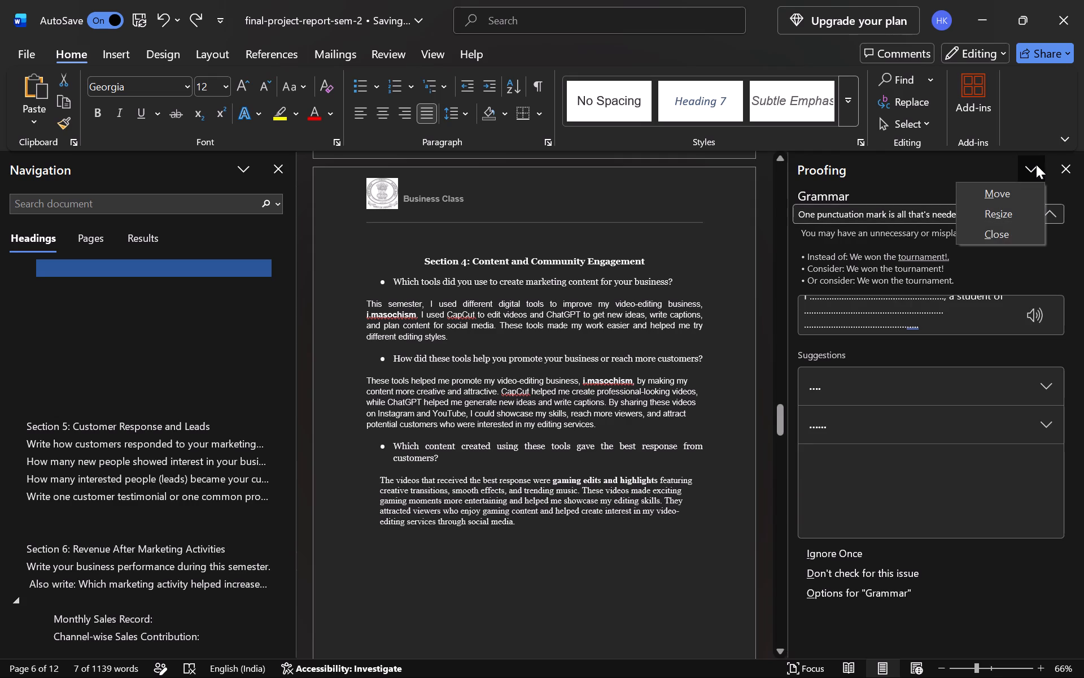
{"action": "left_click", "coordinate": [1064, 169]}
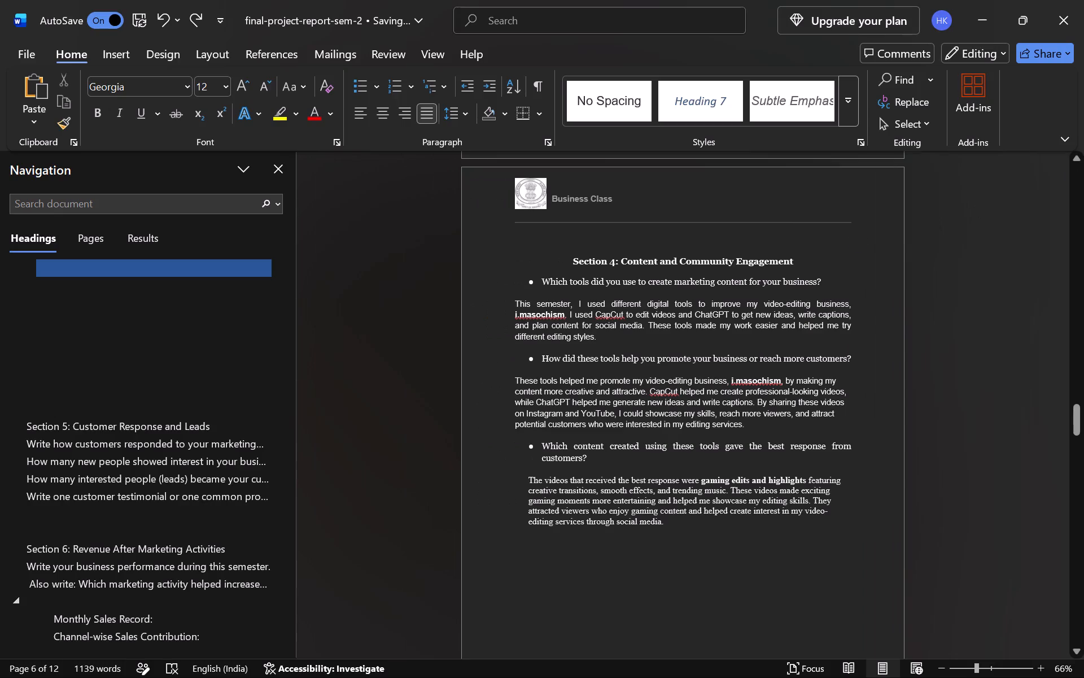
Rerun the spelling check, ignoring "Gujaral" once and all occurrences of "i.masochism" and "CapCut", and close the check.
{"action": "key", "text": "F7"}
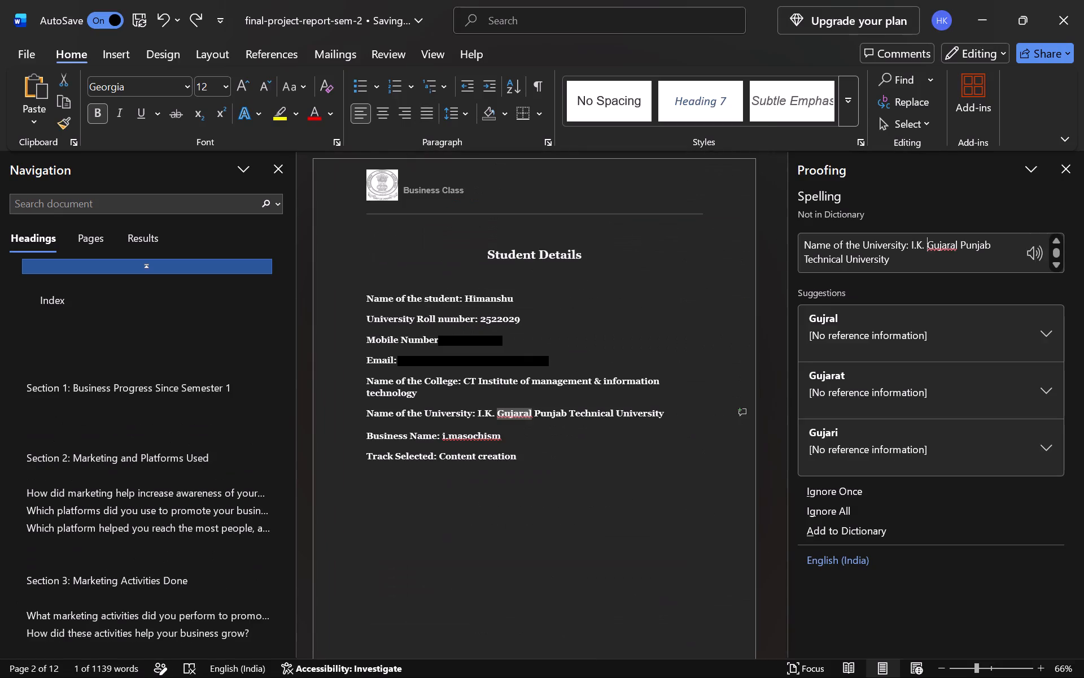
{"action": "left_click", "coordinate": [868, 489]}
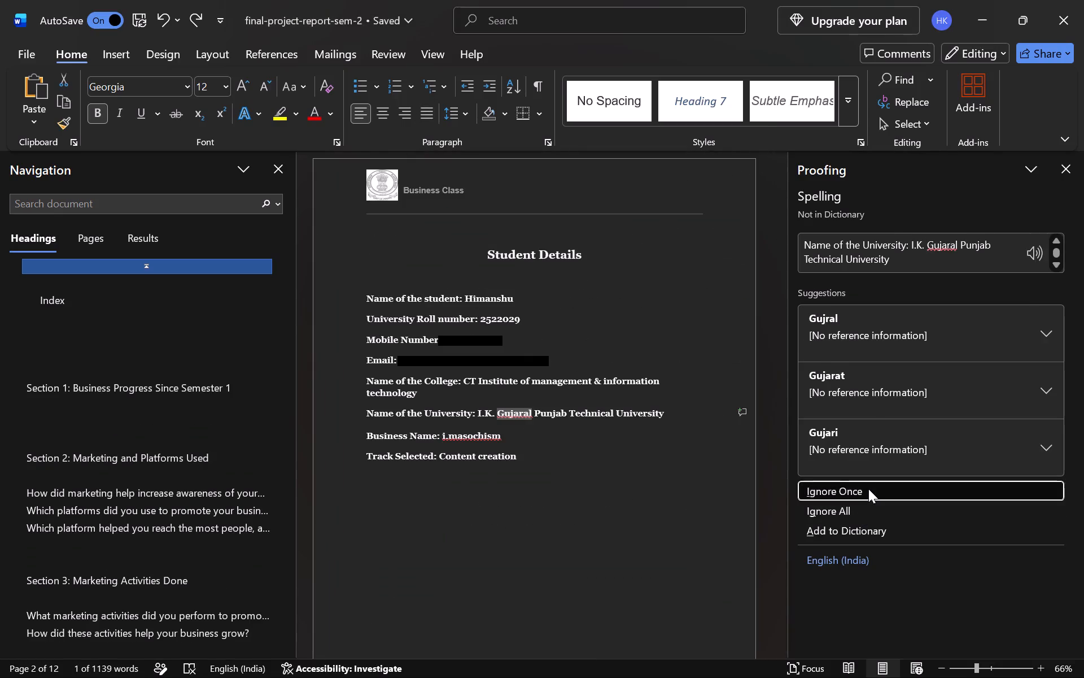
{"action": "left_click", "coordinate": [842, 507]}
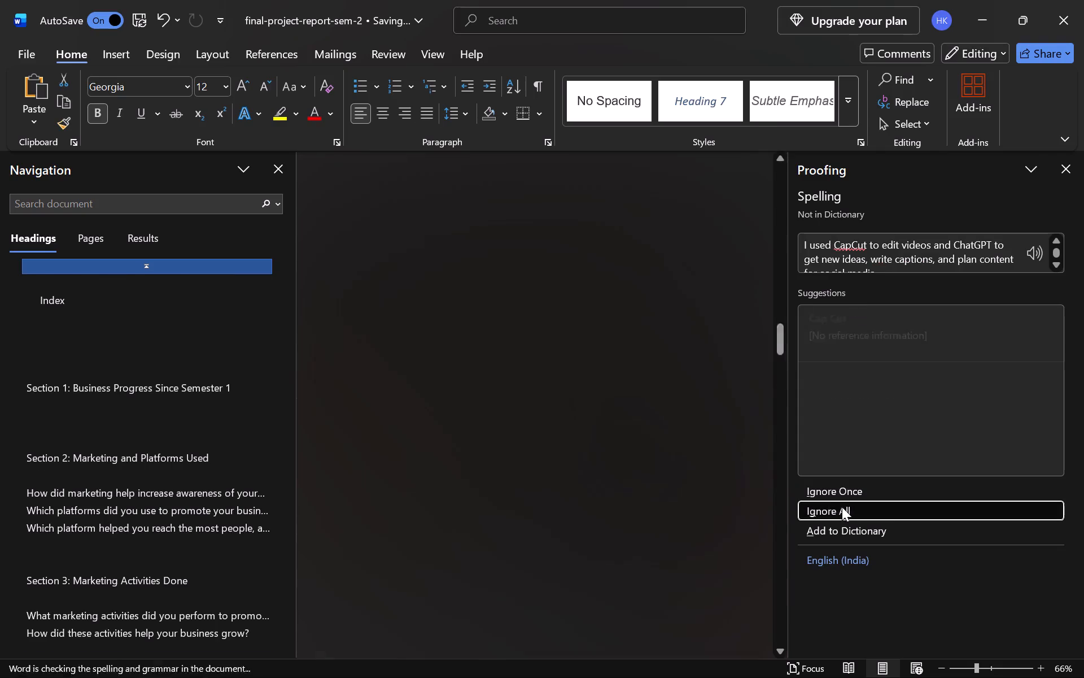
{"action": "left_click", "coordinate": [842, 507]}
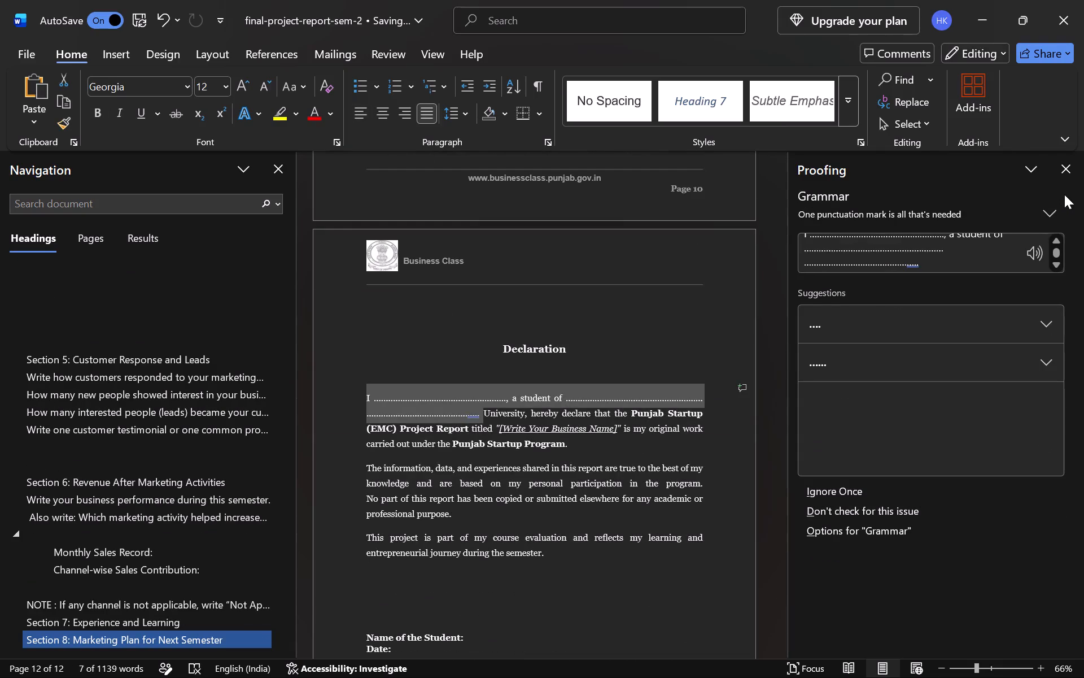
{"action": "left_click", "coordinate": [1068, 170]}
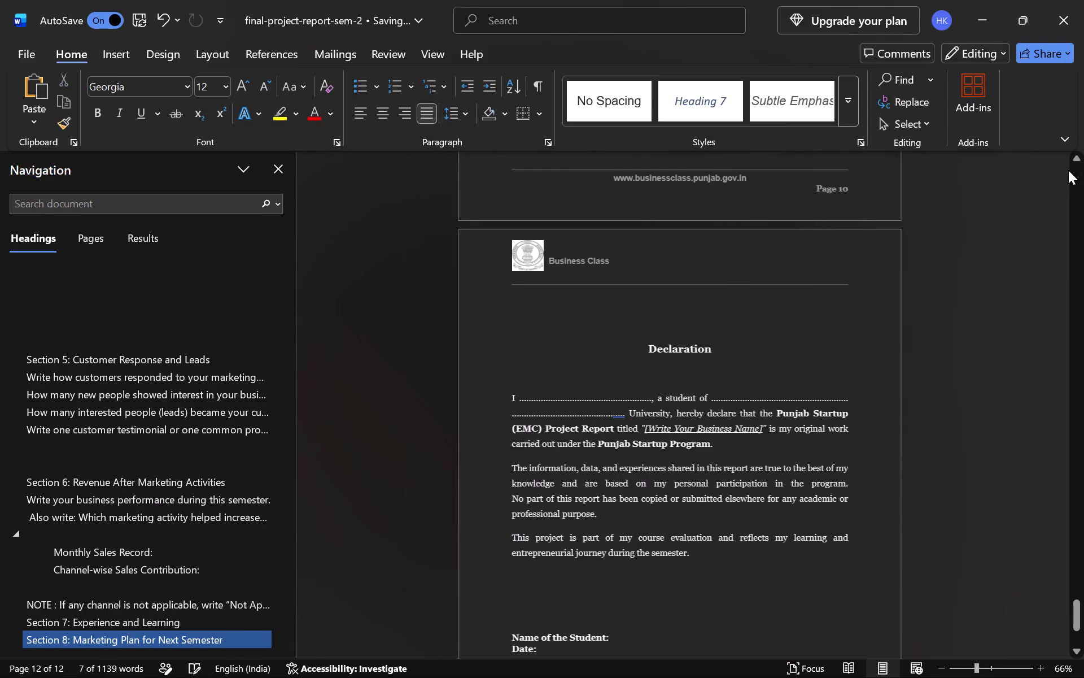
Look back through the report from the Declaration page up to Section 4 and review its answers.
{"action": "scroll", "coordinate": [736, 398], "scroll_direction": "up", "scroll_amount": 6}
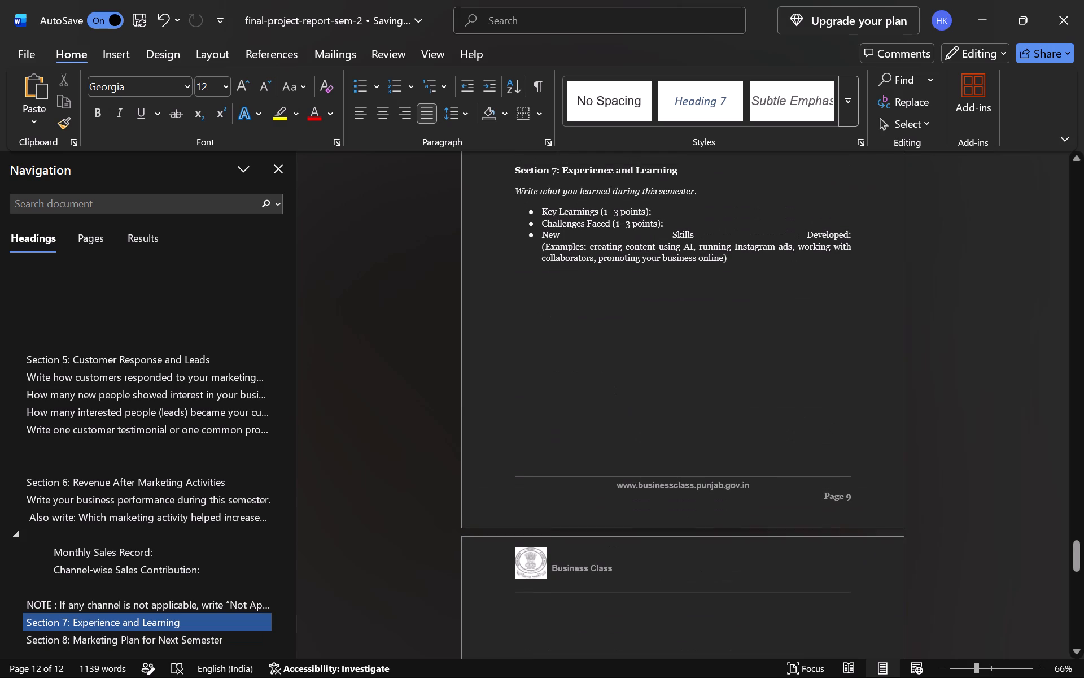
{"action": "scroll", "coordinate": [736, 398], "scroll_direction": "up", "scroll_amount": 6}
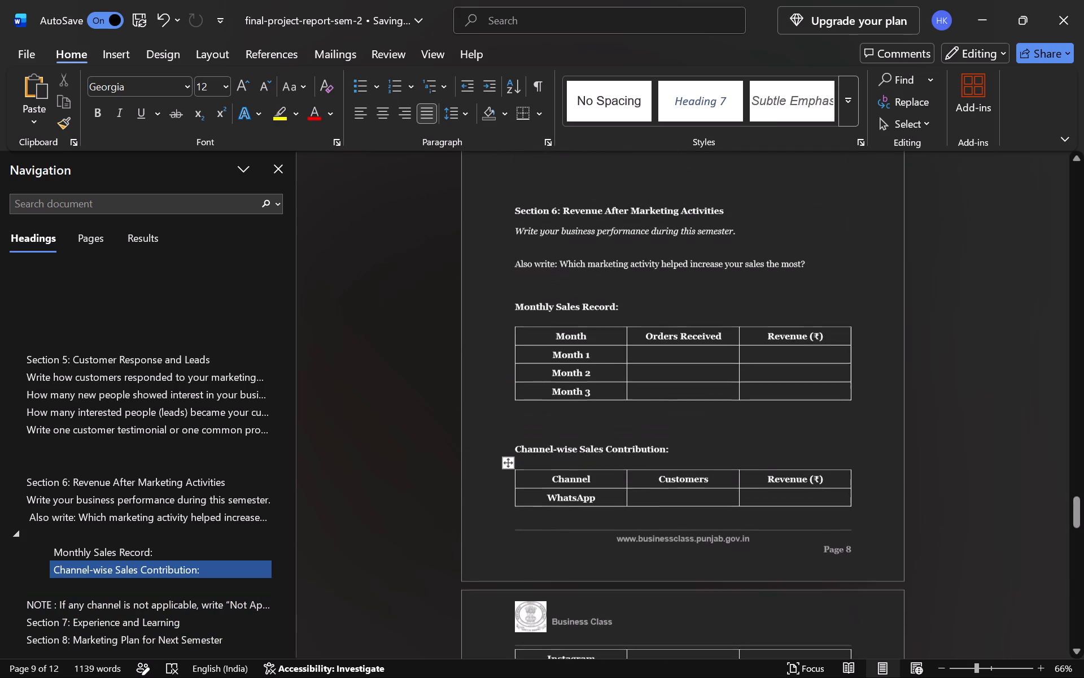
{"action": "scroll", "coordinate": [736, 398], "scroll_direction": "up", "scroll_amount": 3}
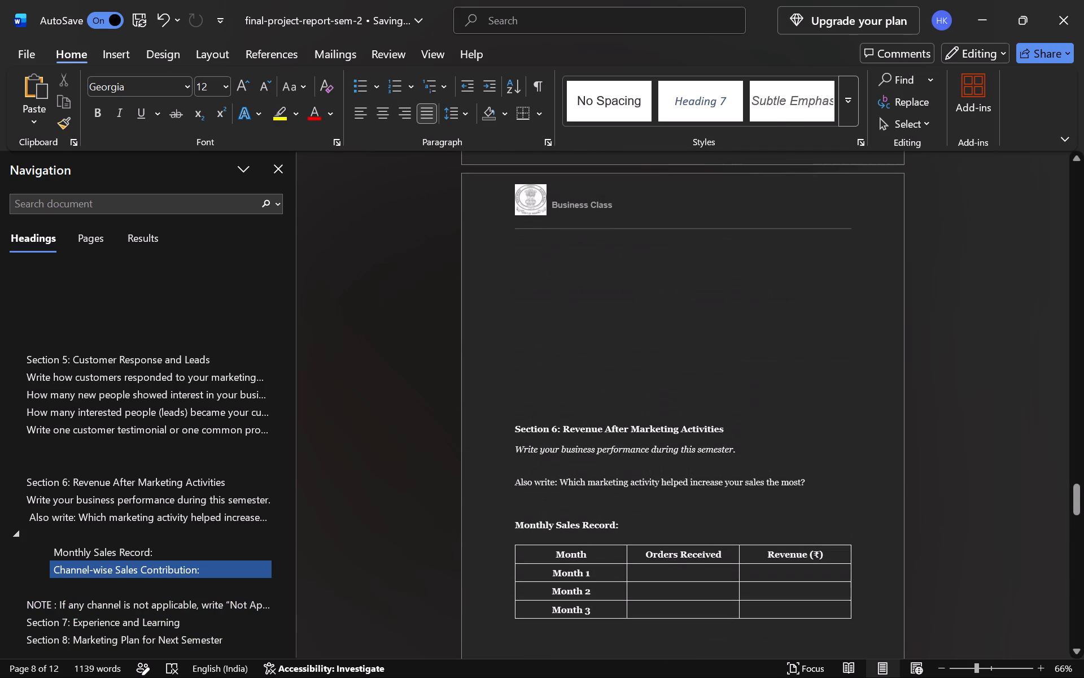
{"action": "scroll", "coordinate": [736, 398], "scroll_direction": "up", "scroll_amount": 4}
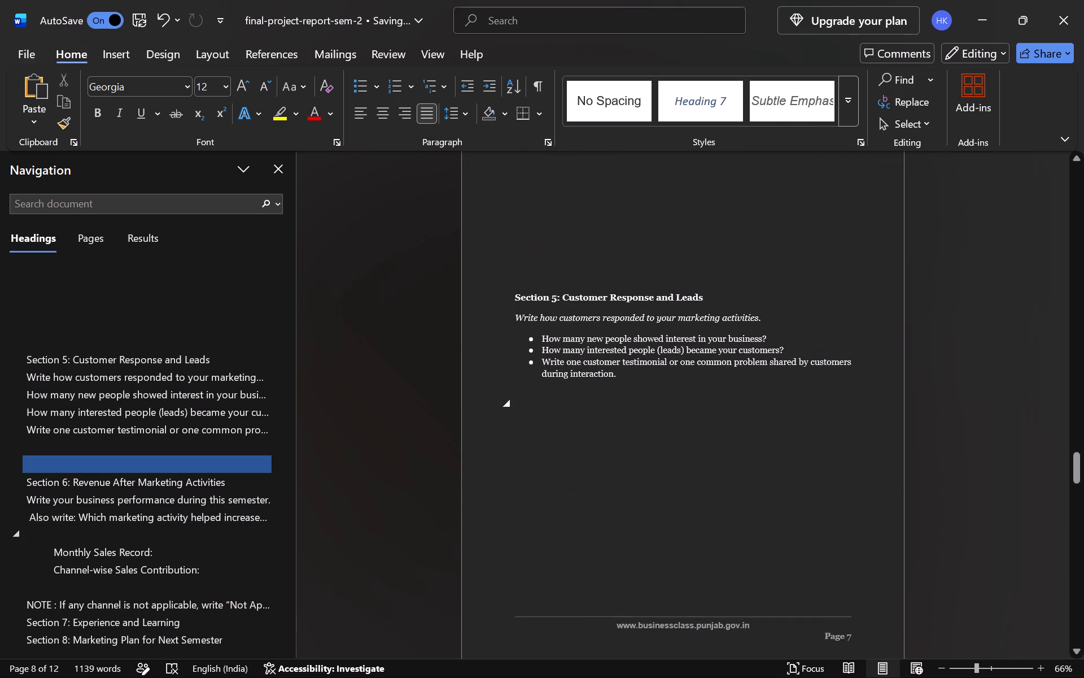
{"action": "scroll", "coordinate": [736, 398], "scroll_direction": "up", "scroll_amount": 3}
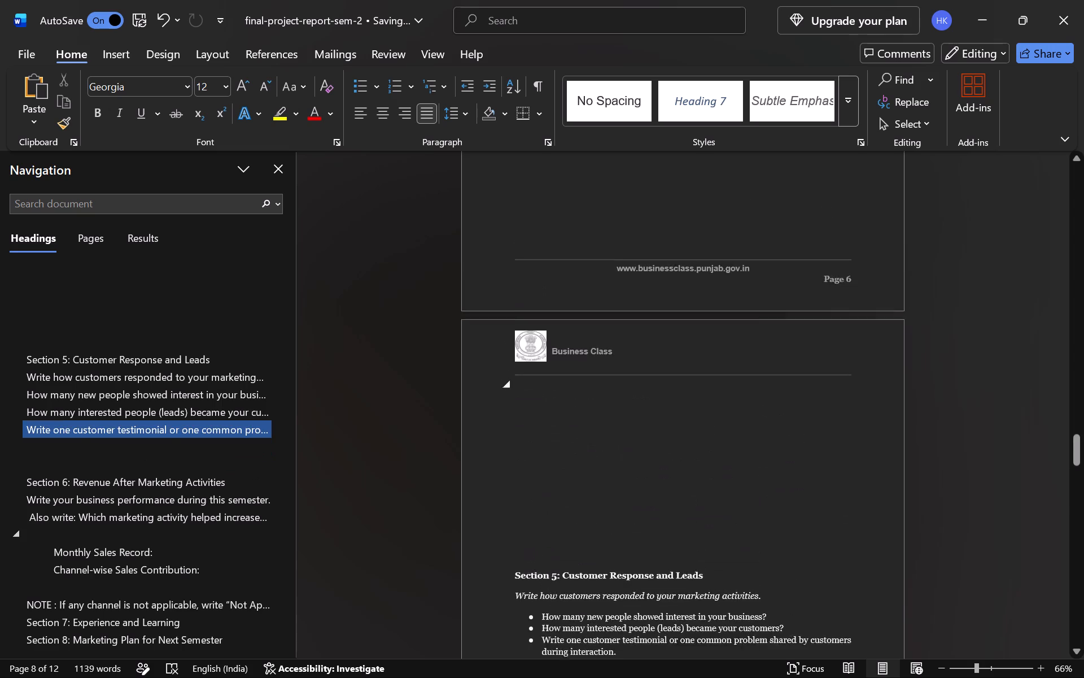
{"action": "scroll", "coordinate": [736, 398], "scroll_direction": "up", "scroll_amount": 3}
{"action": "scroll", "coordinate": [736, 398], "scroll_direction": "down", "scroll_amount": 1}
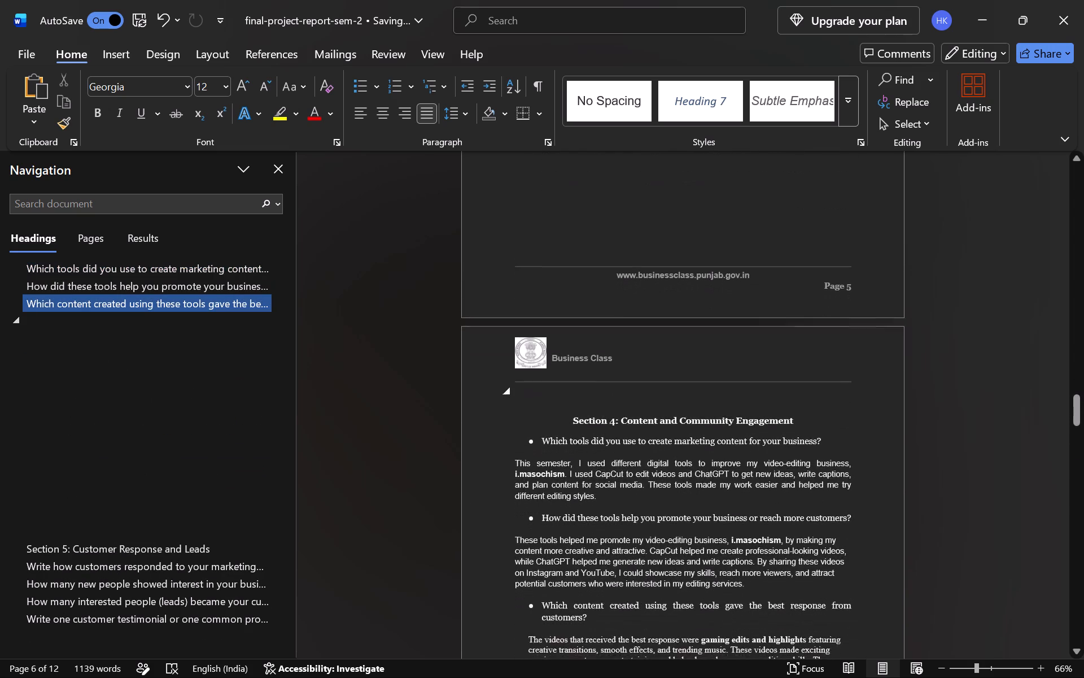
{"action": "scroll", "coordinate": [736, 398], "scroll_direction": "down", "scroll_amount": 2}
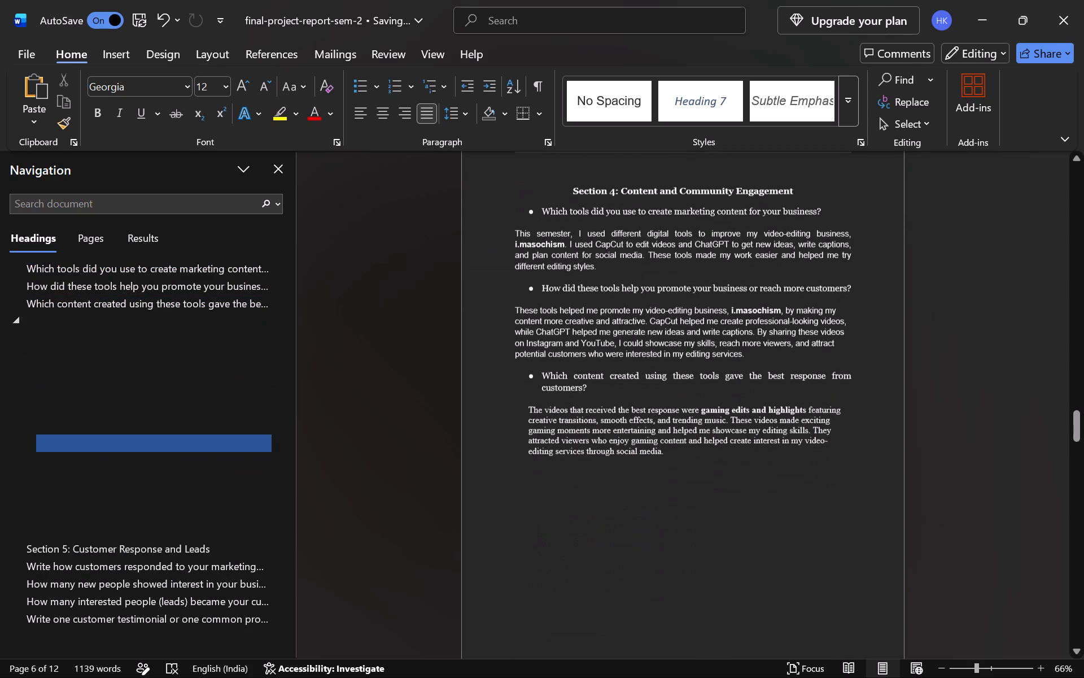
{"action": "scroll", "coordinate": [736, 398], "scroll_direction": "down", "scroll_amount": 3}
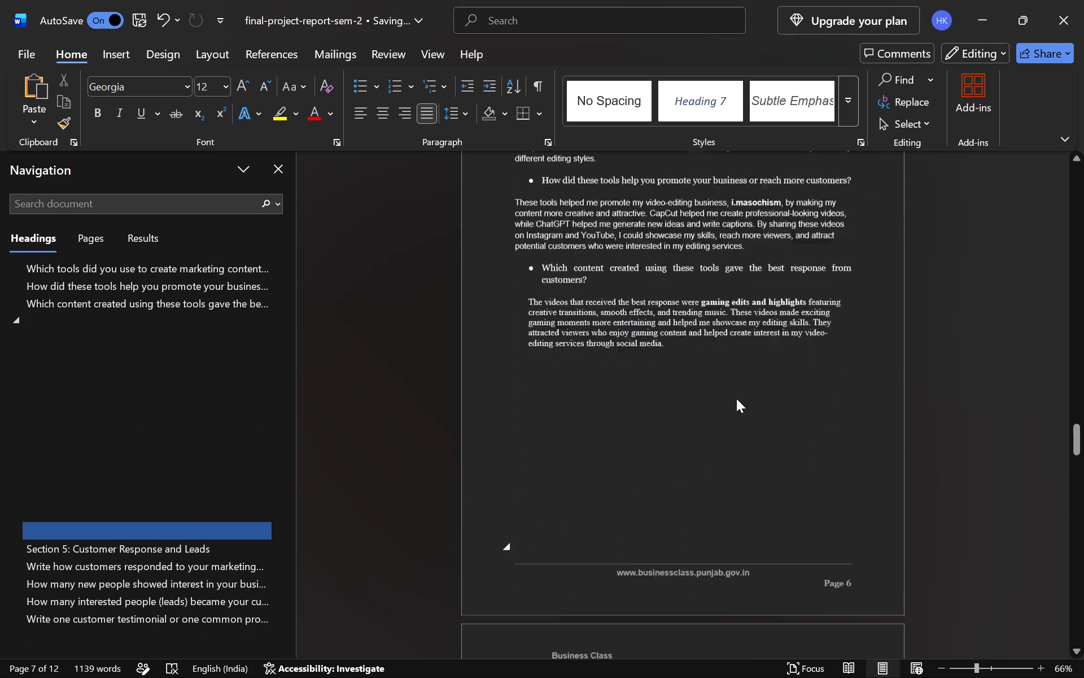
Remove the blank lines above the heading "Section 5: Customer Response and Leads" and centre the heading.
{"action": "scroll", "coordinate": [736, 398], "scroll_direction": "down", "scroll_amount": 4}
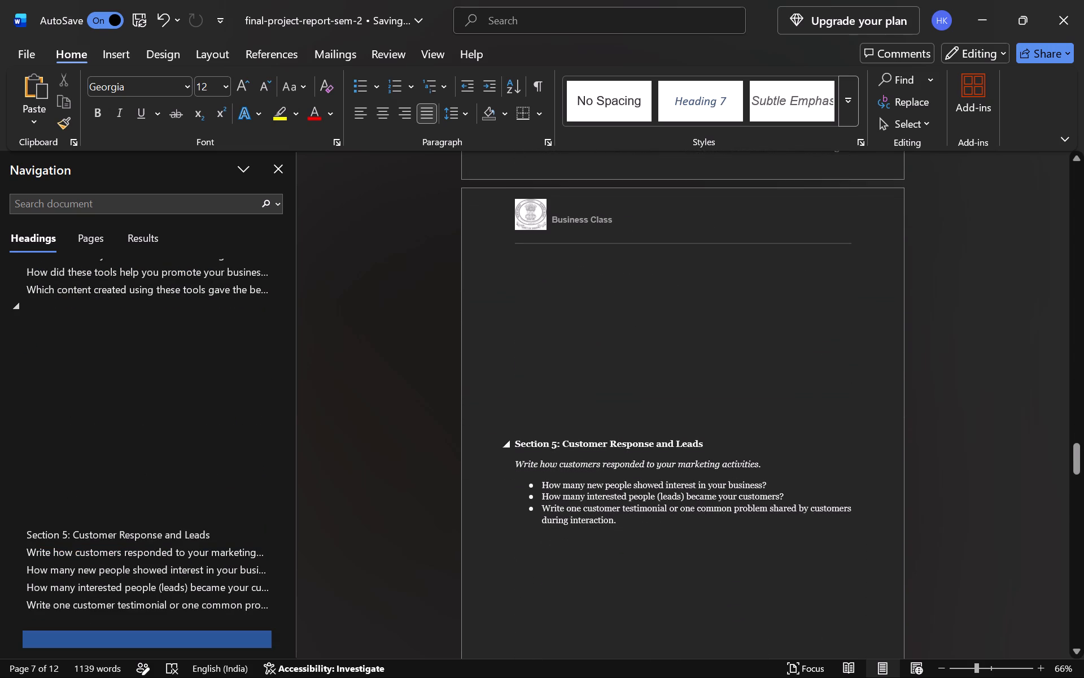
{"action": "left_click", "coordinate": [514, 442]}
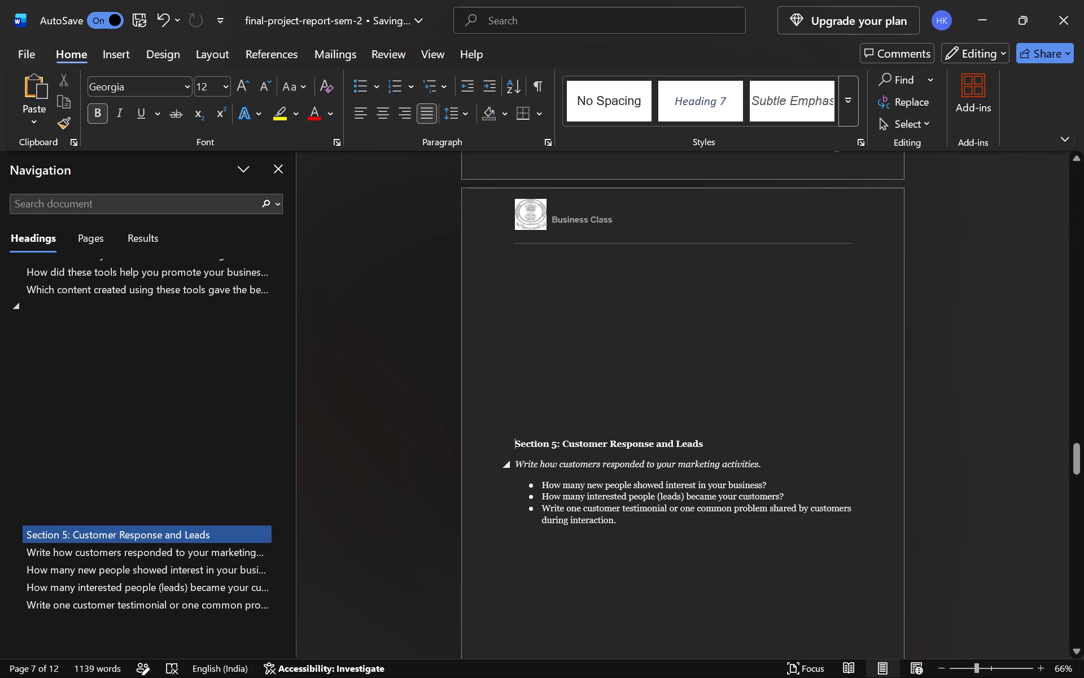
{"action": "key", "text": "BackSpace"}
{"action": "key", "text": "BackSpace"}
{"action": "key", "text": "BackSpace"}
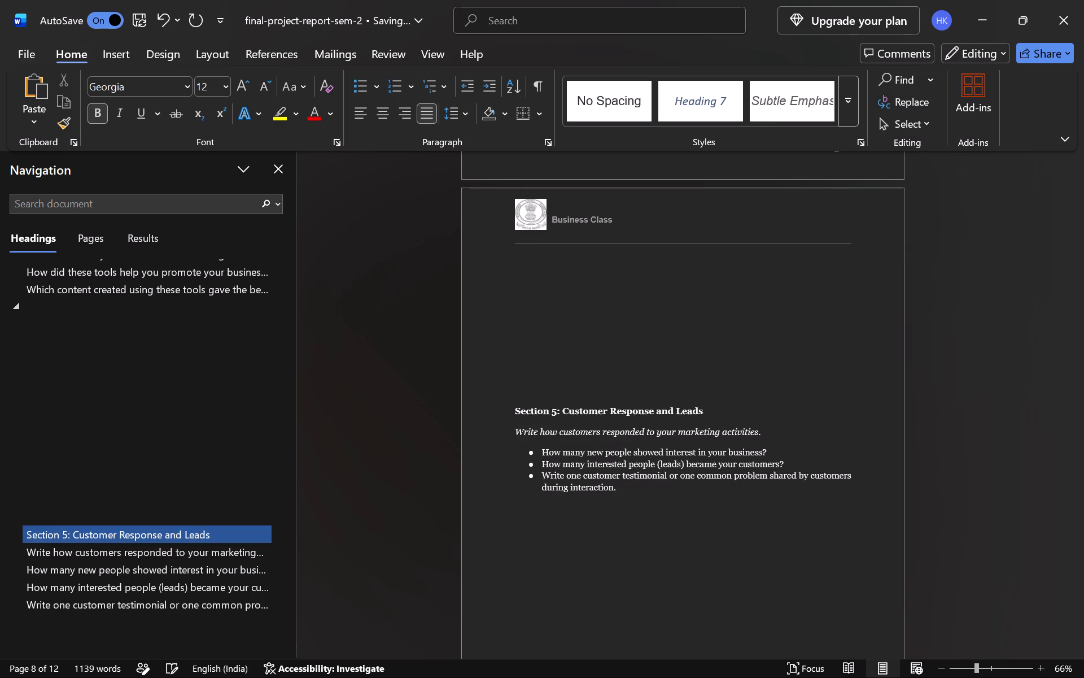
{"action": "key", "text": "BackSpace"}
{"action": "key", "text": "BackSpace"}
{"action": "key", "text": "BackSpace"}
{"action": "key", "text": "BackSpace"}
{"action": "key", "text": "BackSpace"}
{"action": "key", "text": "BackSpace"}
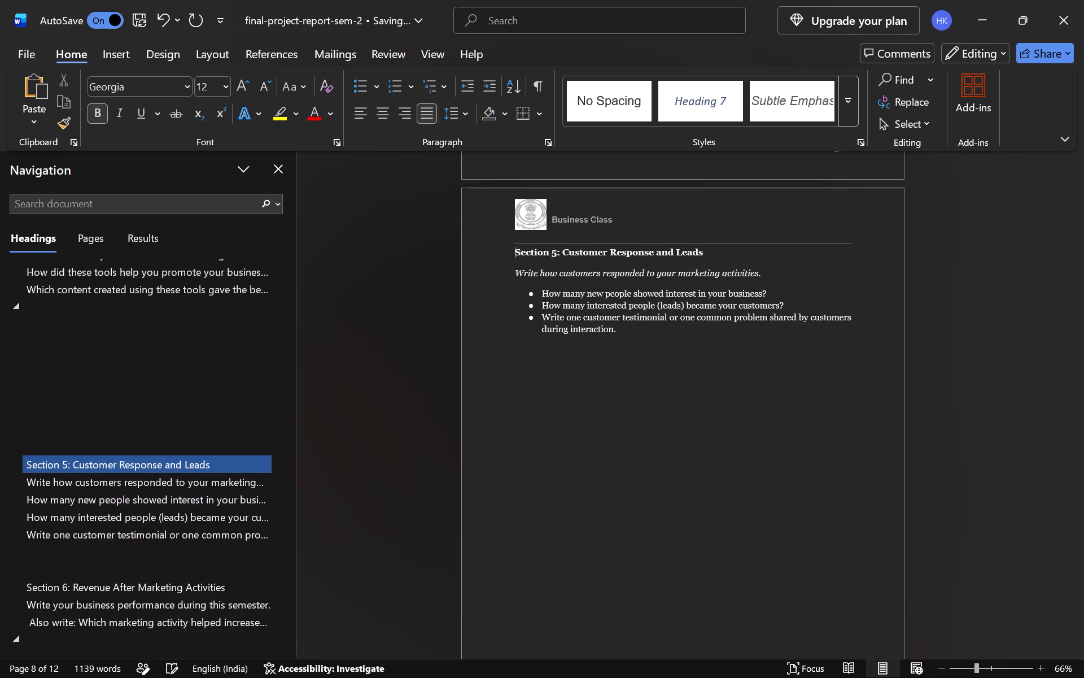
{"action": "left_click", "coordinate": [386, 119]}
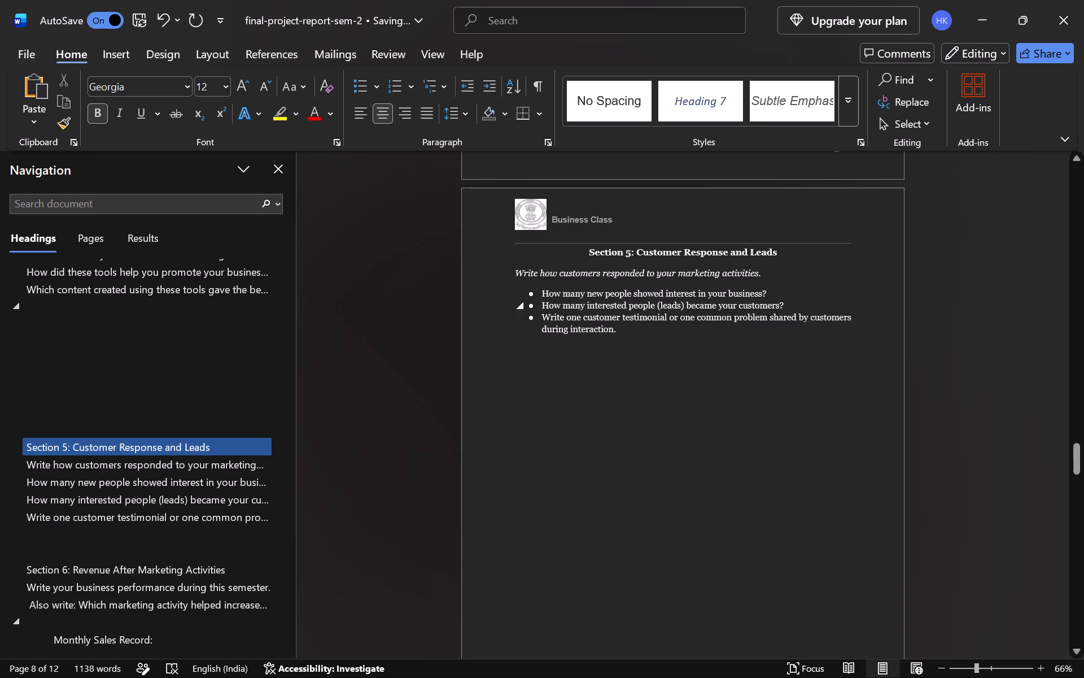
Delete the Section 5 instruction line "Write how customers responded to your marketing activities.".
{"action": "left_click", "coordinate": [764, 274]}
{"action": "key", "text": "BackSpace"}
{"action": "key", "text": "BackSpace"}
{"action": "key", "text": "BackSpace"}
{"action": "key", "text": "BackSpace"}
{"action": "key", "text": "BackSpace"}
{"action": "key", "text": "BackSpace"}
{"action": "key", "text": "BackSpace"}
{"action": "key", "text": "BackSpace"}
{"action": "key", "text": "BackSpace"}
{"action": "key", "text": "BackSpace"}
{"action": "key", "text": "BackSpace"}
{"action": "key", "text": "BackSpace"}
{"action": "key", "text": "BackSpace"}
{"action": "key", "text": "BackSpace"}
{"action": "key", "text": "BackSpace"}
{"action": "key", "text": "BackSpace"}
{"action": "key", "text": "BackSpace"}
{"action": "key", "text": "BackSpace"}
{"action": "key", "text": "BackSpace"}
{"action": "key", "text": "BackSpace"}
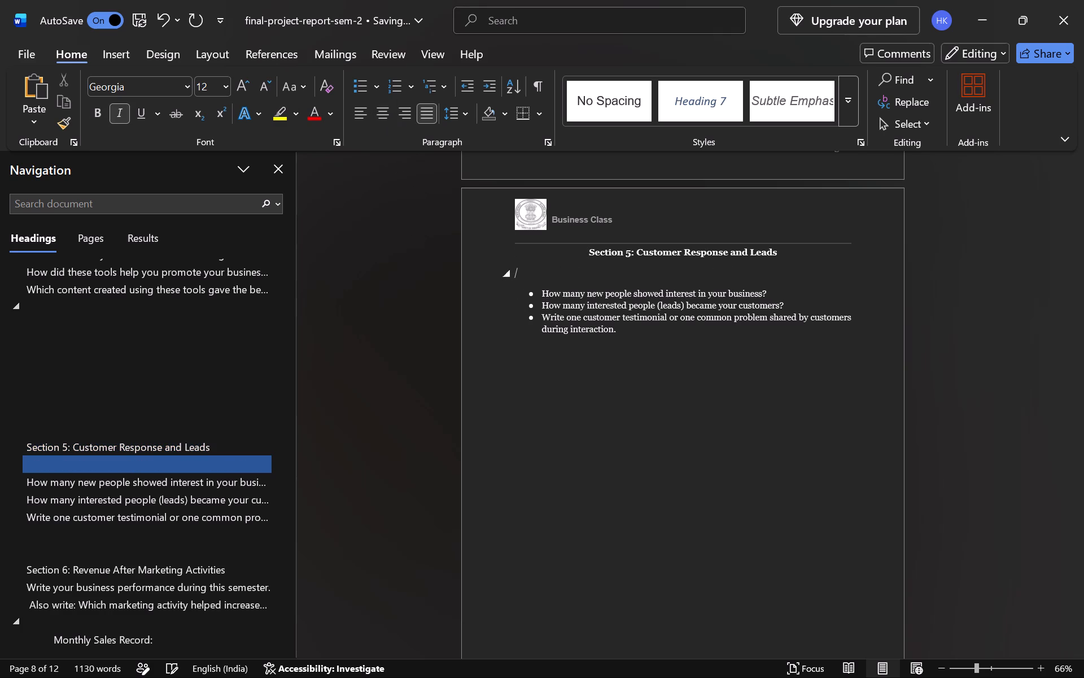
{"action": "left_click", "coordinate": [808, 288]}
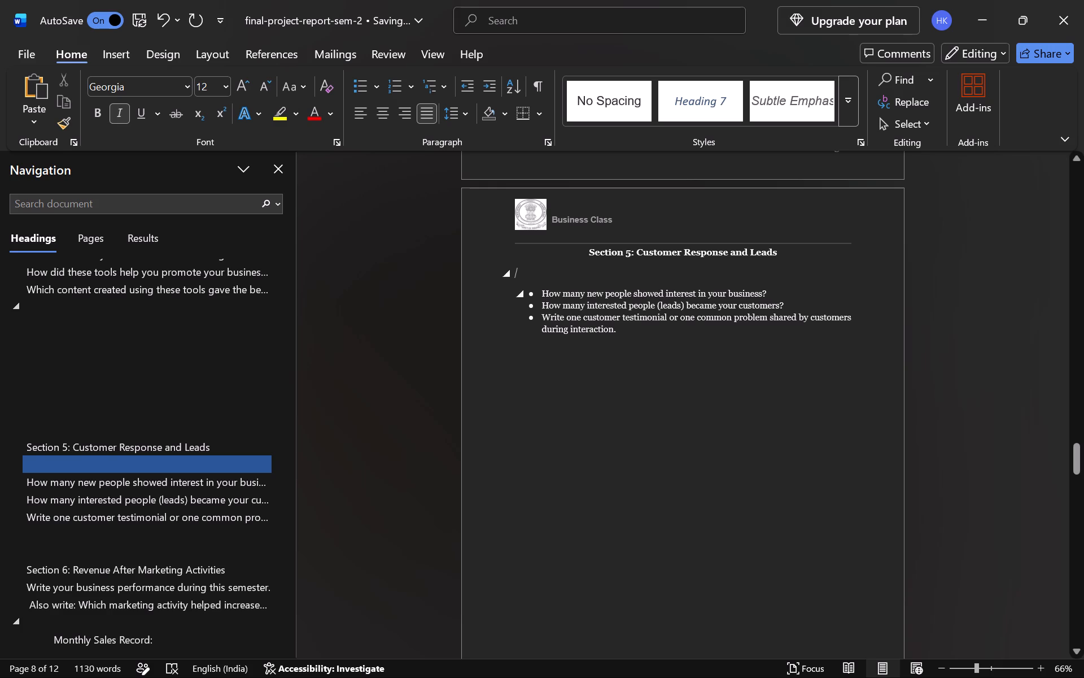
{"action": "key", "text": "Return"}
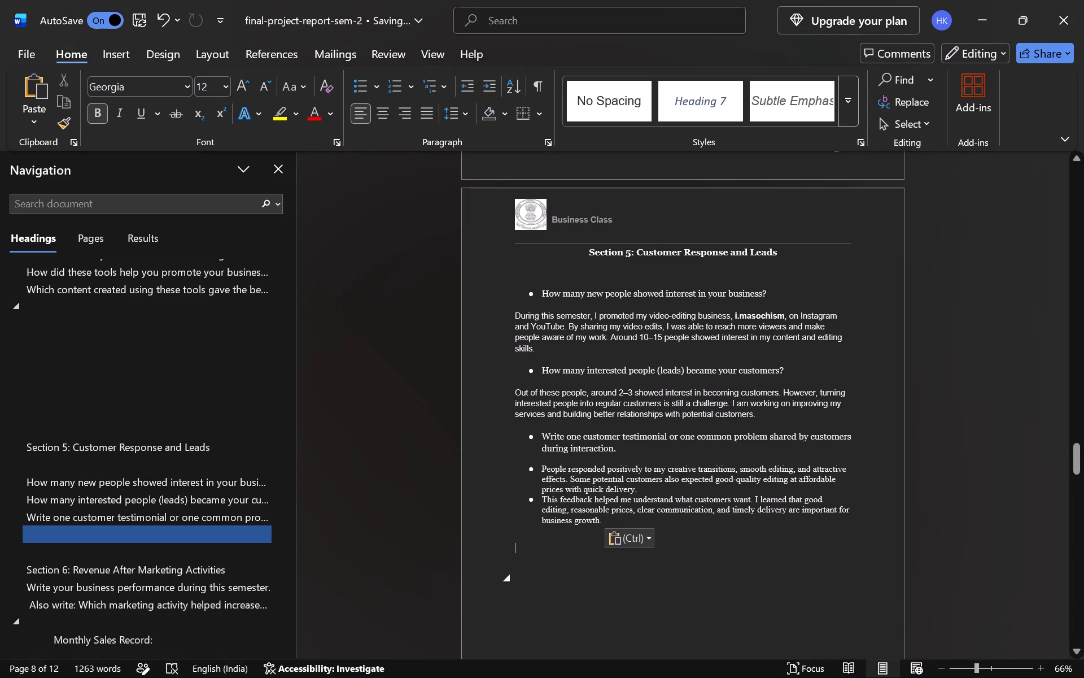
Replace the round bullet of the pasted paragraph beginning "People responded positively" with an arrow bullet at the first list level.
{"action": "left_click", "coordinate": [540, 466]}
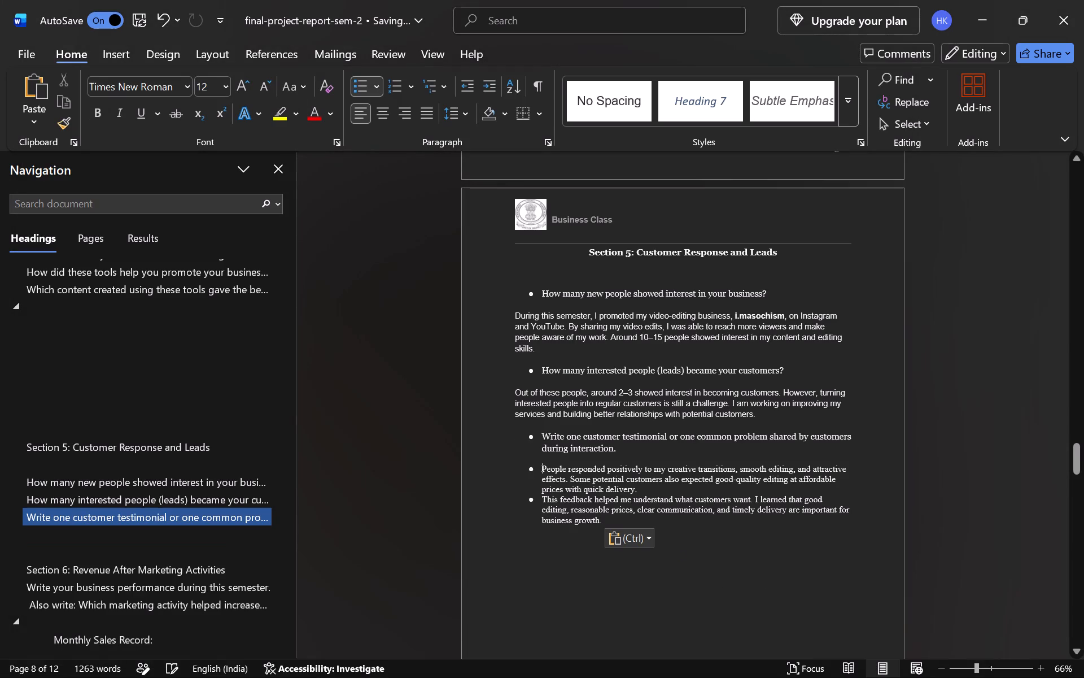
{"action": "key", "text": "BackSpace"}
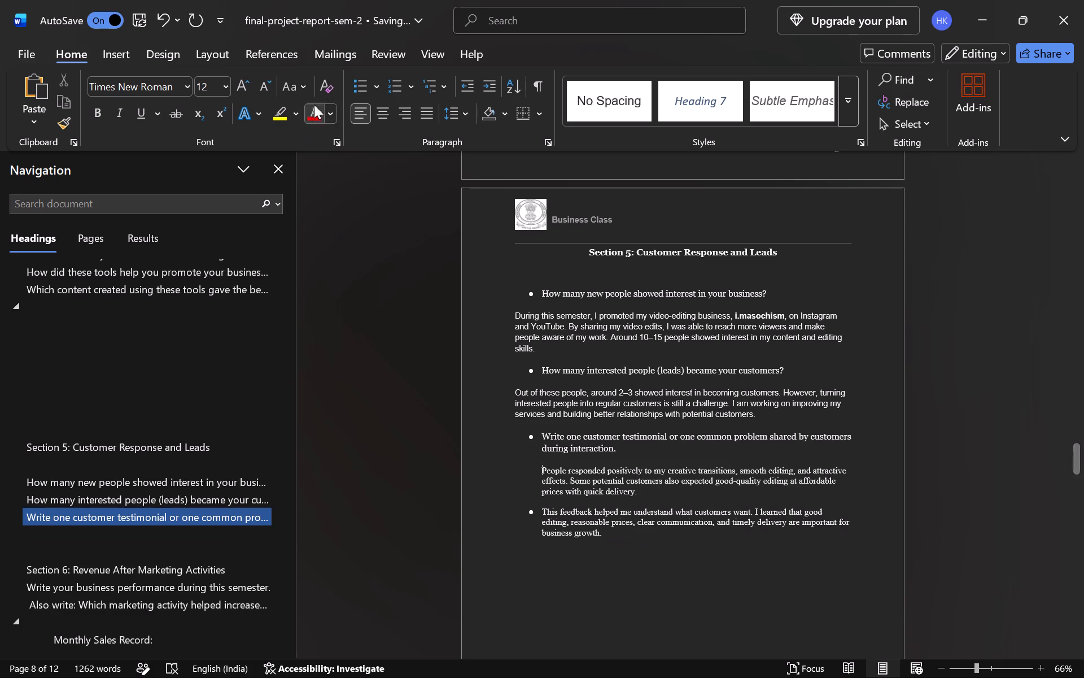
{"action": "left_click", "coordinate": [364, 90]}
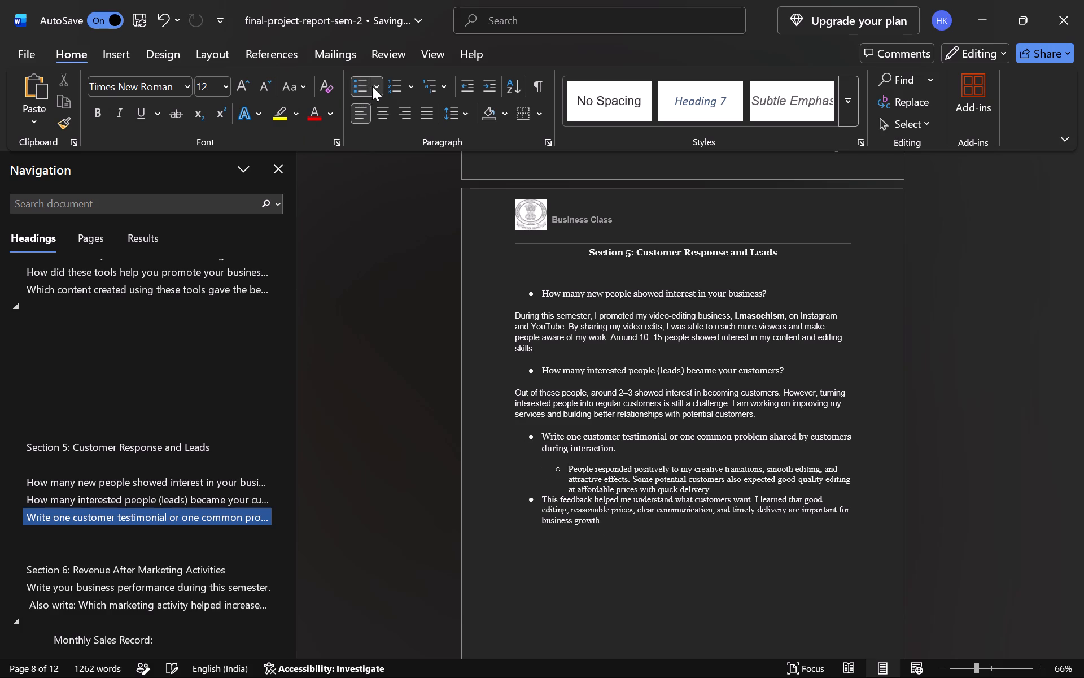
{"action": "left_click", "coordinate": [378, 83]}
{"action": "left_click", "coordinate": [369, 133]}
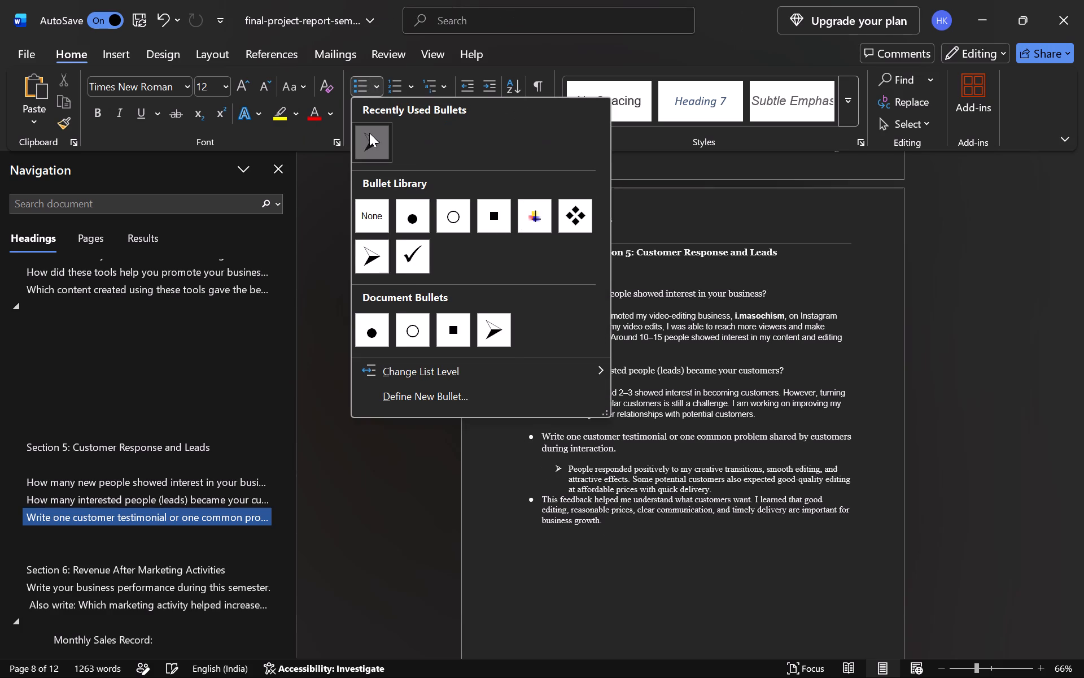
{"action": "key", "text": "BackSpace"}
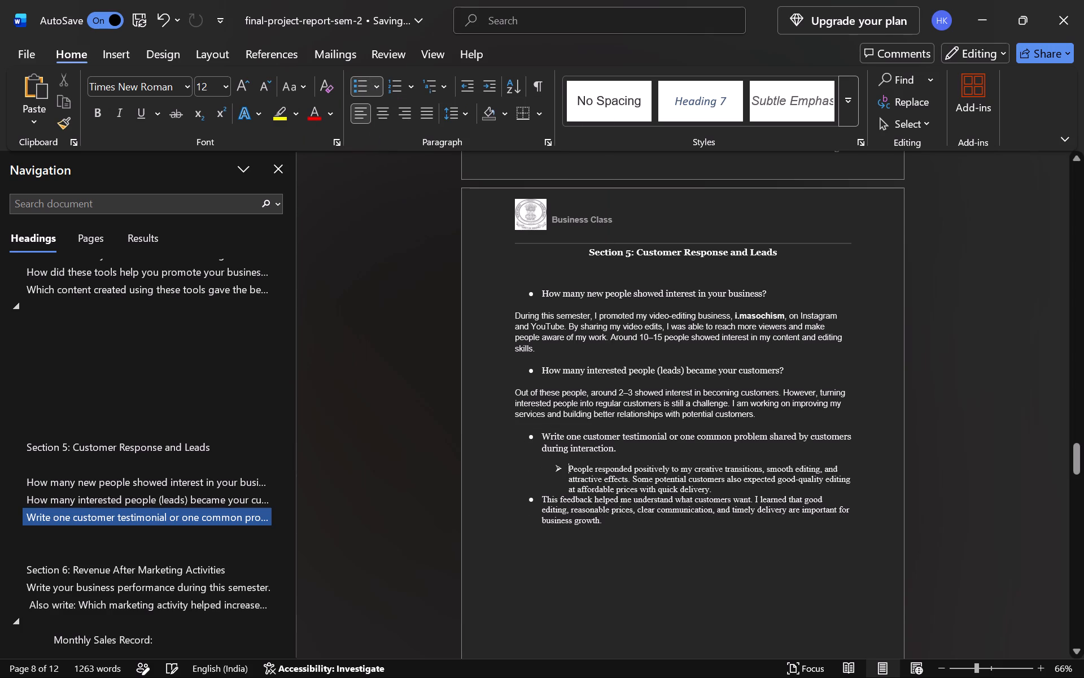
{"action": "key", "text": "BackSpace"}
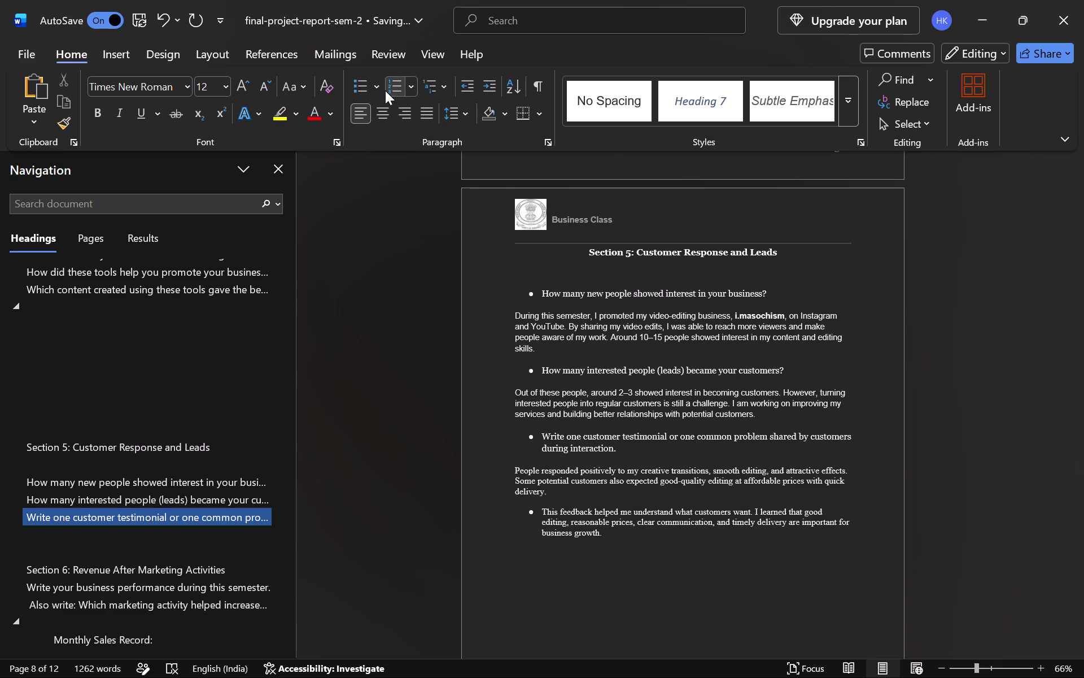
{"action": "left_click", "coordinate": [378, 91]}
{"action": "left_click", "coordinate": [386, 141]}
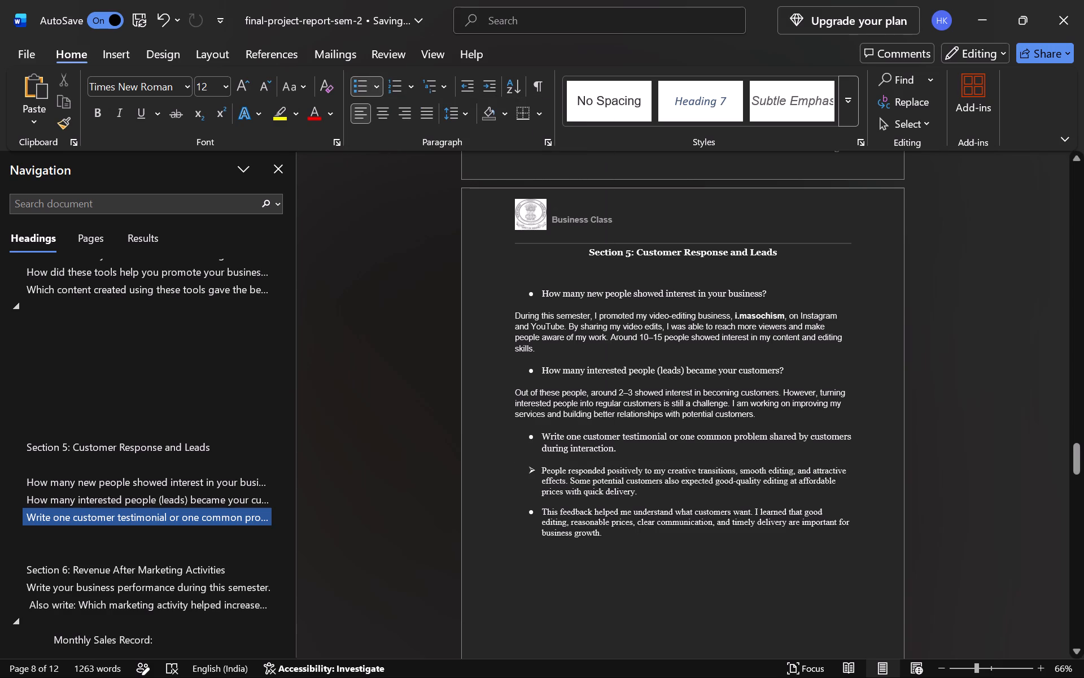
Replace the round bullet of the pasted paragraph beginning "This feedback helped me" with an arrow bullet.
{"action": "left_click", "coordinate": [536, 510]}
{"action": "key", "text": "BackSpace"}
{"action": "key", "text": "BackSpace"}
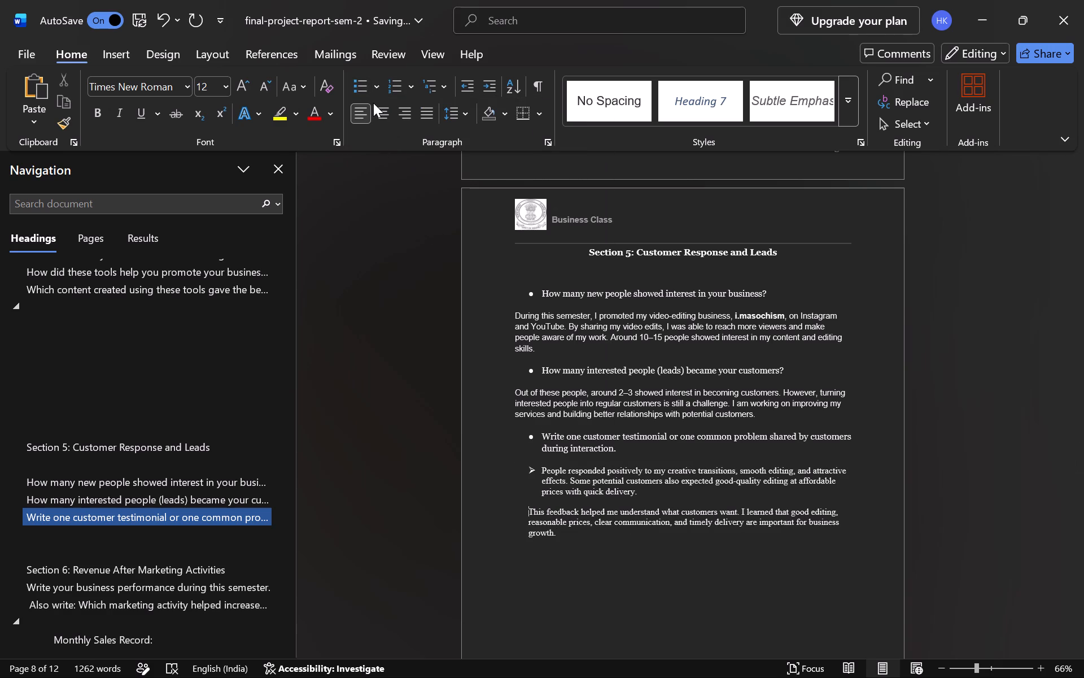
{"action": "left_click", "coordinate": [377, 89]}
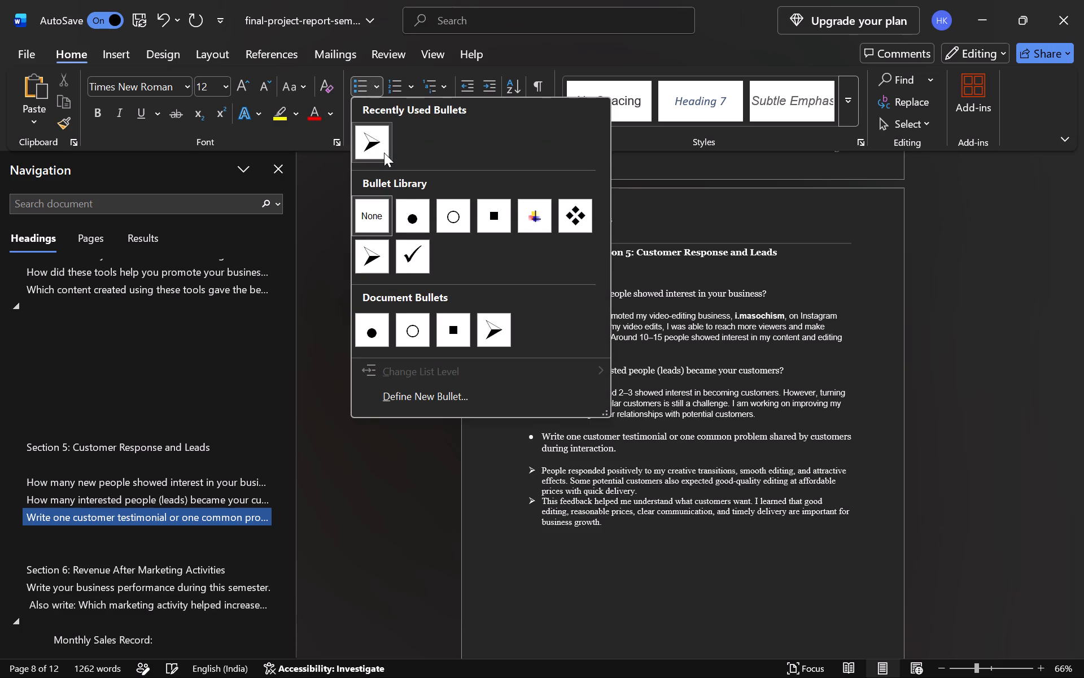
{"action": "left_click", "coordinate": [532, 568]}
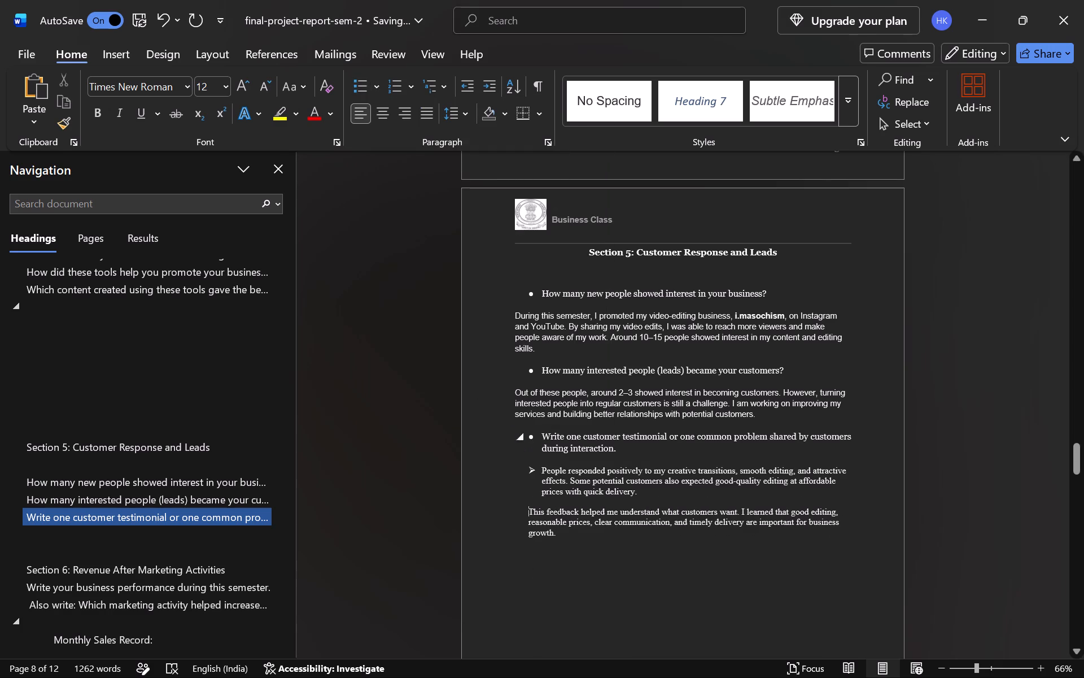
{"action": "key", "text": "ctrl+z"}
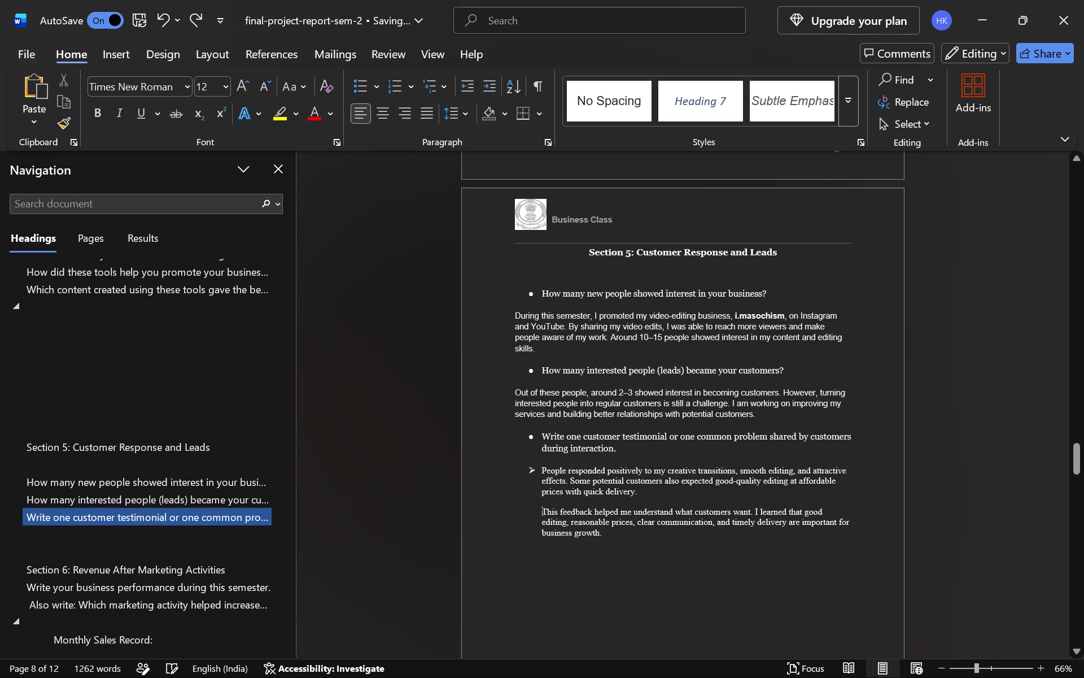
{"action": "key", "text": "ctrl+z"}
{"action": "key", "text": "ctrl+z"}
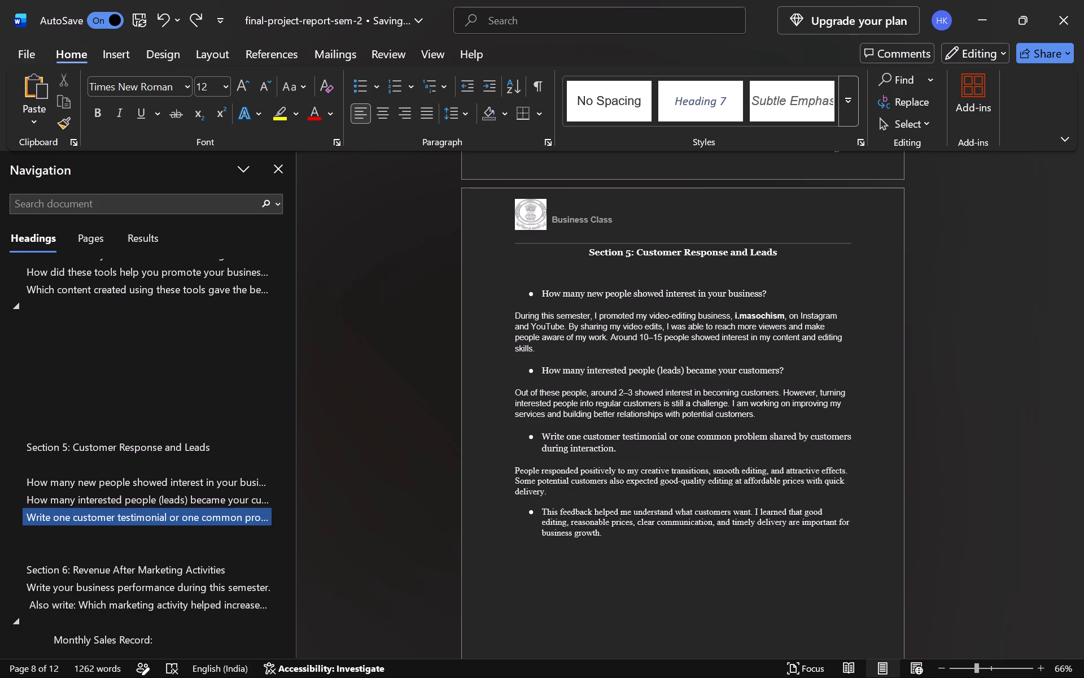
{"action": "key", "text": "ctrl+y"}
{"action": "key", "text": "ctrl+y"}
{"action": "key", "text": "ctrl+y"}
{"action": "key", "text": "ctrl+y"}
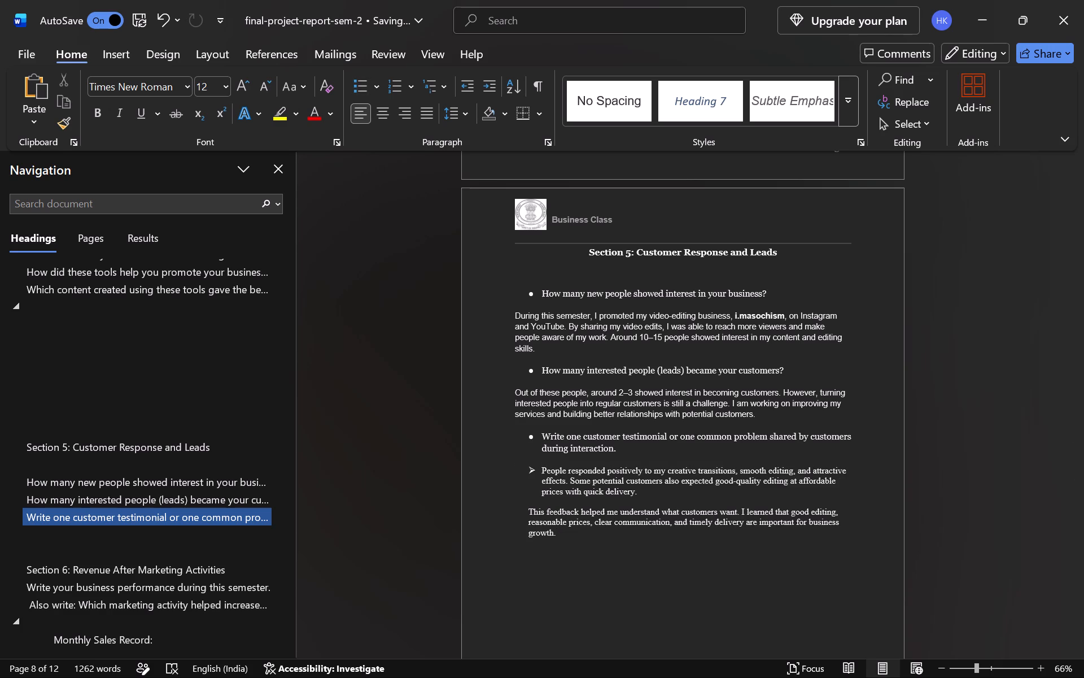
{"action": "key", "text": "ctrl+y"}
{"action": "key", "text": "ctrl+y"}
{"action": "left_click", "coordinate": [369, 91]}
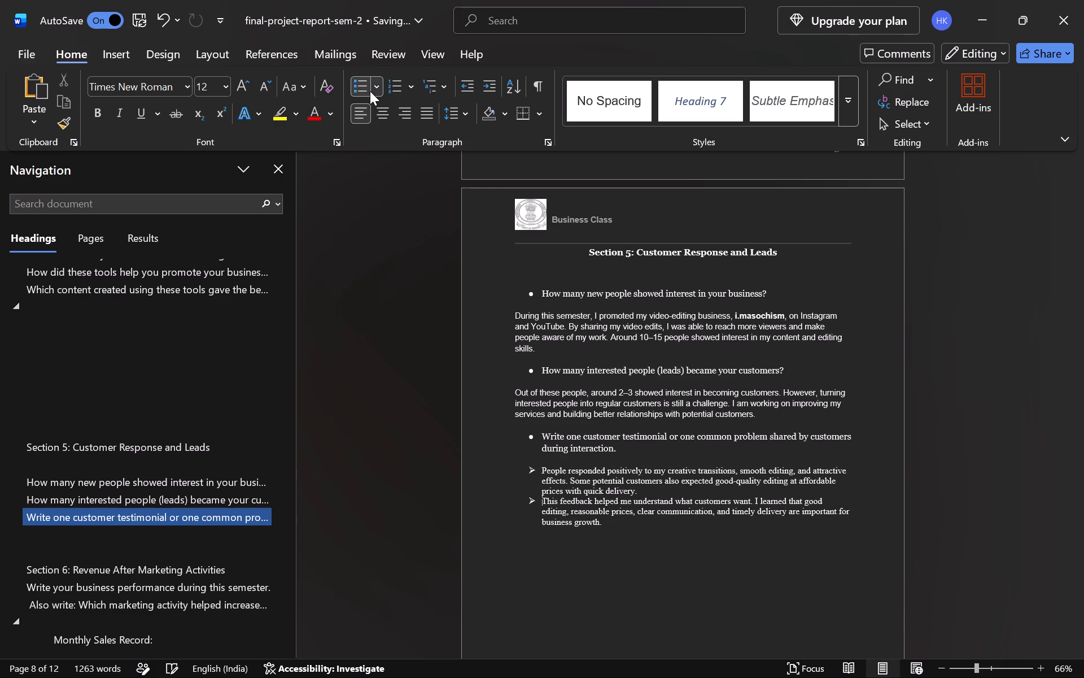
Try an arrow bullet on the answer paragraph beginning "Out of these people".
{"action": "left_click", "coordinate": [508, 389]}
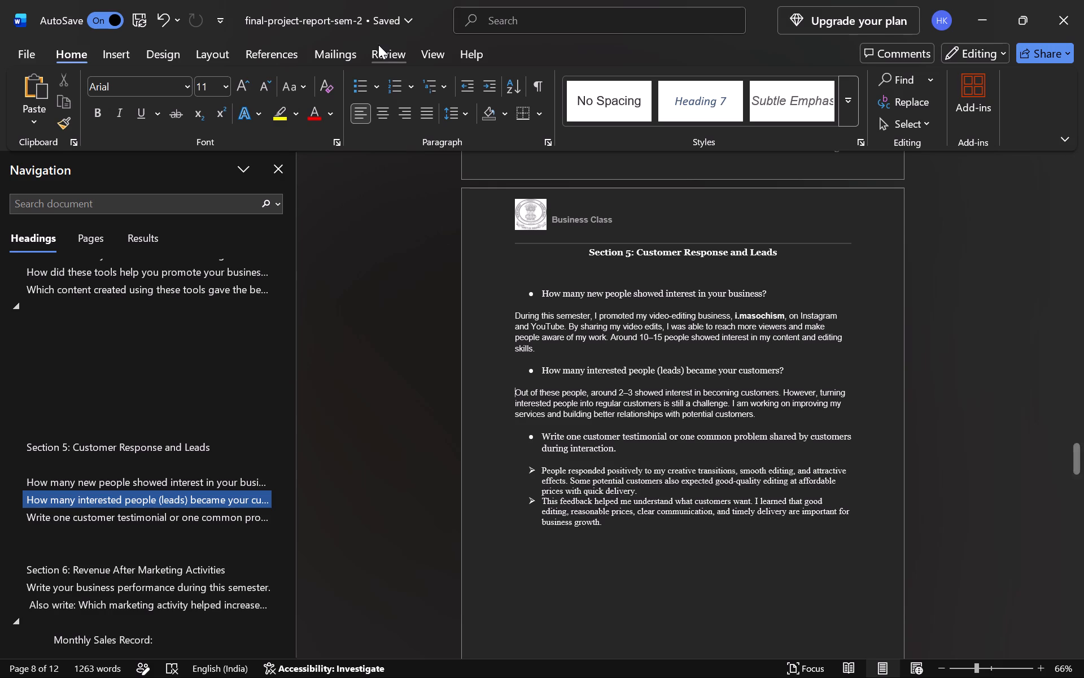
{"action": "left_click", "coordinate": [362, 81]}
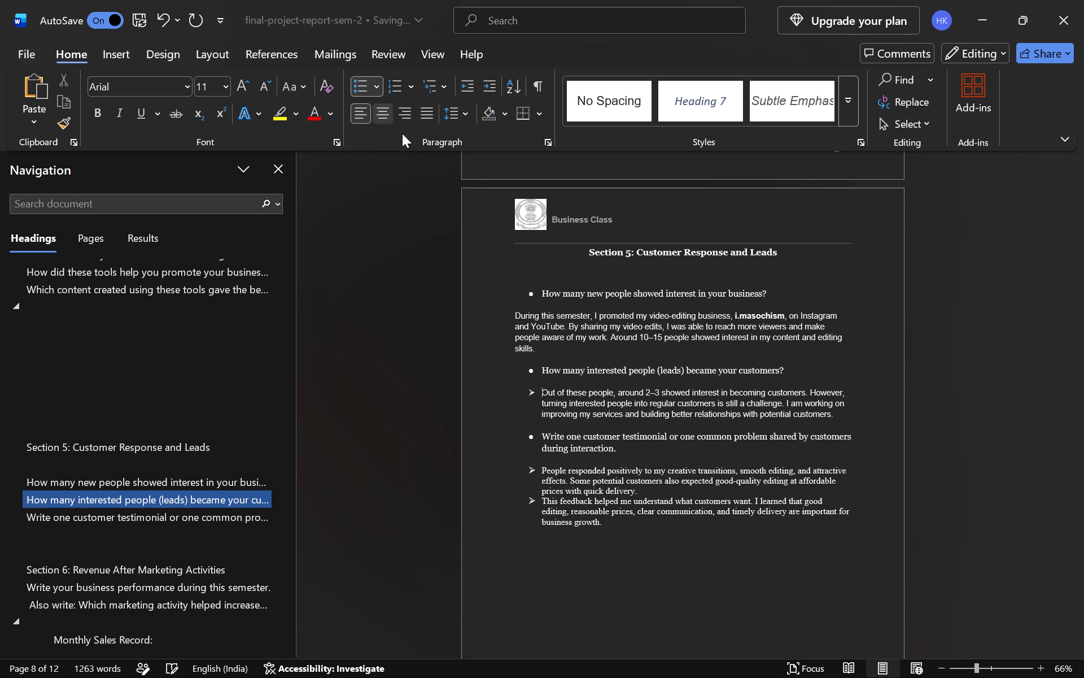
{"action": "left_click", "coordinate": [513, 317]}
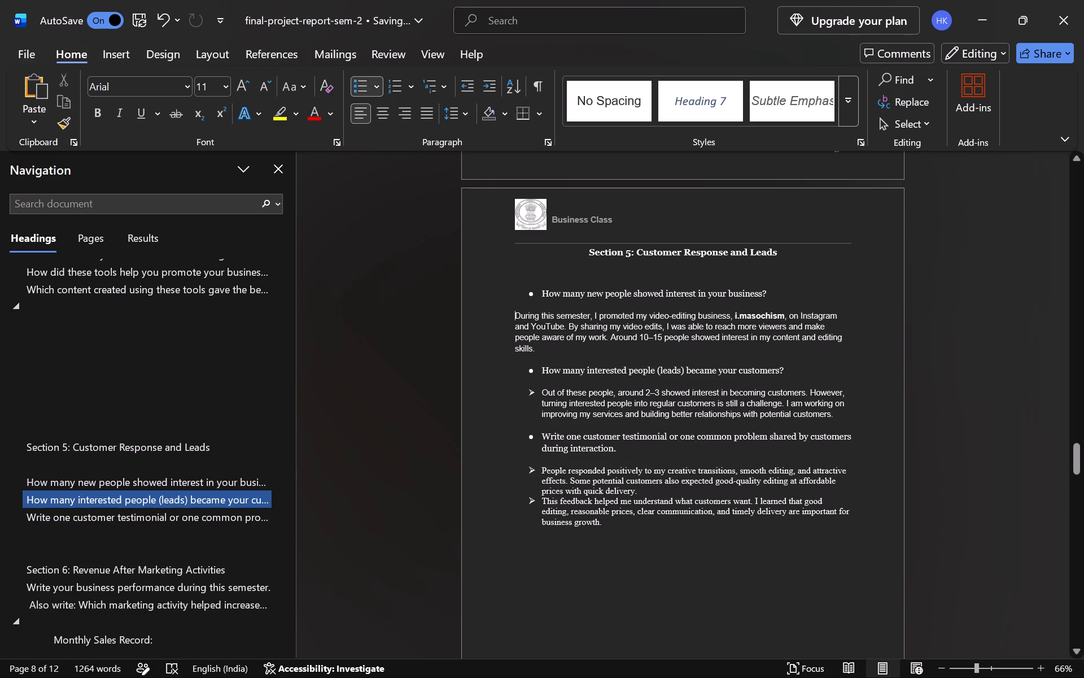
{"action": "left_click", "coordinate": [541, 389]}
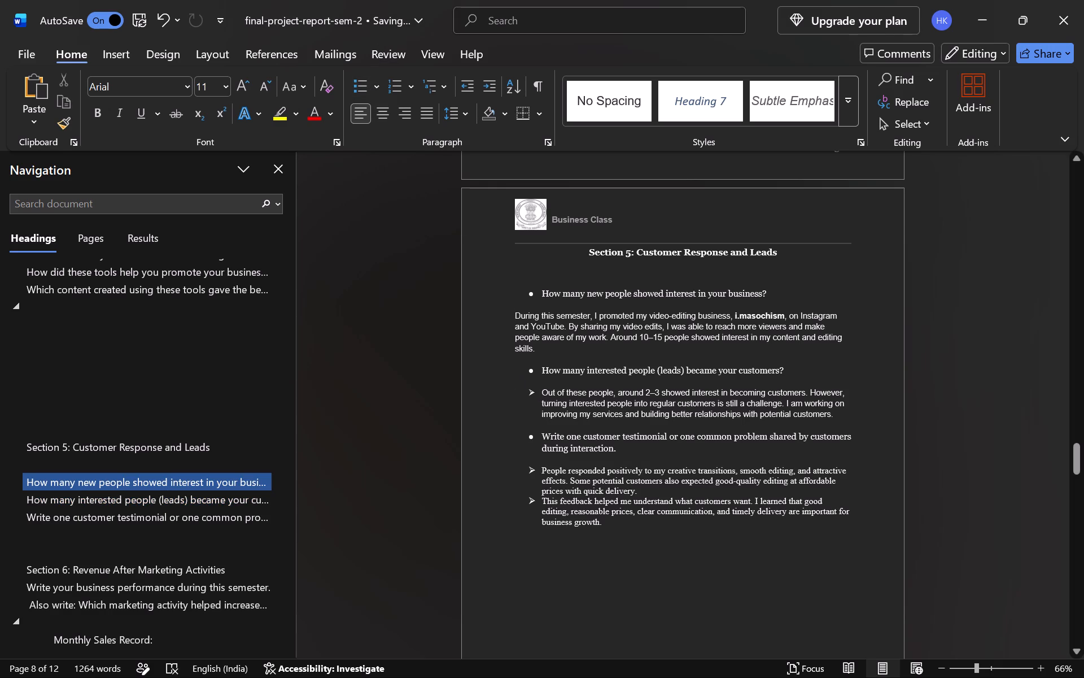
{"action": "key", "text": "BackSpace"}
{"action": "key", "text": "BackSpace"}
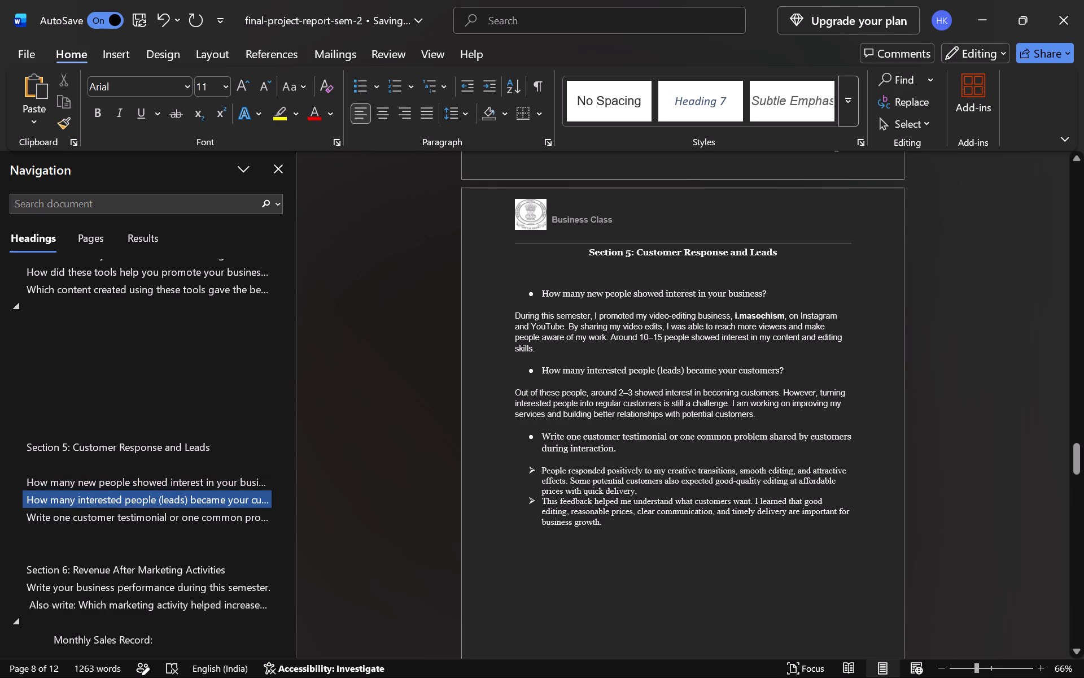
Remove the bullets and indents from the paragraphs beginning "People responded positively" and "This feedback helped me".
{"action": "left_click", "coordinate": [541, 471]}
{"action": "key", "text": "BackSpace"}
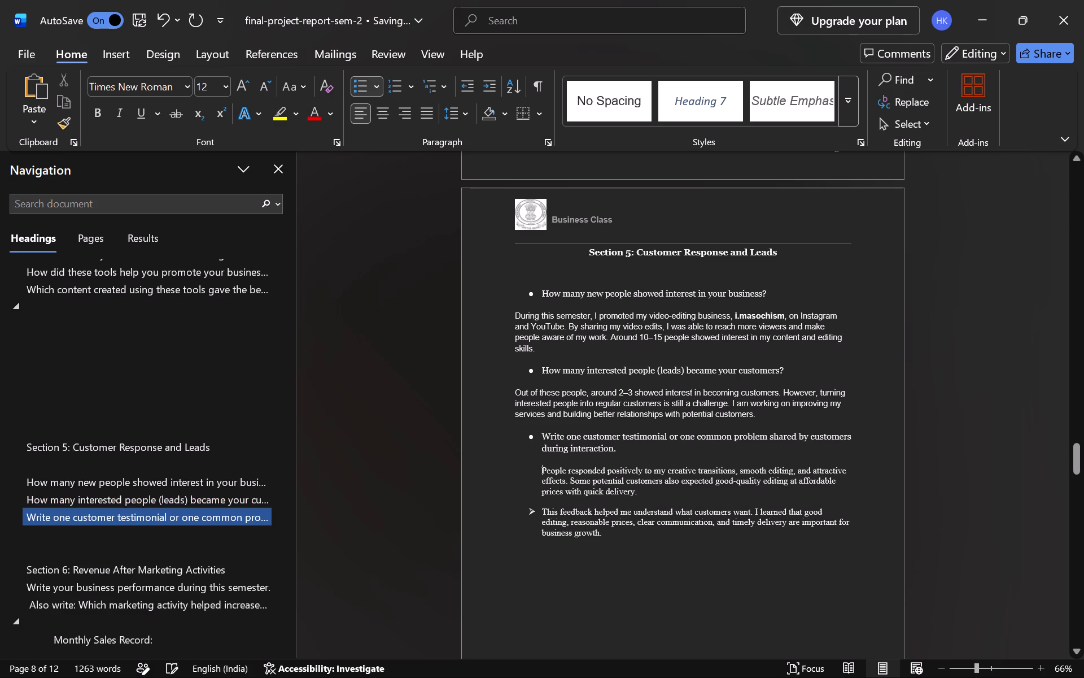
{"action": "key", "text": "BackSpace"}
{"action": "key", "text": "BackSpace"}
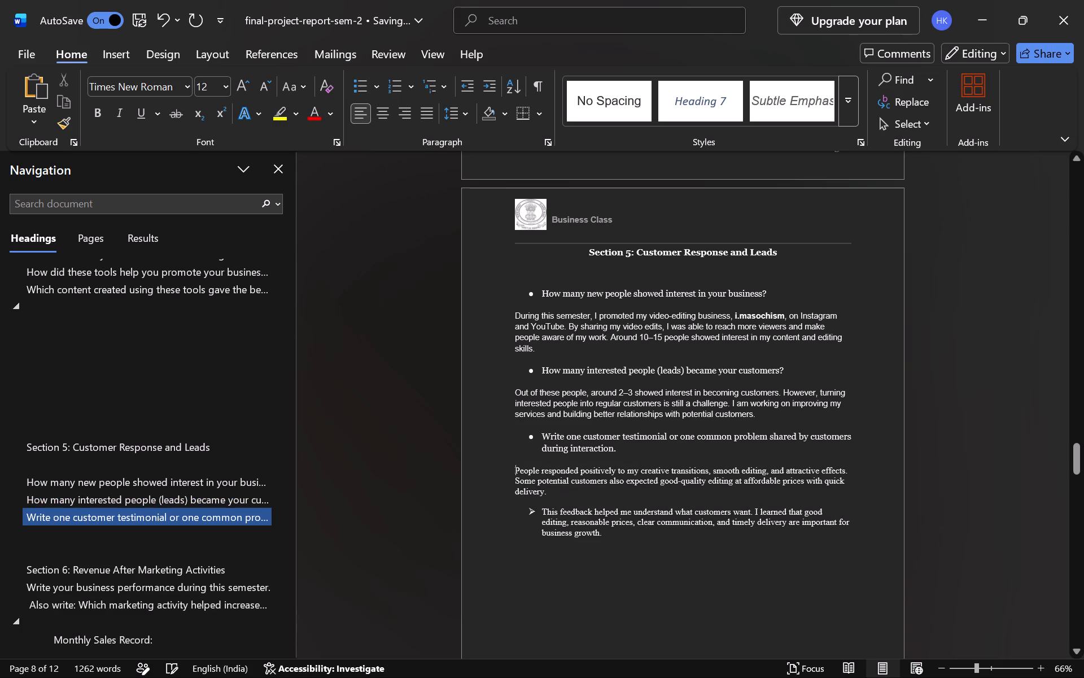
{"action": "left_click", "coordinate": [541, 511]}
{"action": "key", "text": "BackSpace"}
{"action": "key", "text": "BackSpace"}
{"action": "scroll", "coordinate": [473, 475], "scroll_direction": "up", "scroll_amount": 3}
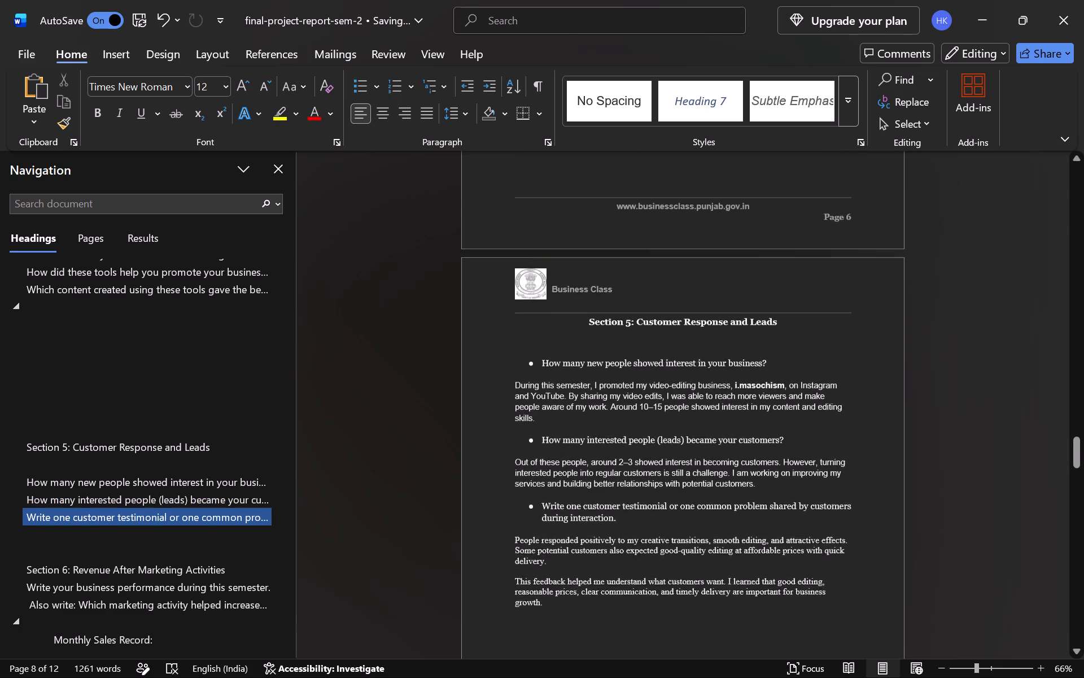
Remove the arrow bullet and indent from the Section 3 answer beginning "These activities helped me".
{"action": "scroll", "coordinate": [473, 475], "scroll_direction": "up", "scroll_amount": 7}
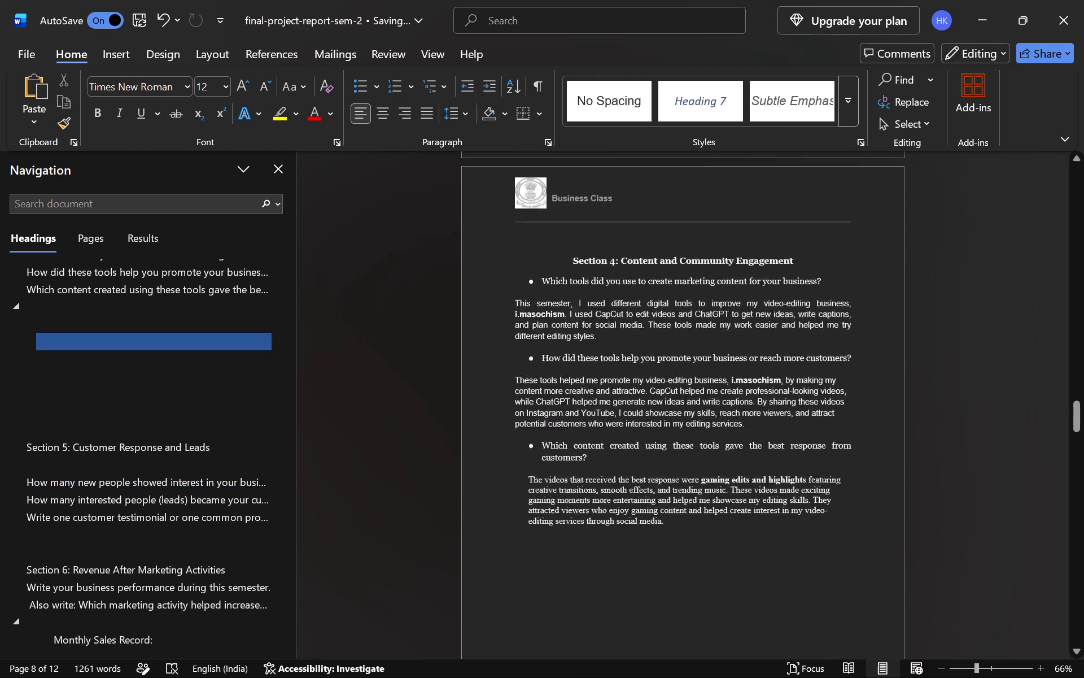
{"action": "scroll", "coordinate": [473, 475], "scroll_direction": "up", "scroll_amount": 3}
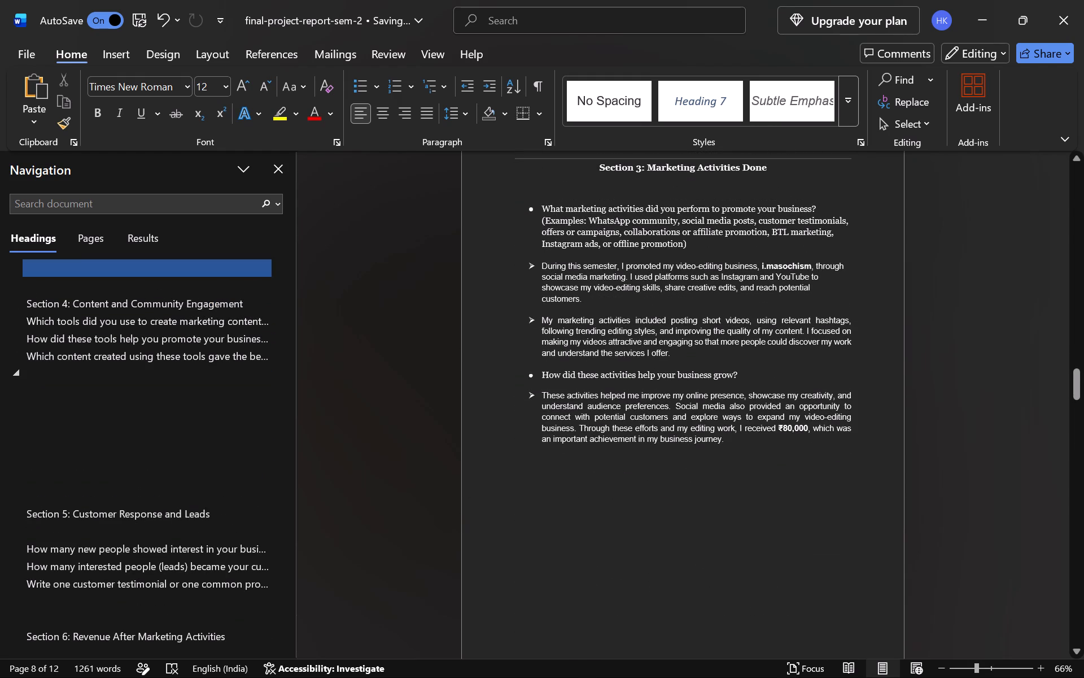
{"action": "left_click", "coordinate": [537, 395]}
{"action": "key", "text": "BackSpace"}
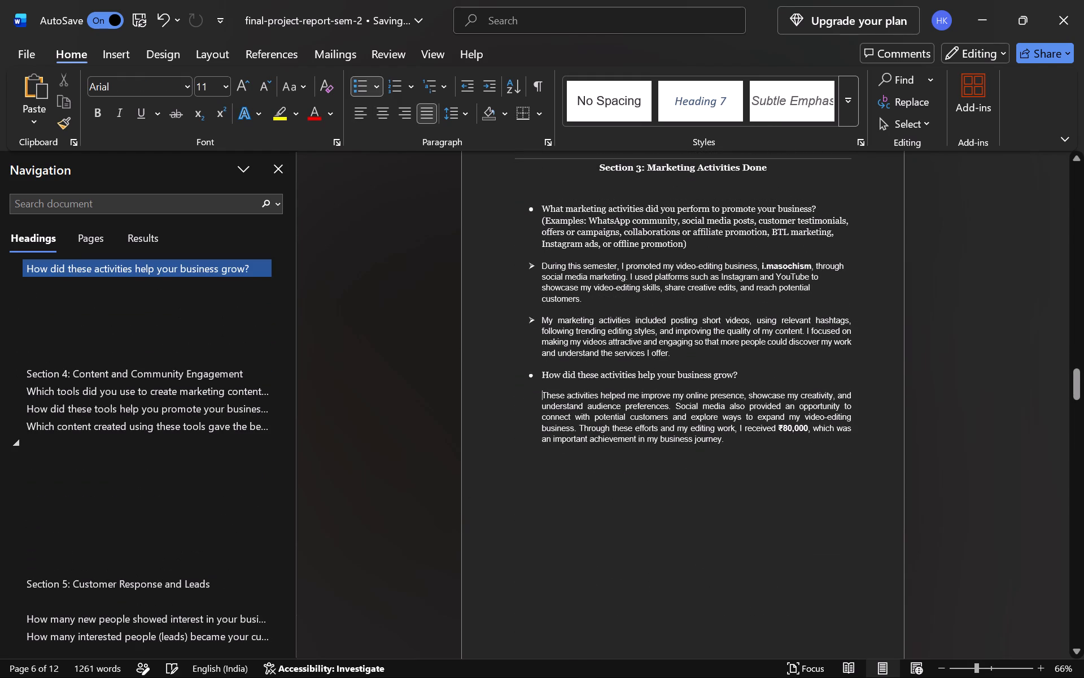
{"action": "key", "text": "BackSpace"}
{"action": "key", "text": "BackSpace"}
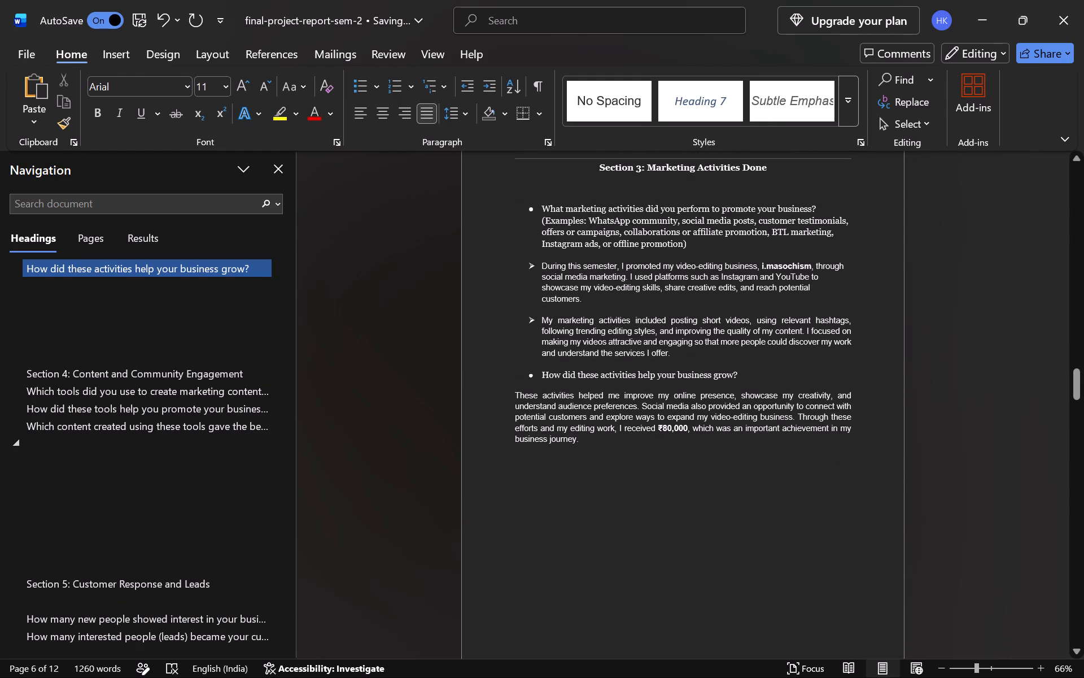
Remove the arrow bullets and indents from the Section 3 paragraphs beginning "During this semester" and "My marketing activities", leaving no extra blank bullet.
{"action": "left_click", "coordinate": [536, 315]}
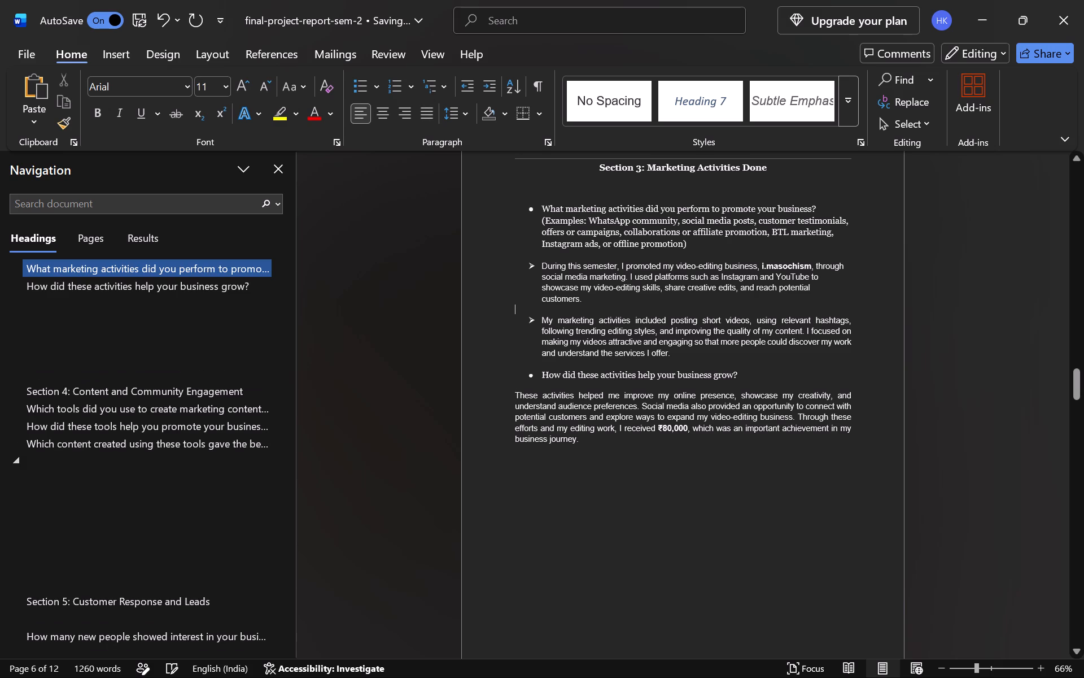
{"action": "key", "text": "BackSpace"}
{"action": "key", "text": "Return"}
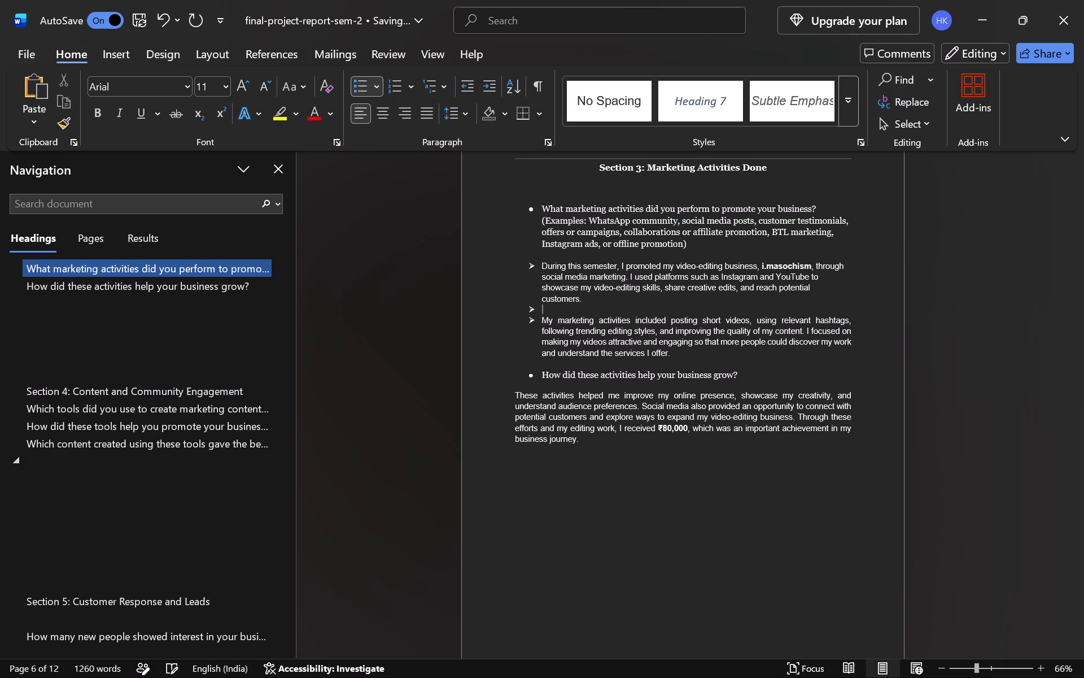
{"action": "left_click", "coordinate": [536, 316]}
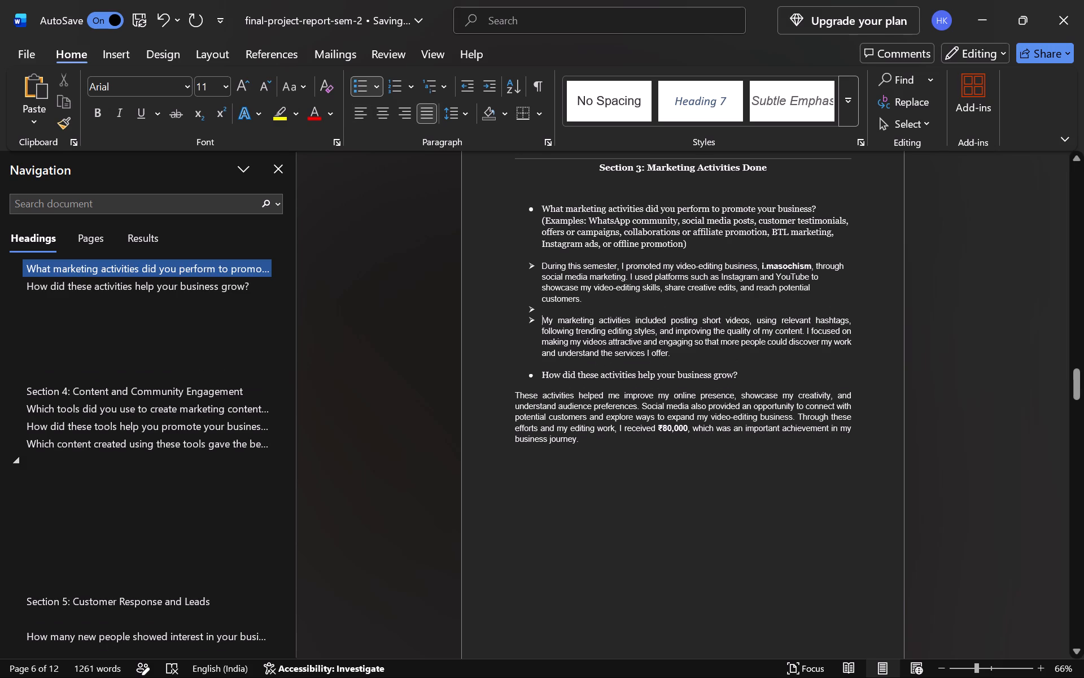
{"action": "key", "text": "BackSpace"}
{"action": "key", "text": "BackSpace"}
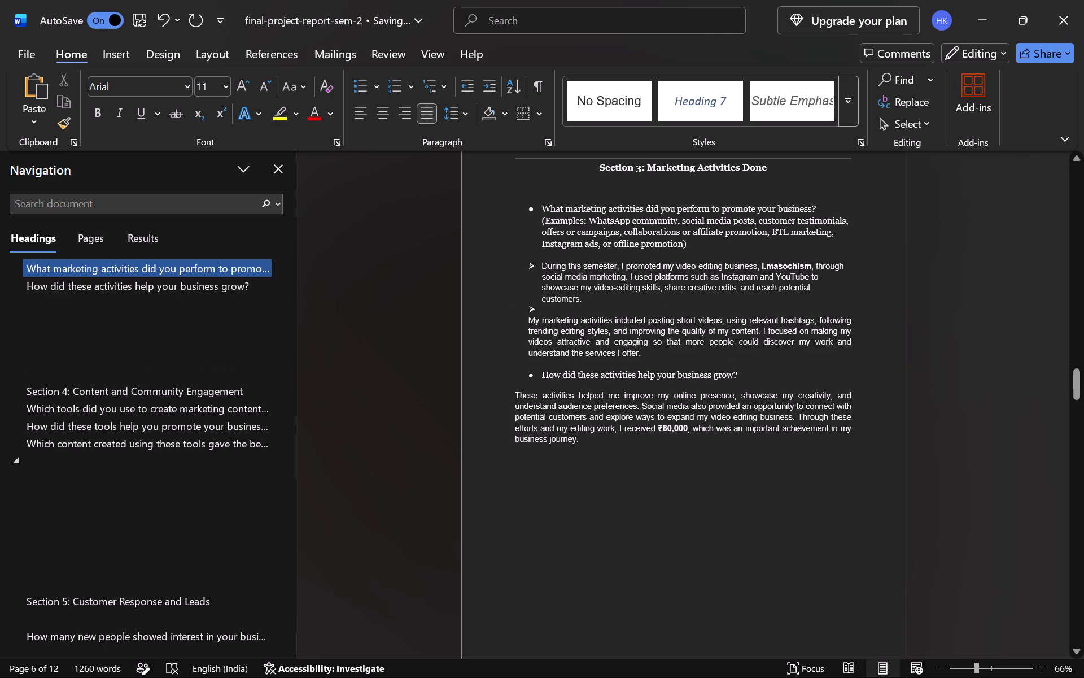
{"action": "left_click", "coordinate": [541, 310]}
{"action": "key", "text": "BackSpace"}
{"action": "left_click", "coordinate": [537, 262]}
{"action": "key", "text": "BackSpace"}
{"action": "key", "text": "BackSpace"}
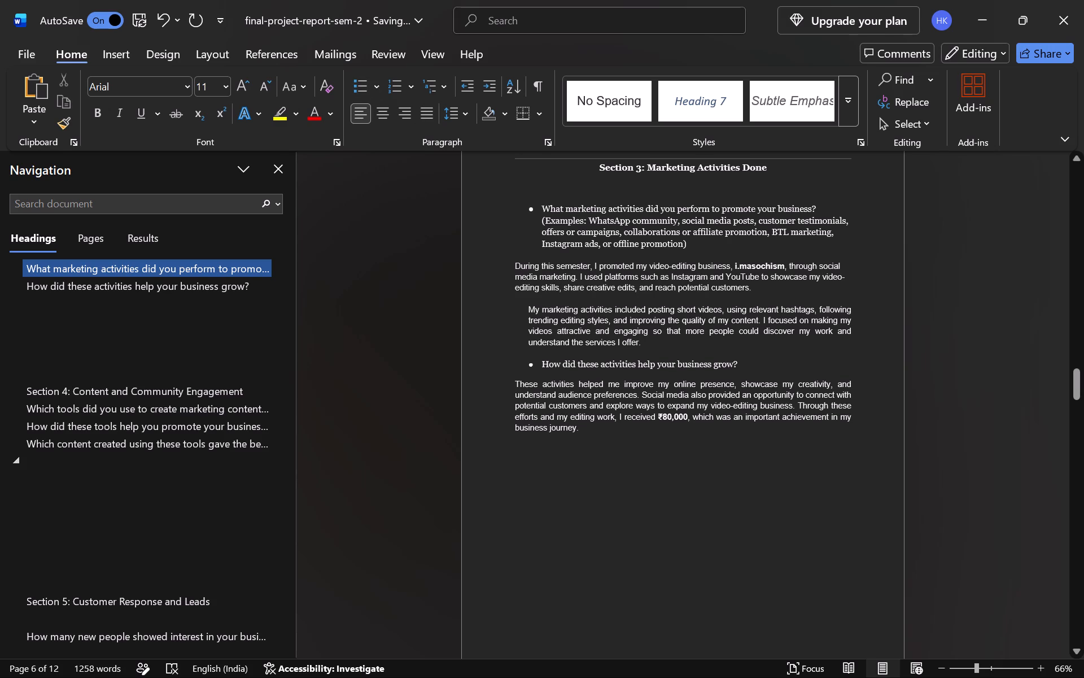
{"action": "left_click", "coordinate": [526, 313]}
{"action": "key", "text": "BackSpace"}
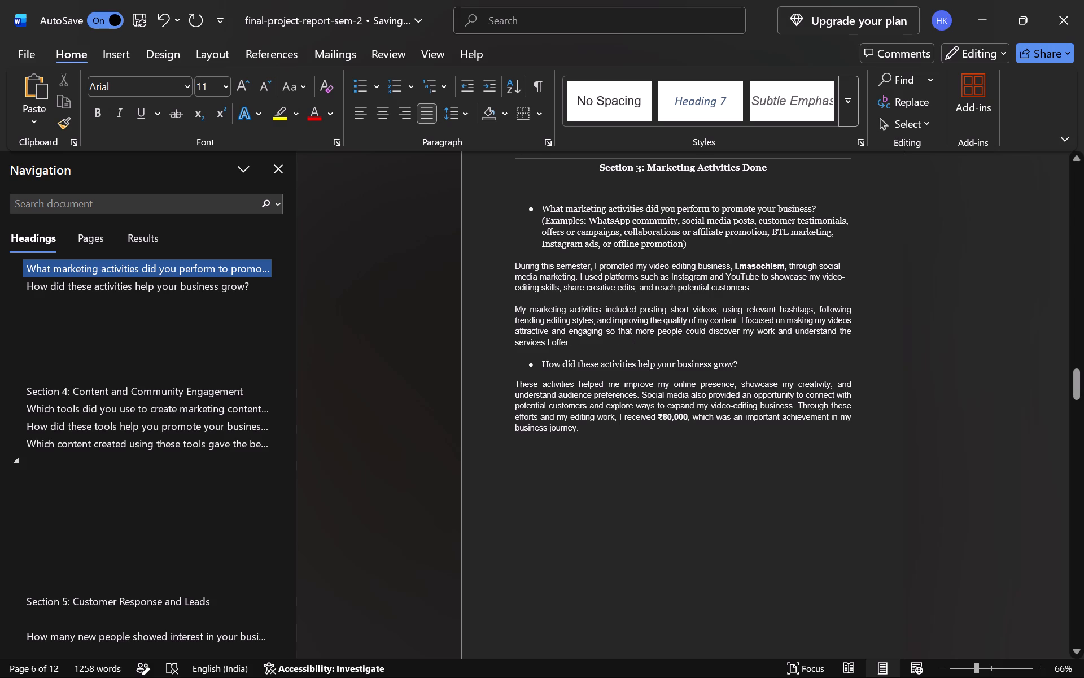
Delete the blank lines above the "Section 6: Revenue After Marketing Activities" heading so it sits directly under the page header.
{"action": "scroll", "coordinate": [538, 303], "scroll_direction": "down", "scroll_amount": 3}
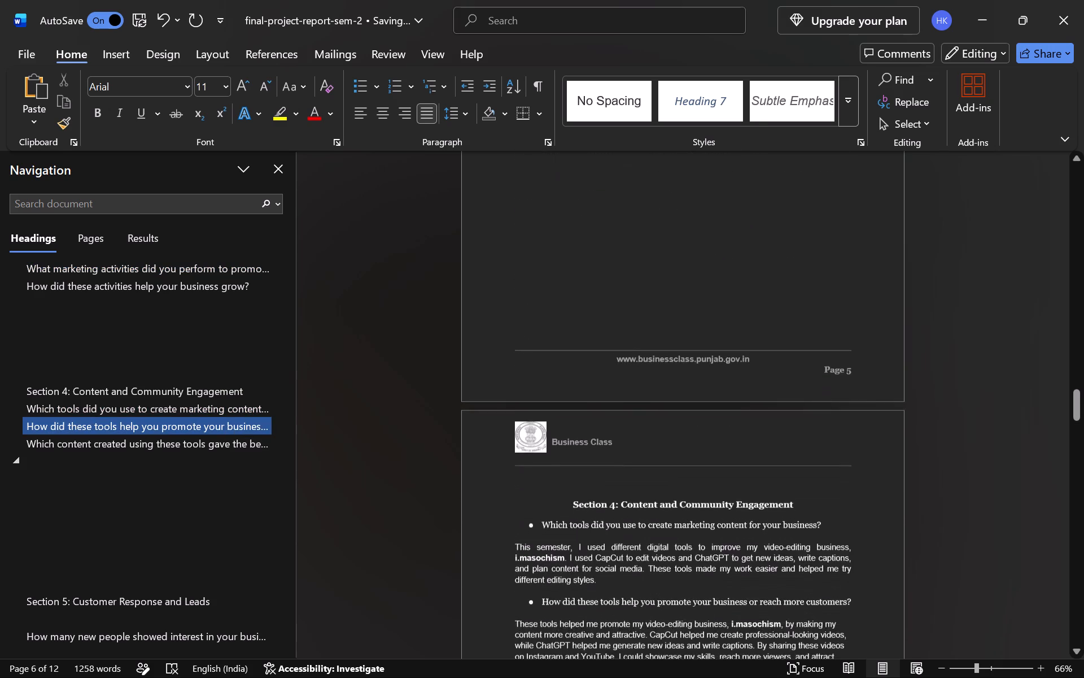
{"action": "scroll", "coordinate": [538, 303], "scroll_direction": "down", "scroll_amount": 4}
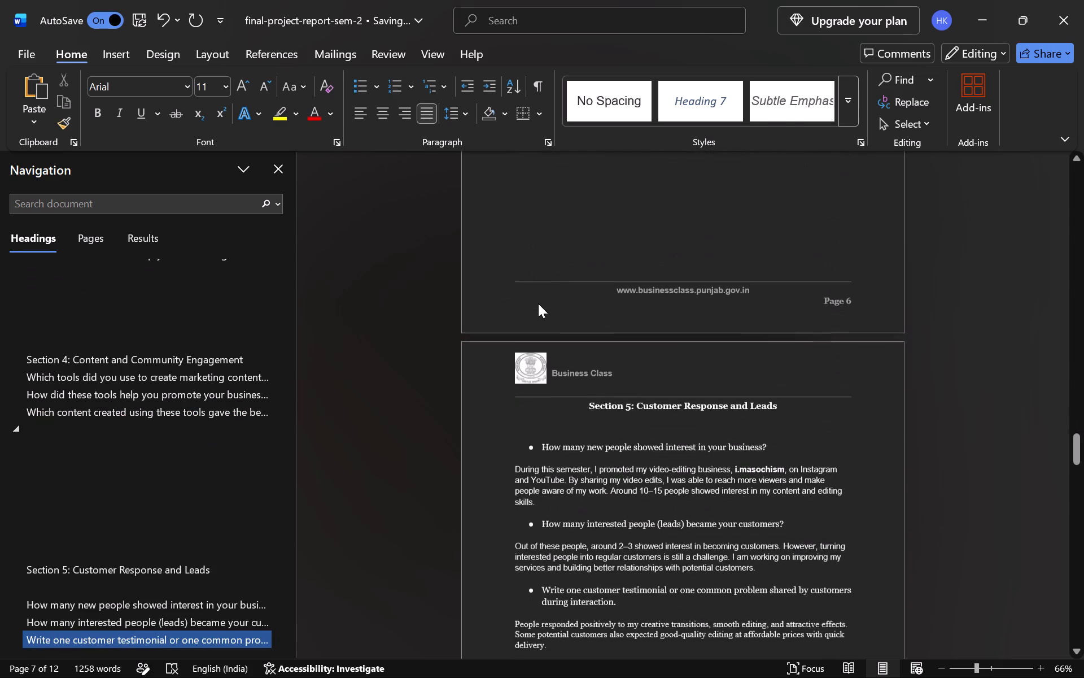
{"action": "scroll", "coordinate": [538, 303], "scroll_direction": "down", "scroll_amount": 5}
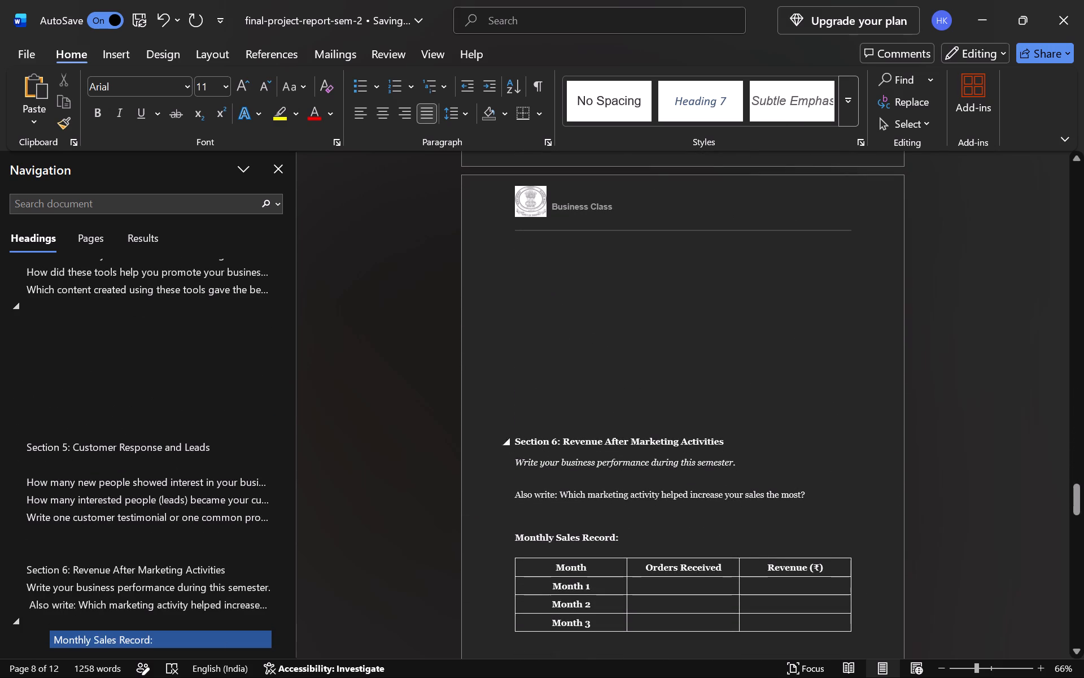
{"action": "left_click", "coordinate": [513, 436]}
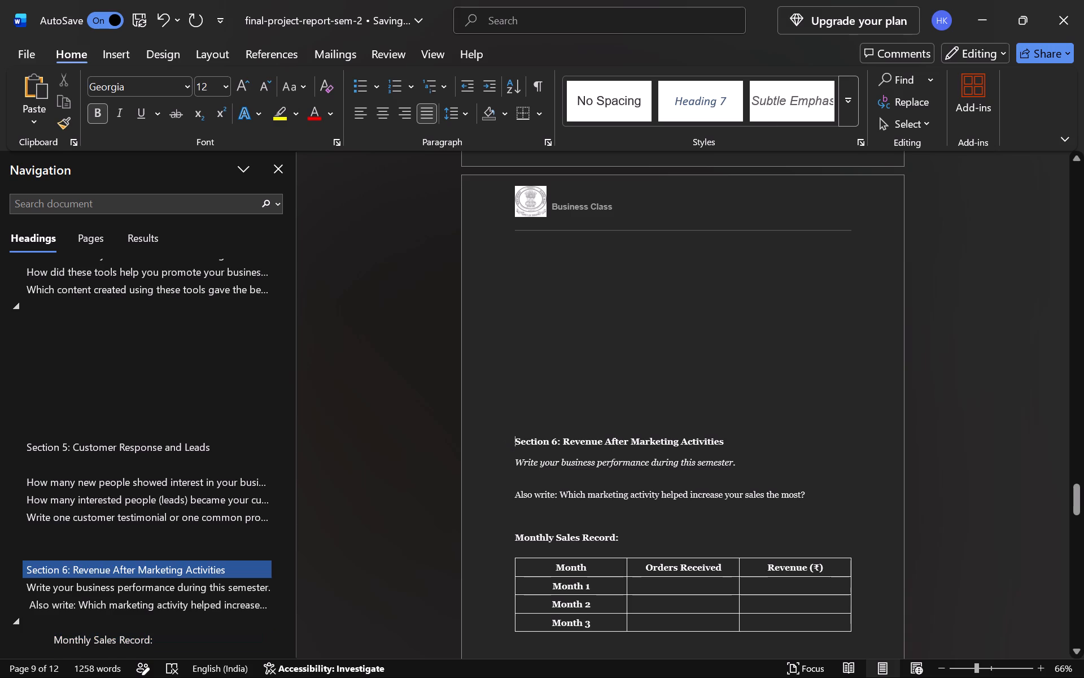
{"action": "key", "text": "BackSpace"}
{"action": "key", "text": "BackSpace"}
{"action": "key", "text": "BackSpace"}
{"action": "key", "text": "BackSpace"}
{"action": "key", "text": "BackSpace"}
{"action": "key", "text": "BackSpace"}
{"action": "key", "text": "BackSpace"}
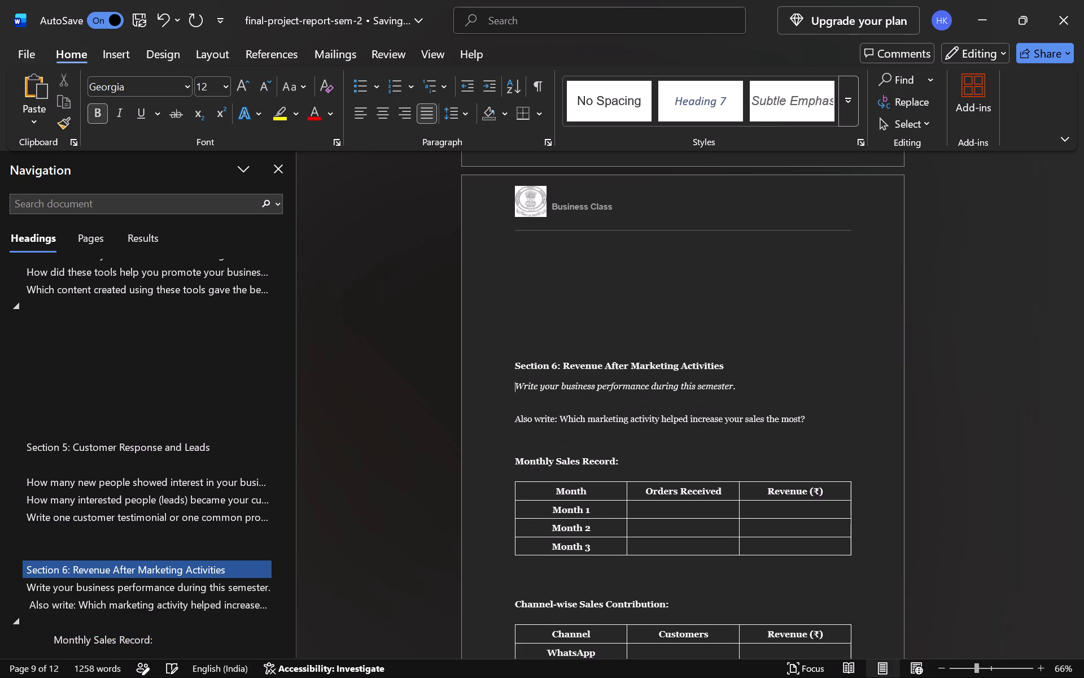
{"action": "key", "text": "BackSpace"}
{"action": "key", "text": "BackSpace"}
{"action": "key", "text": "BackSpace"}
{"action": "key", "text": "BackSpace"}
{"action": "key", "text": "BackSpace"}
{"action": "key", "text": "BackSpace"}
{"action": "key", "text": "BackSpace"}
{"action": "key", "text": "BackSpace"}
{"action": "key", "text": "BackSpace"}
{"action": "key", "text": "BackSpace"}
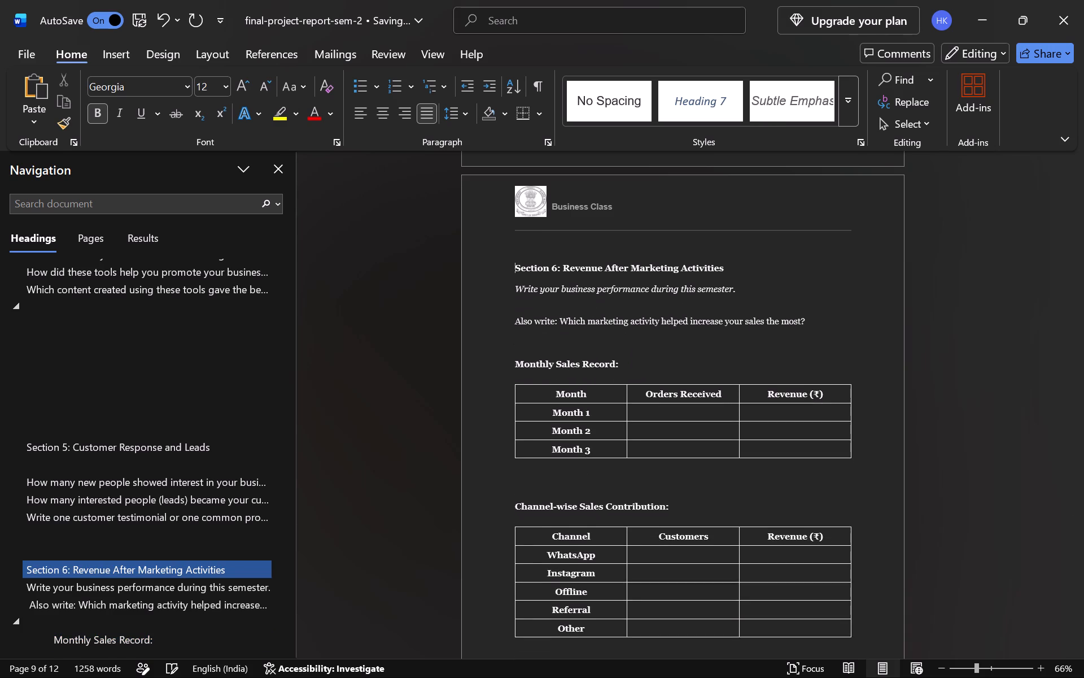
{"action": "key", "text": "BackSpace"}
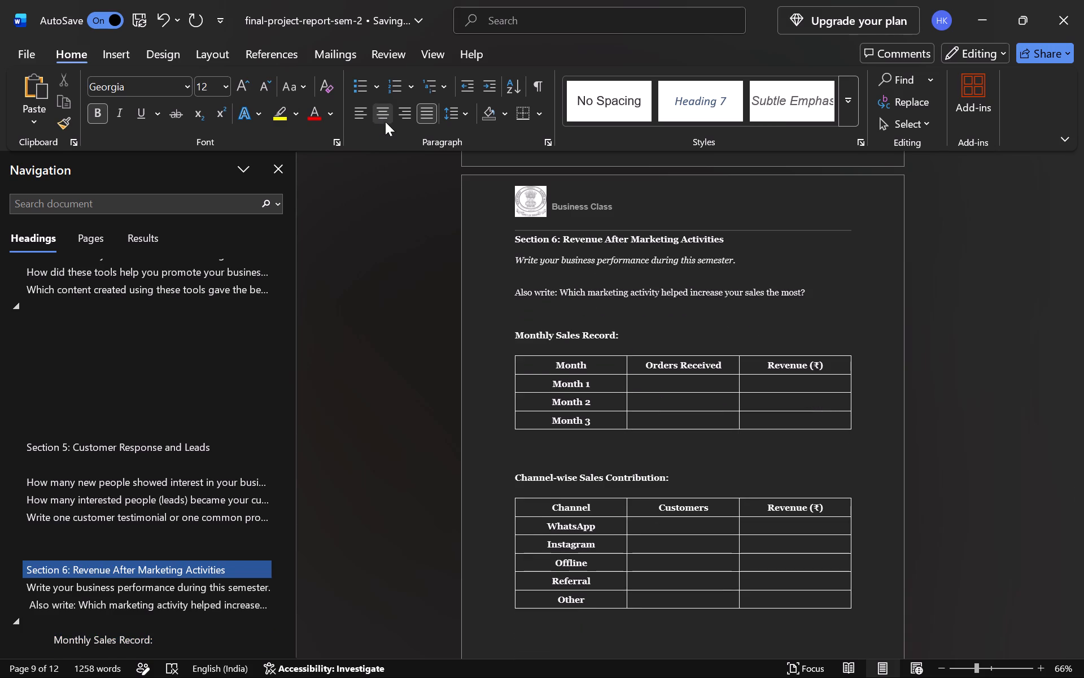
Center the Section 6 heading.
{"action": "left_click", "coordinate": [383, 118]}
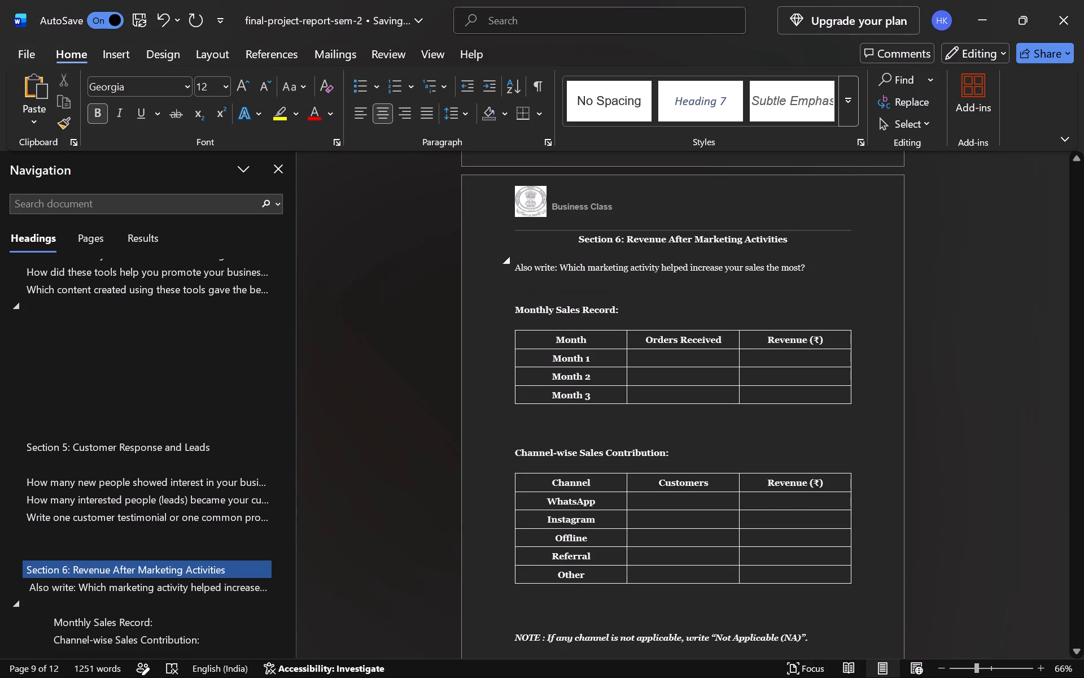
Paste the copied Section 6 paragraphs on a new line below the question "Which marketing activity helped increase your sales the most?".
{"action": "left_click", "coordinate": [816, 274]}
{"action": "key", "text": "Return"}
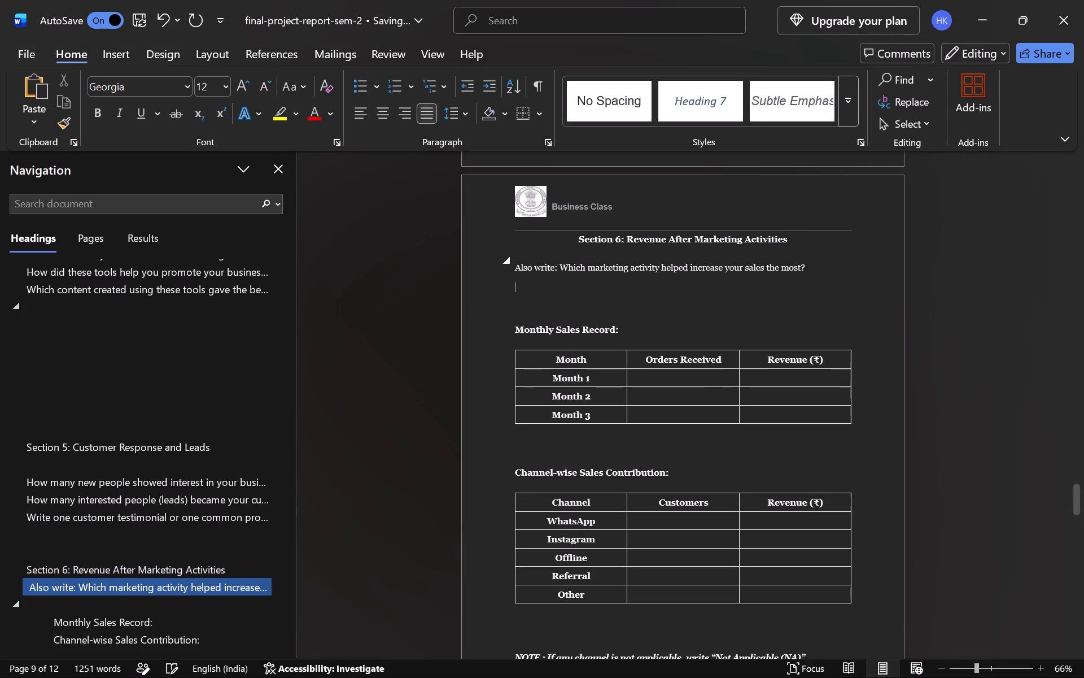
{"action": "key", "text": "ctrl+v"}
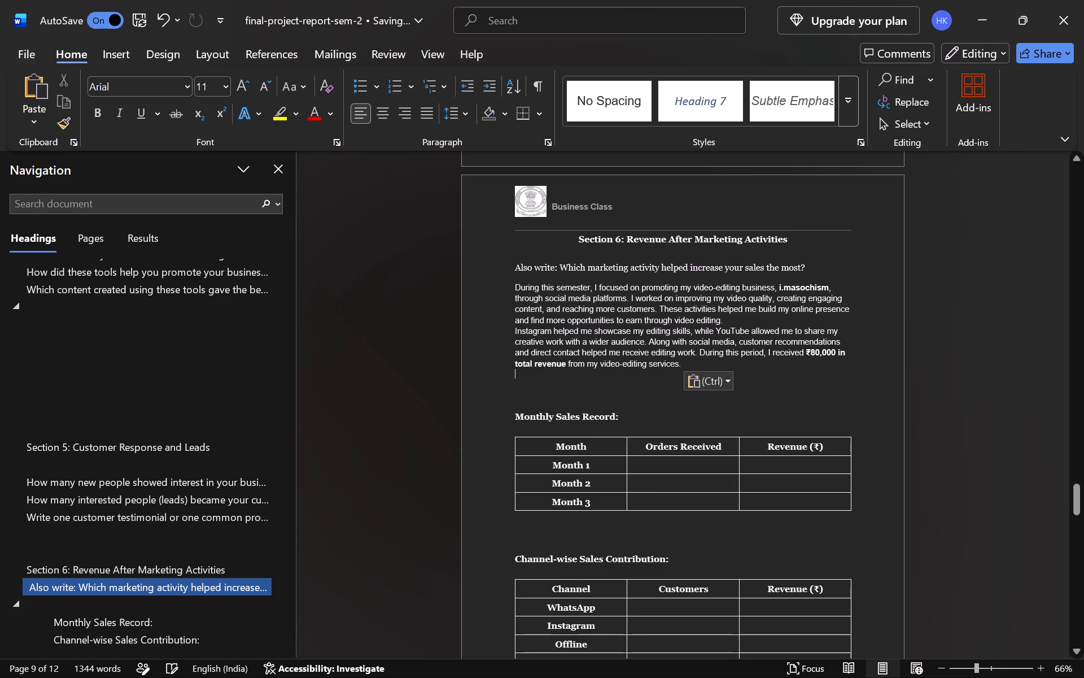
Change the total revenue amount in the pasted Section 6 paragraph to ₹50,000.
{"action": "left_click", "coordinate": [815, 349]}
{"action": "key", "text": "BackSpace"}
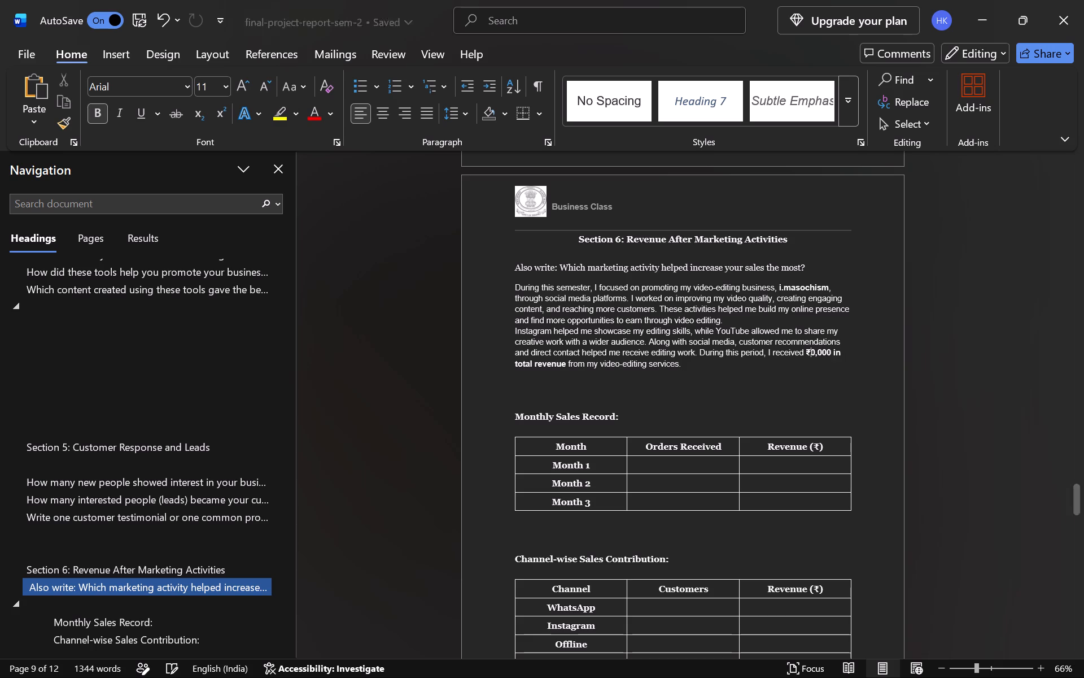
{"action": "key", "text": "5"}
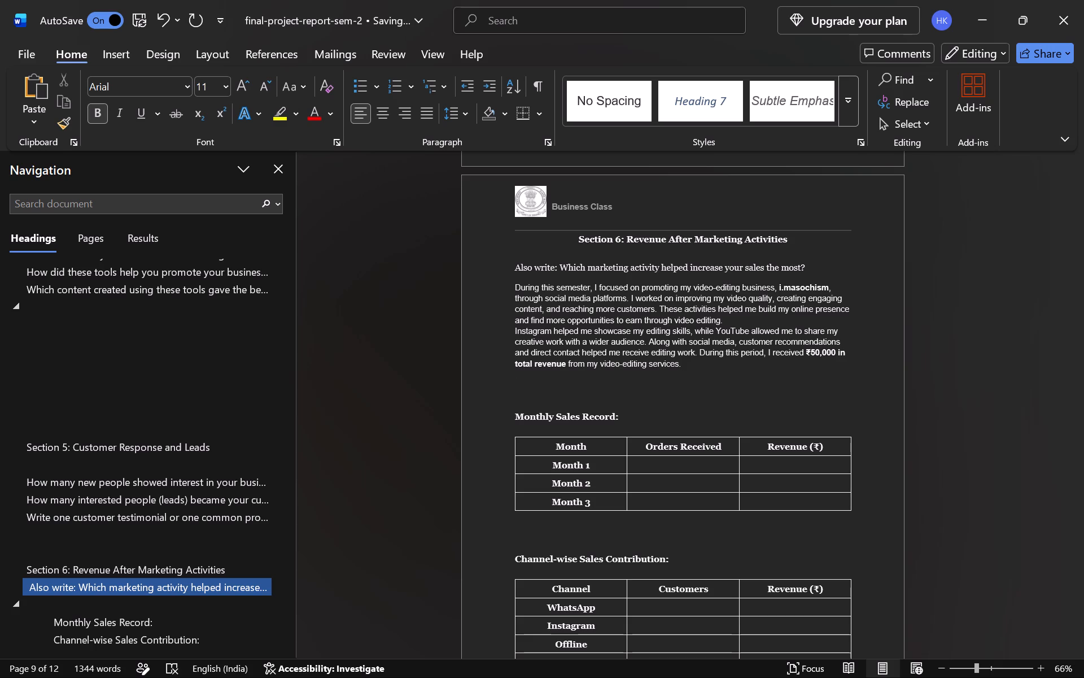
Indent the Month 1 Orders Received cell of the Monthly Sales Record table with leading spaces.
{"action": "left_click", "coordinate": [724, 468]}
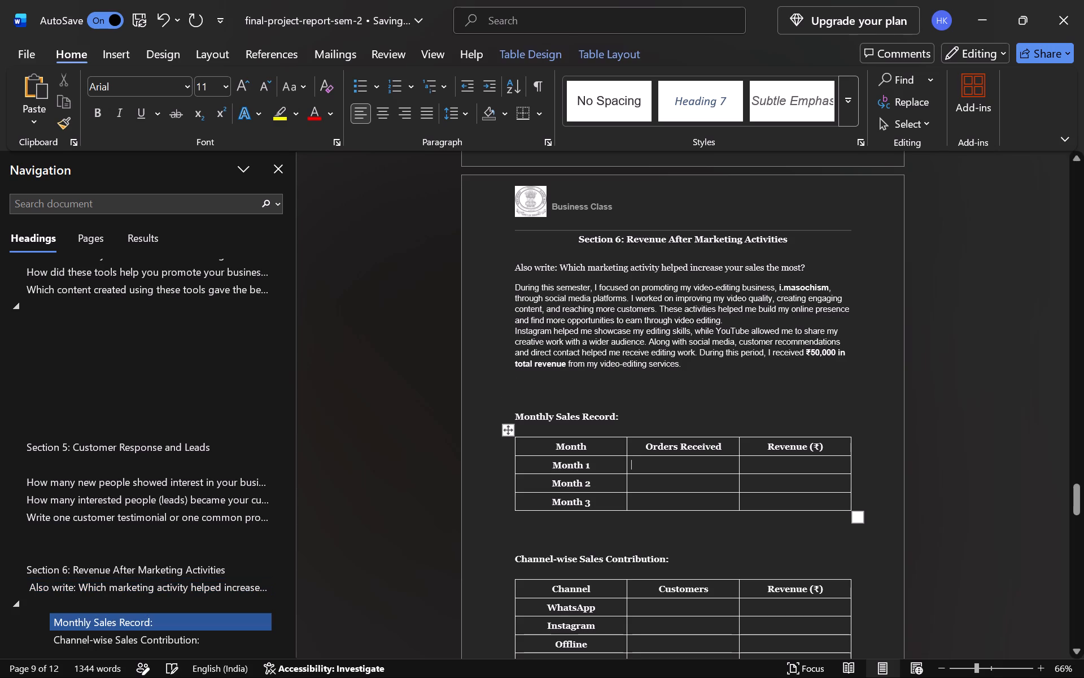
{"action": "key", "text": "space"}
{"action": "key", "text": "space"}
{"action": "key", "text": "space"}
{"action": "key", "text": "space"}
{"action": "key", "text": "space"}
{"action": "key", "text": "space"}
{"action": "key", "text": "space"}
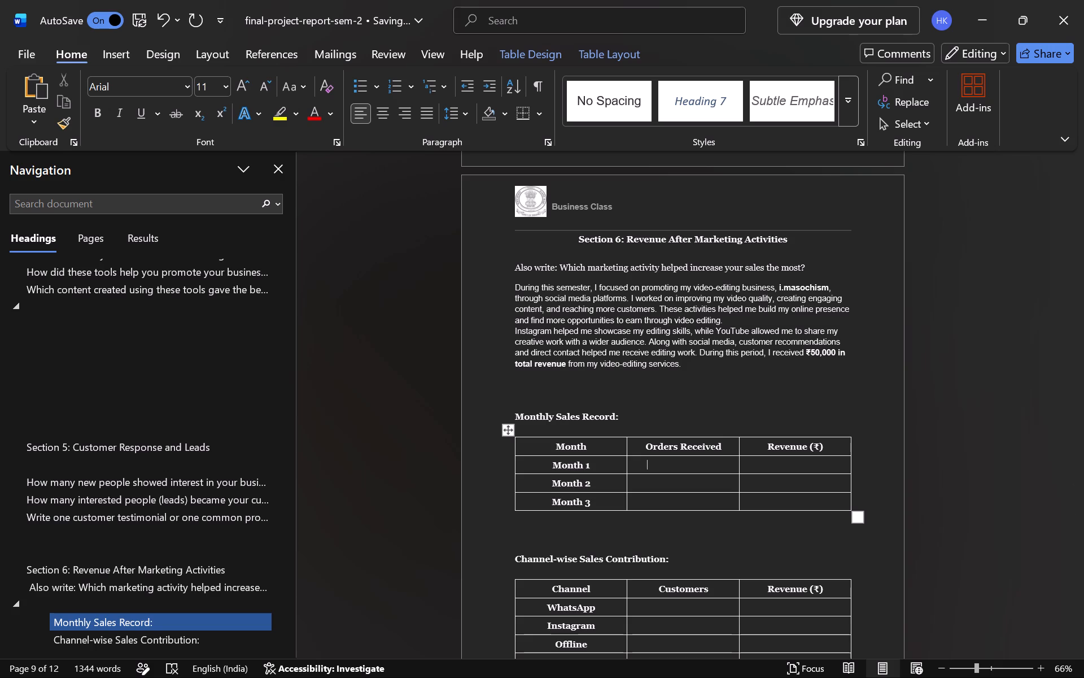
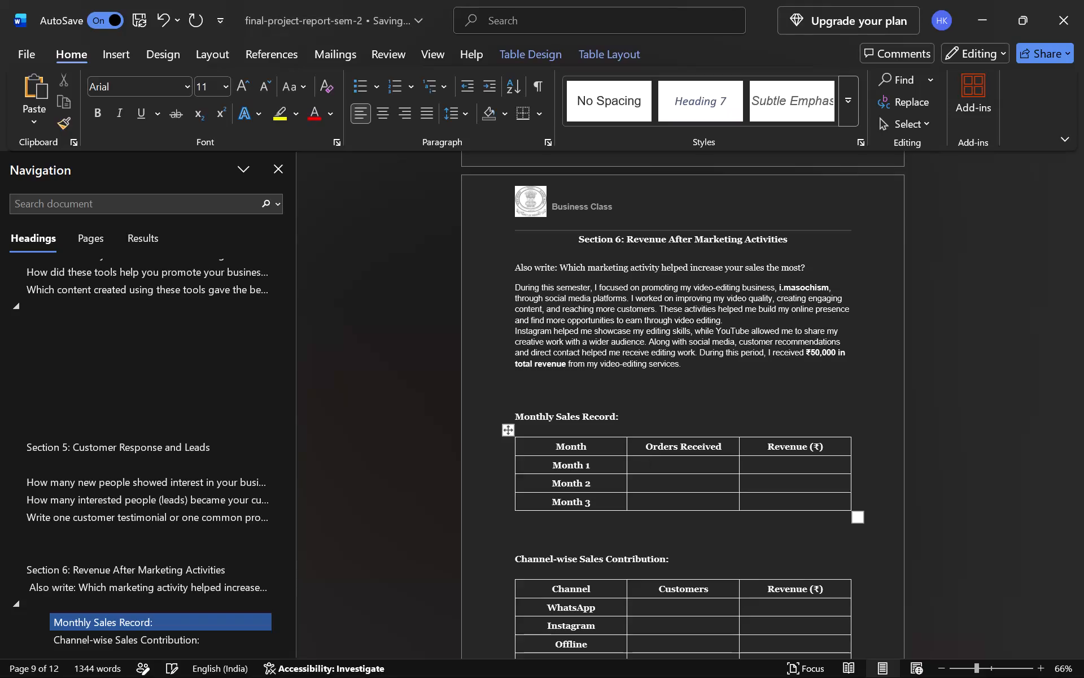
Fill in the Month 1 row of the Monthly Sales Record with 4 orders and a centred revenue of 5000.
{"action": "key", "text": "4"}
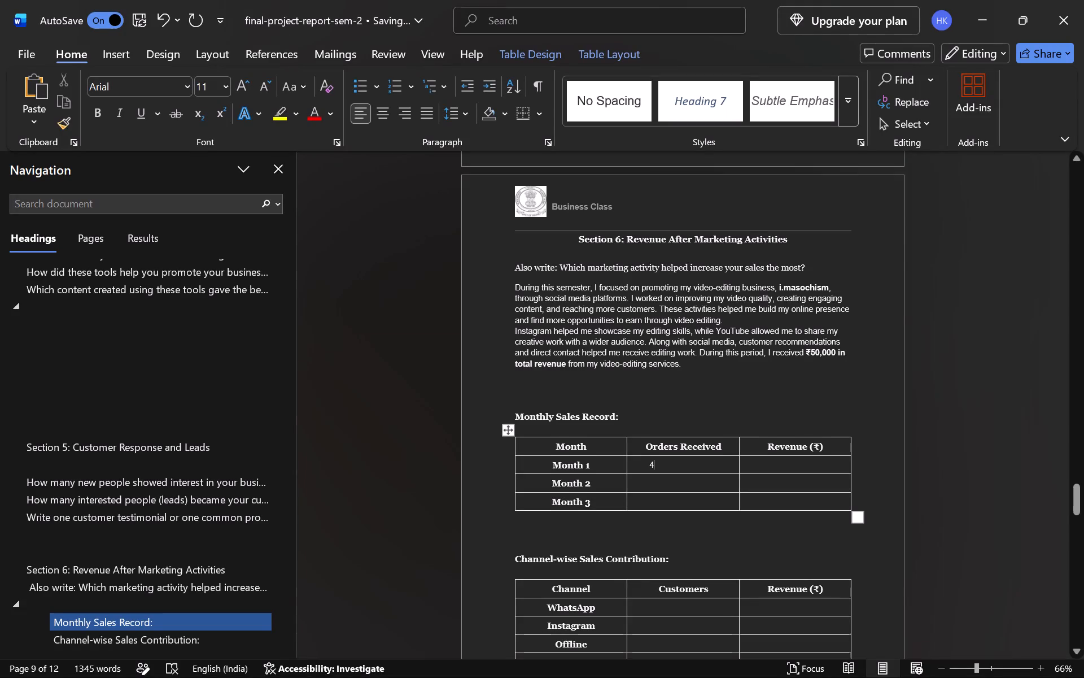
{"action": "left_click", "coordinate": [784, 457]}
{"action": "left_click", "coordinate": [784, 464]}
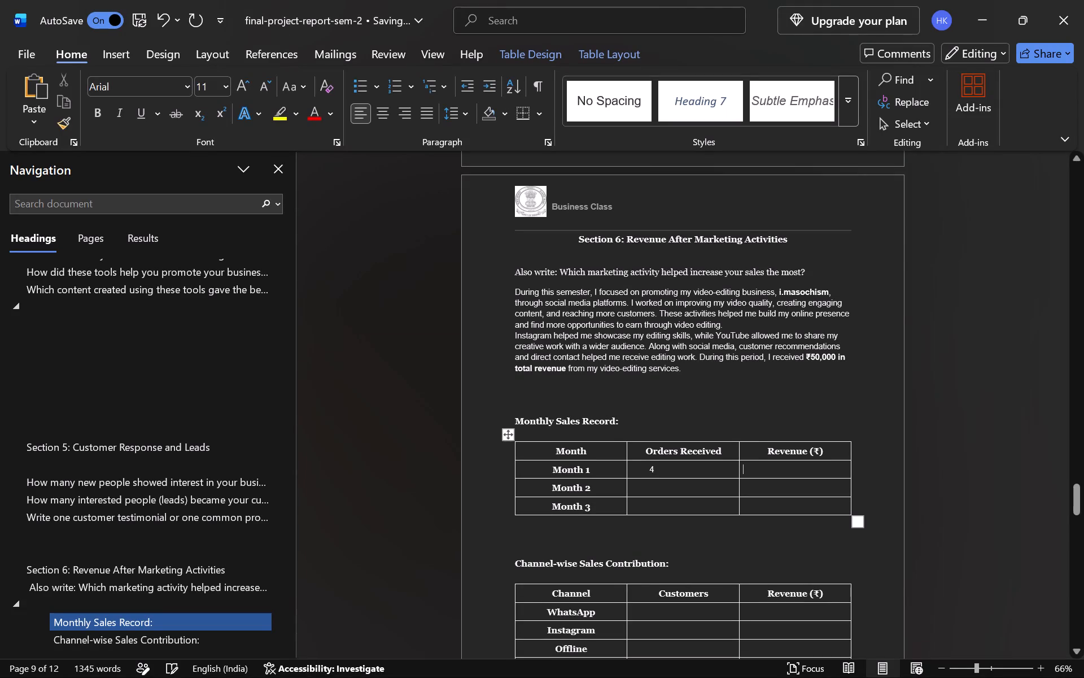
{"action": "left_click", "coordinate": [379, 115]}
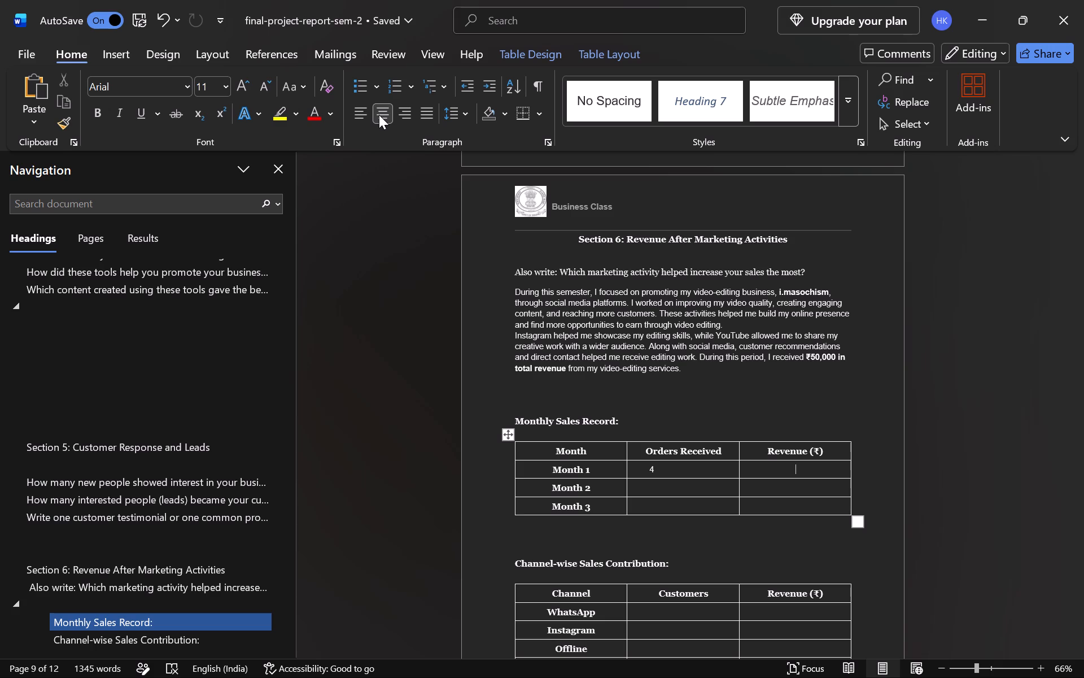
{"action": "type", "text": "50000"}
{"action": "key", "text": "BackSpace"}
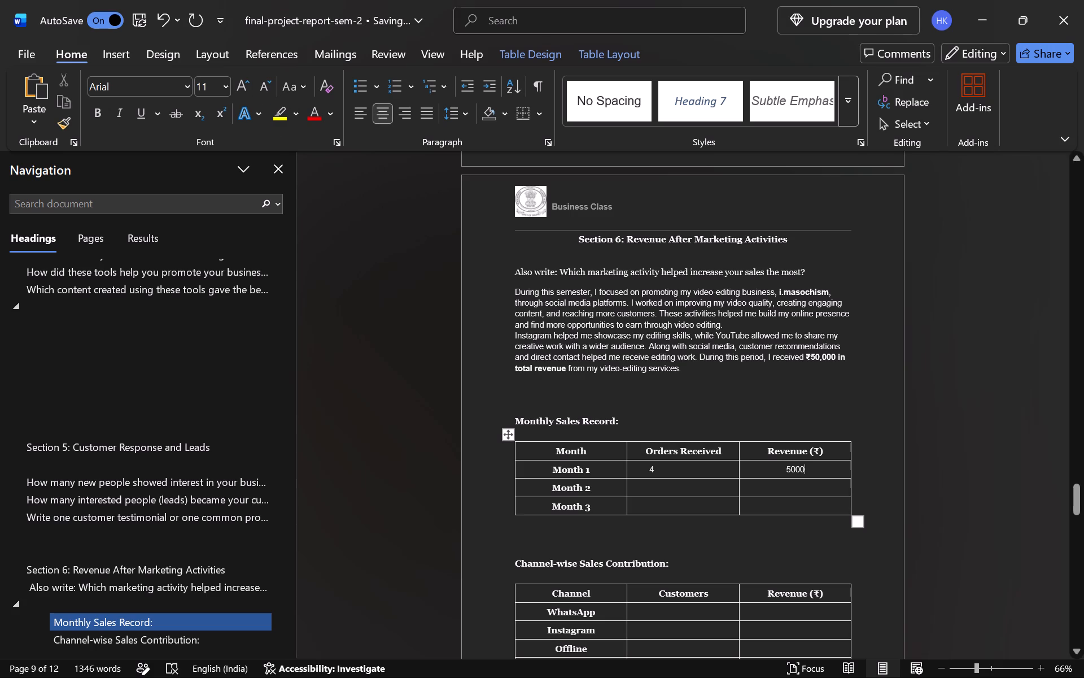
Fill in the Month 2 row with 10 orders received and revenue of 15000, both centred in their cells.
{"action": "left_click", "coordinate": [659, 486]}
{"action": "left_click", "coordinate": [383, 112]}
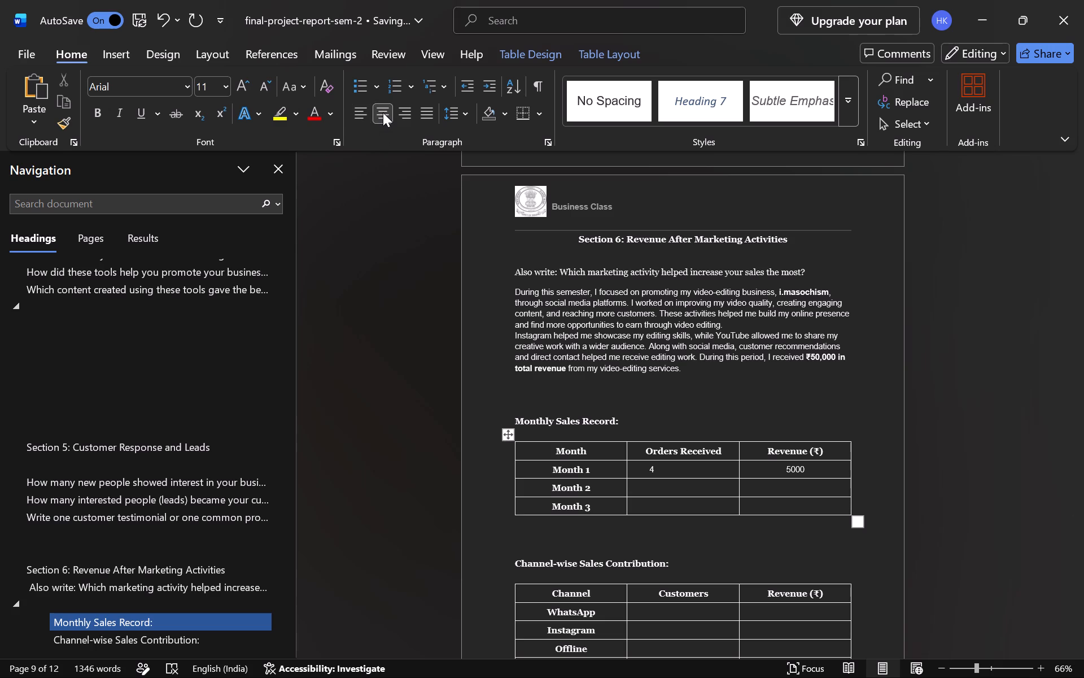
{"action": "type", "text": "10"}
{"action": "left_click", "coordinate": [792, 491]}
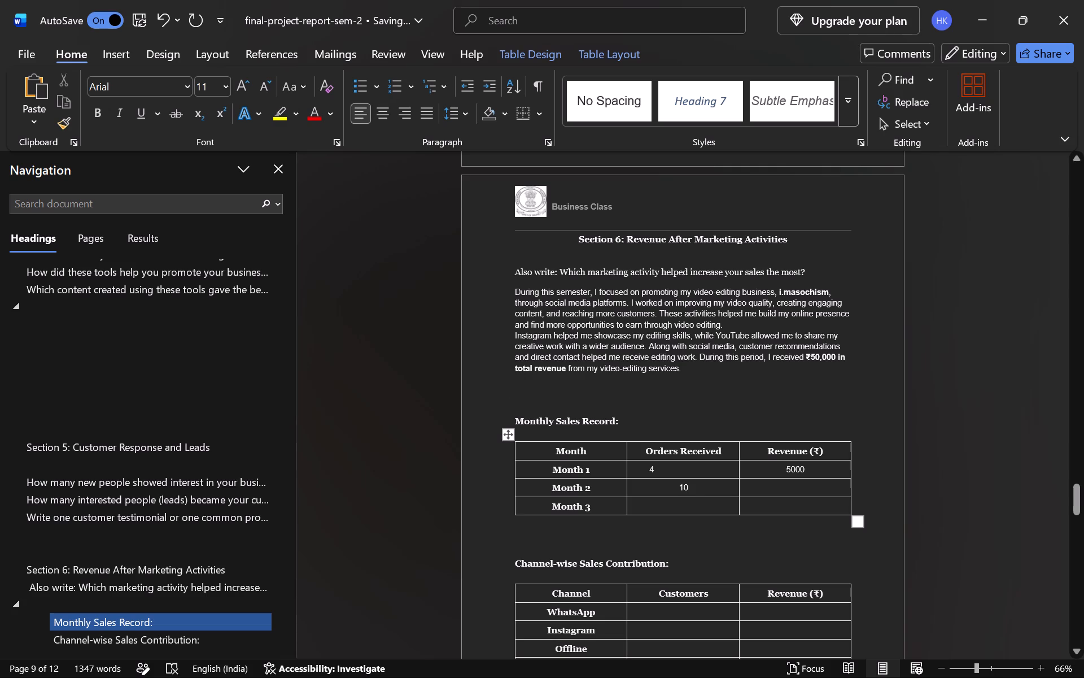
{"action": "left_click", "coordinate": [386, 117]}
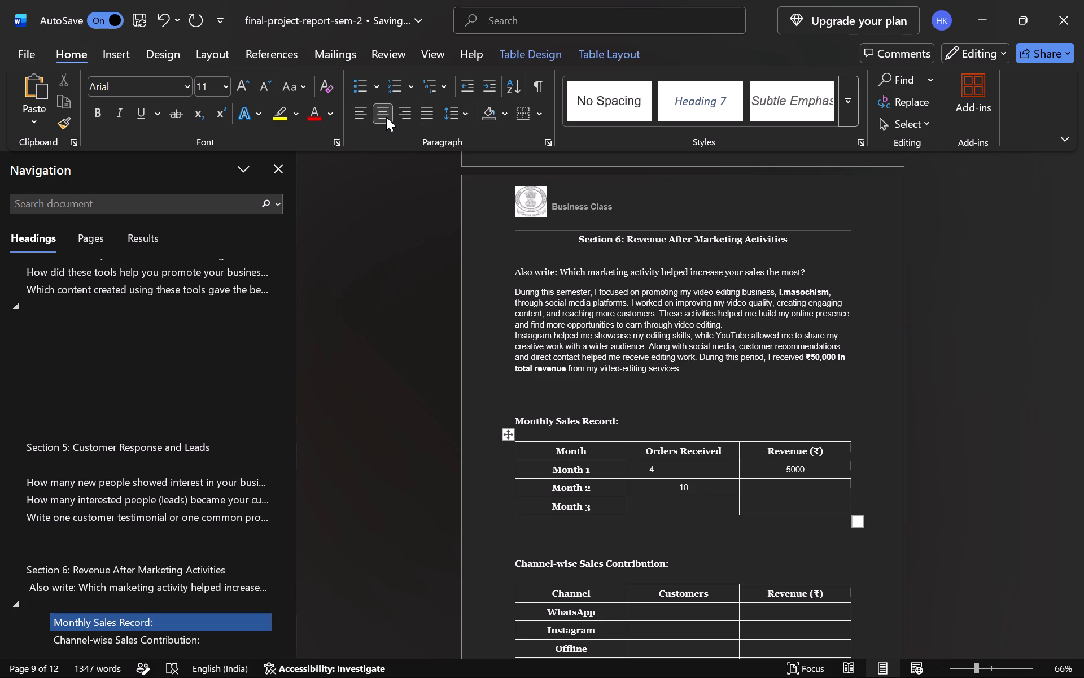
{"action": "type", "text": "15000"}
Fill in the Month 3 row with revenue of 30000 and 25 orders received, both centred in their cells.
{"action": "key", "text": "Down"}
{"action": "left_click_drag", "start_coordinate": [386, 117], "coordinate": [358, 94]}
{"action": "left_click_drag", "start_coordinate": [358, 94], "coordinate": [378, 108]}
{"action": "left_click", "coordinate": [378, 108]}
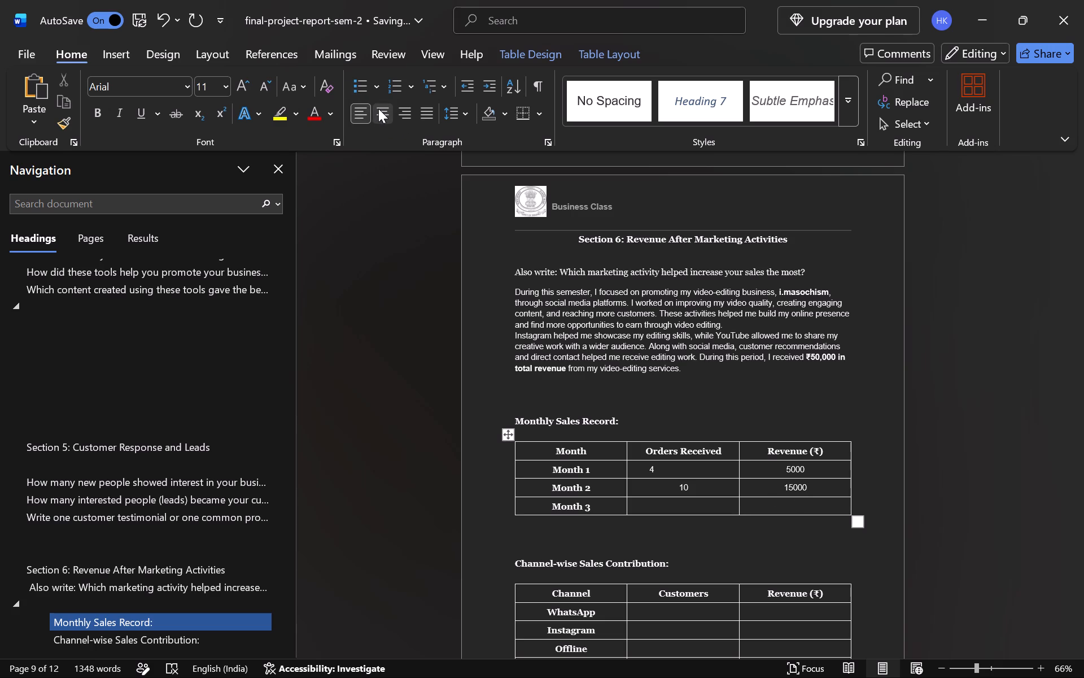
{"action": "left_click", "coordinate": [378, 108]}
{"action": "type", "text": "30000"}
{"action": "left_click", "coordinate": [703, 501]}
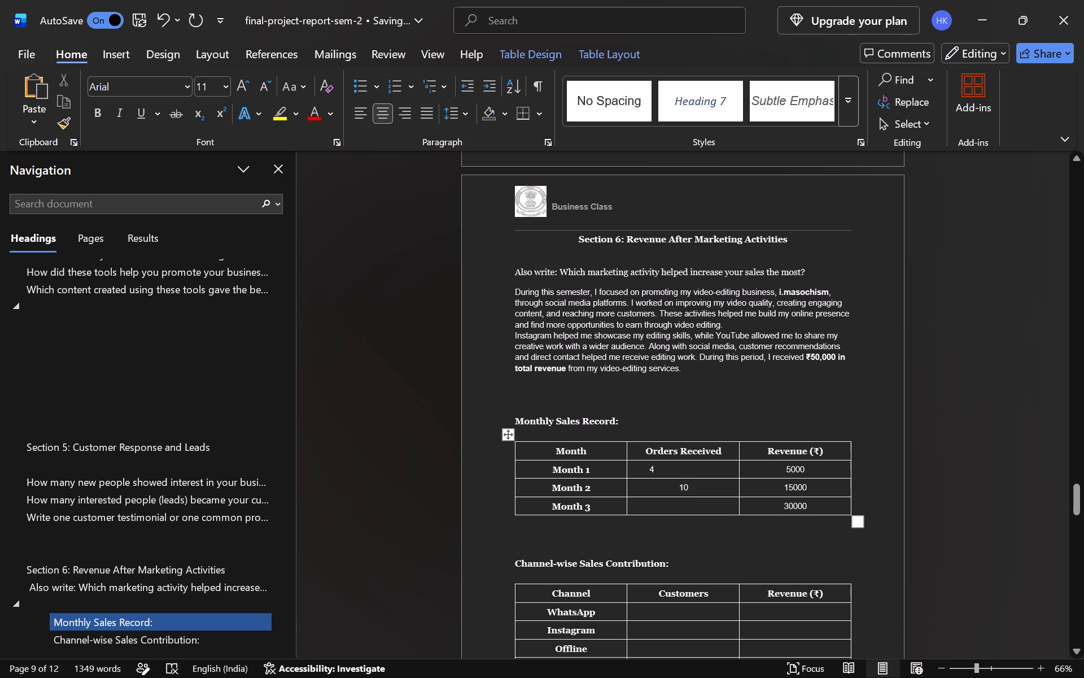
{"action": "left_click", "coordinate": [702, 505]}
{"action": "left_click", "coordinate": [386, 103]}
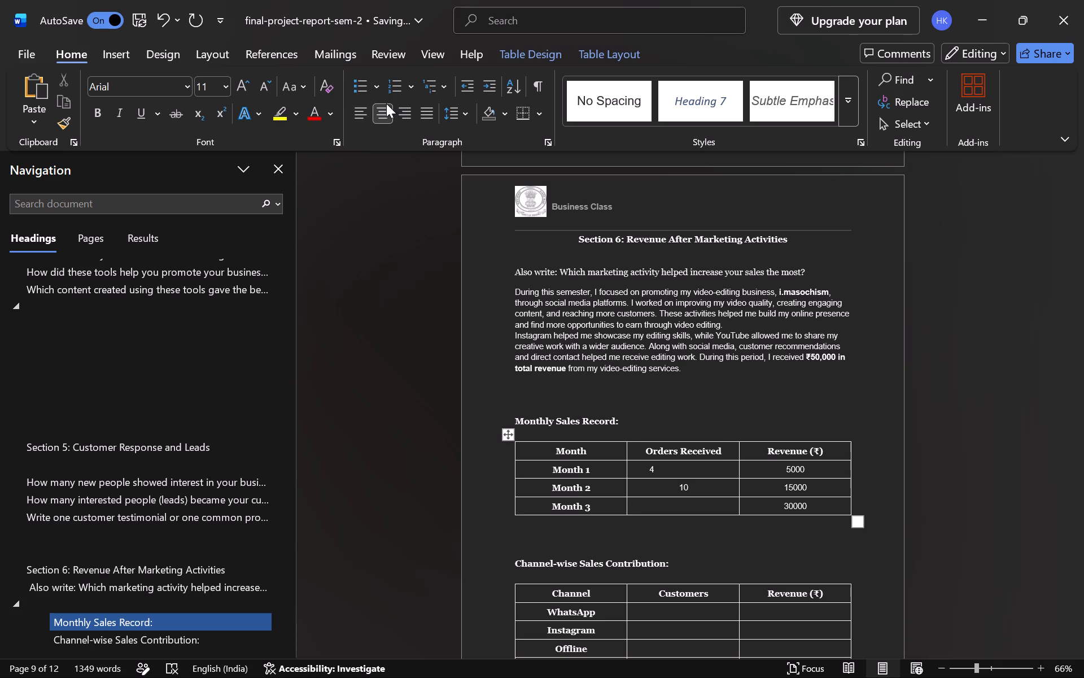
{"action": "type", "text": "25"}
Indent the 4 in the Month 1 Orders Received cell with leading spaces so it lines up with the centred values below.
{"action": "left_click", "coordinate": [645, 471]}
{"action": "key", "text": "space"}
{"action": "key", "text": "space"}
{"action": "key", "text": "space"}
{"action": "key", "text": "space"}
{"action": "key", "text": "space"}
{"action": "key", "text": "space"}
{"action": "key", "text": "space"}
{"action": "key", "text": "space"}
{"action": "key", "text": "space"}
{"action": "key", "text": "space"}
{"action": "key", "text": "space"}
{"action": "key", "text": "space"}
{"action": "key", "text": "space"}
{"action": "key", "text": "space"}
Fill the Customers column of the Channel-wise Sales Contribution table: WhatsApp 1, Instagram 3, Offline 2, Referral 8, Other 1.
{"action": "scroll", "coordinate": [573, 571], "scroll_direction": "down", "scroll_amount": 1}
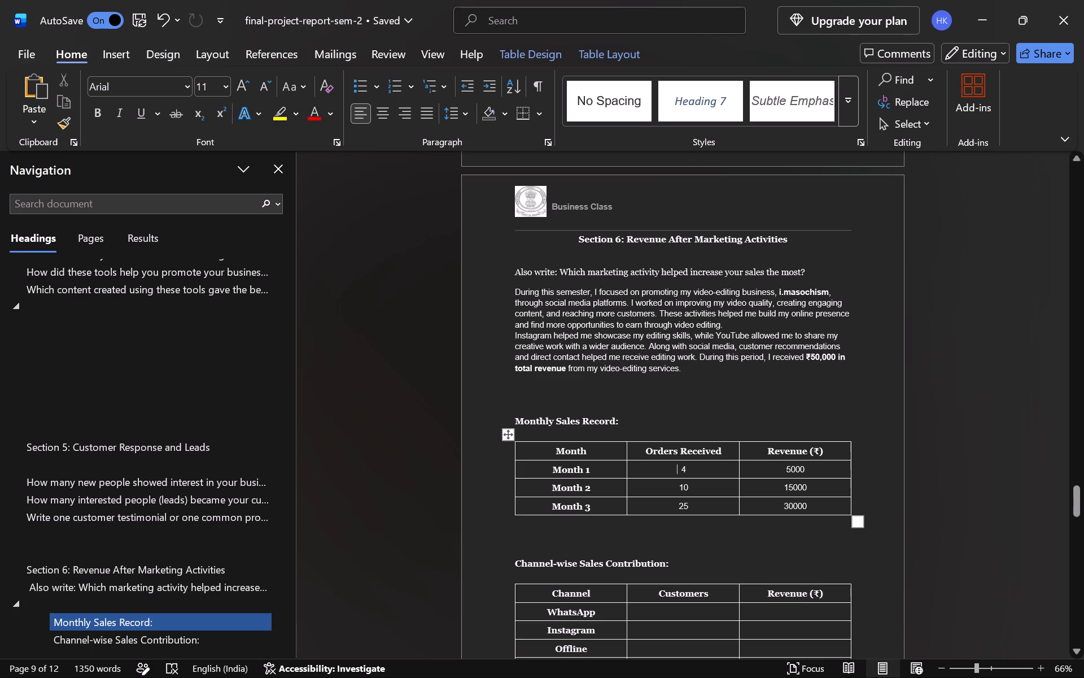
{"action": "scroll", "coordinate": [573, 571], "scroll_direction": "down", "scroll_amount": 1}
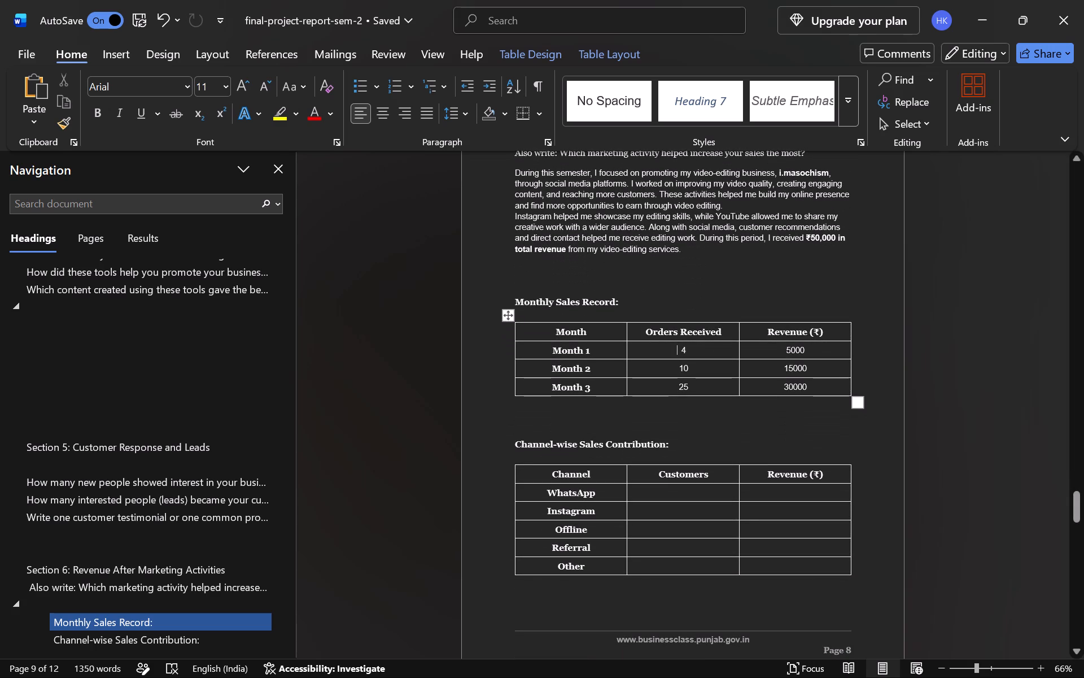
{"action": "left_click", "coordinate": [684, 490]}
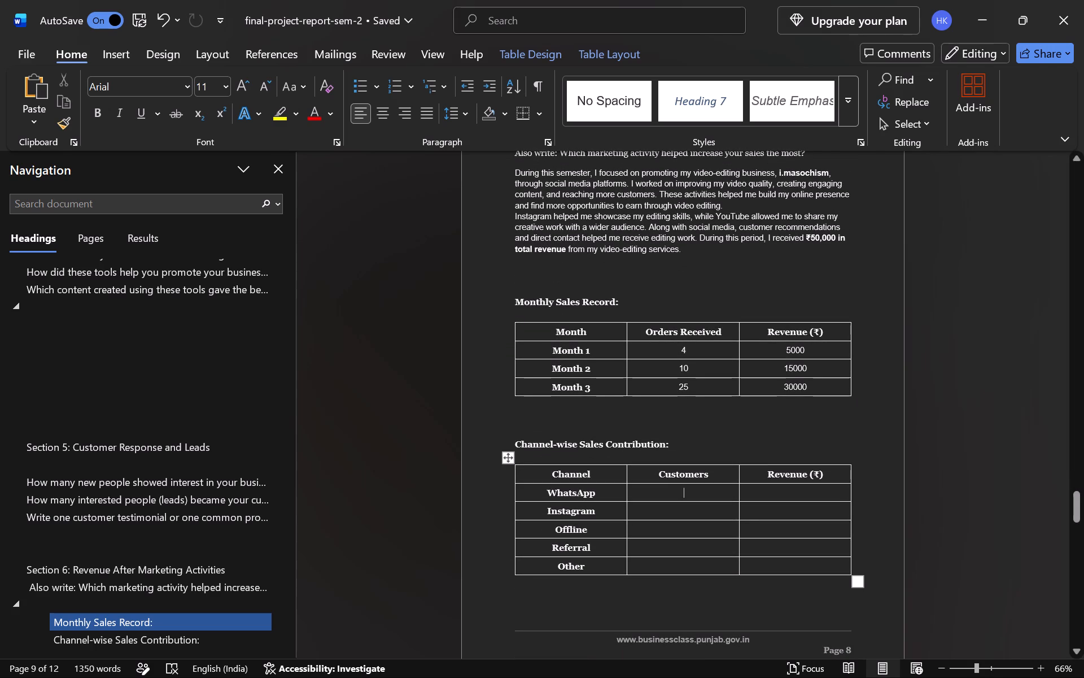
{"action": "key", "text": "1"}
{"action": "key", "text": "F1"}
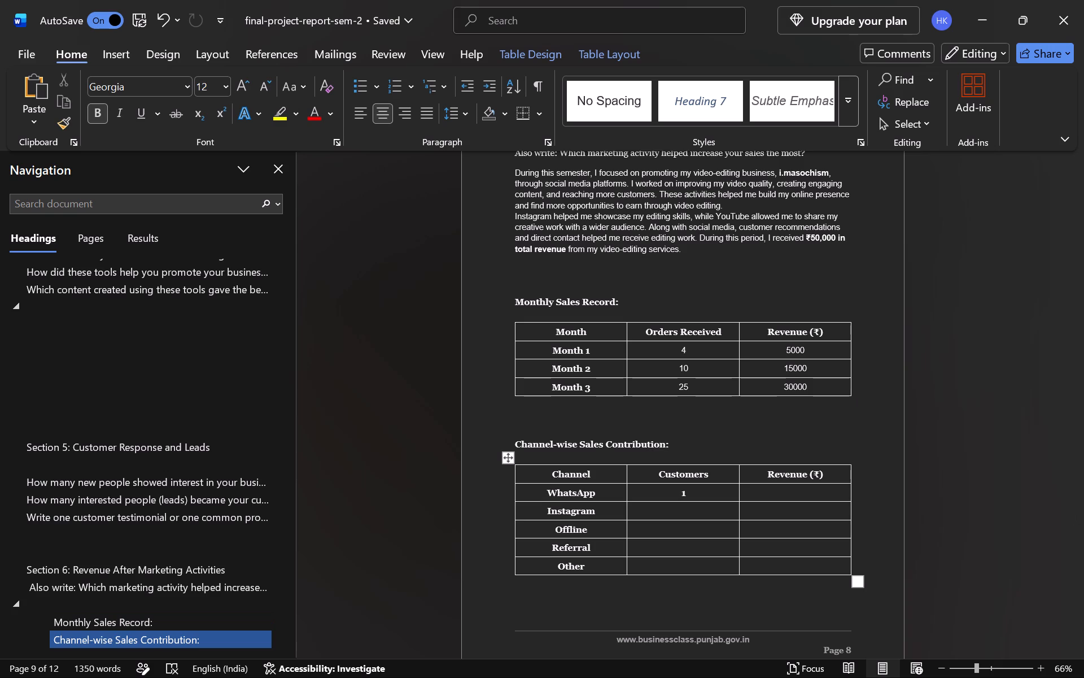
{"action": "left_click", "coordinate": [568, 510]}
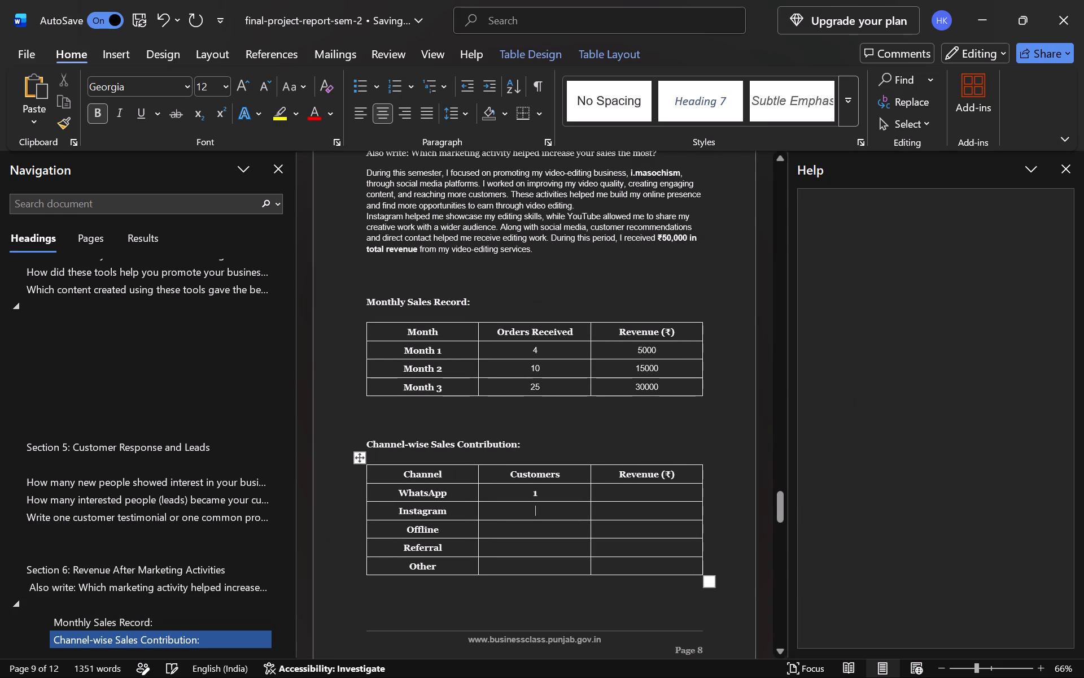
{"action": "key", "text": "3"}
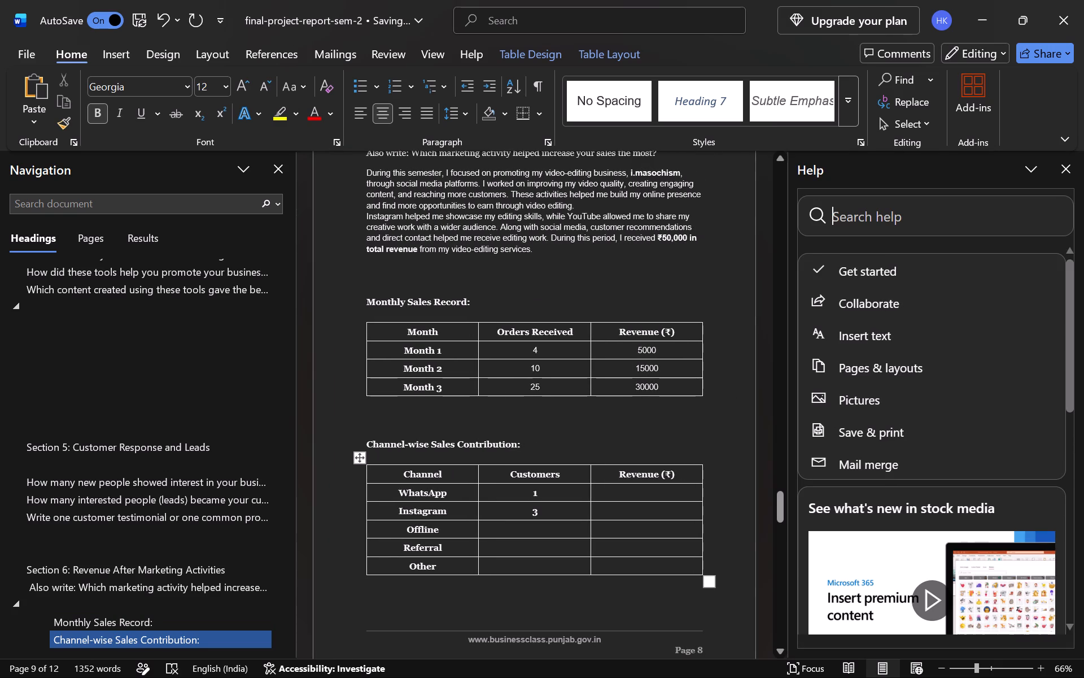
{"action": "left_click", "coordinate": [569, 530]}
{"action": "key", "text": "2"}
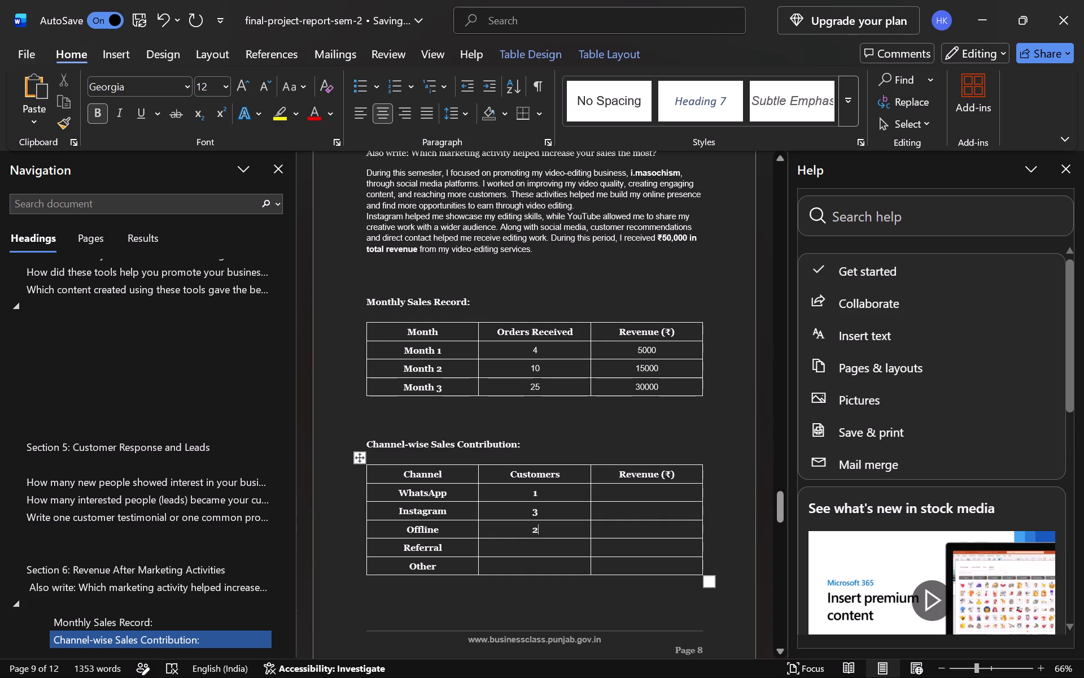
{"action": "left_click", "coordinate": [565, 542]}
{"action": "left_click", "coordinate": [561, 544]}
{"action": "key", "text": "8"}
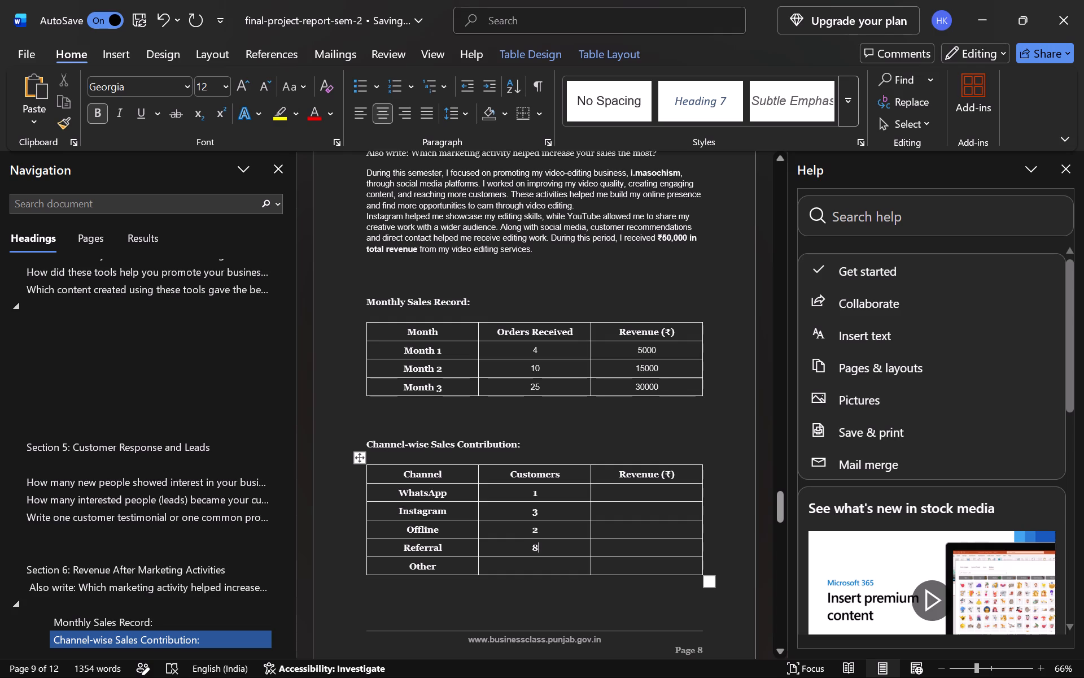
{"action": "left_click", "coordinate": [550, 561]}
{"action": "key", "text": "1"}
Fill the Revenue column of the Channel-wise Sales Contribution table: WhatsApp 400, Instagram 1500, Offline 900, Referral 6000, Other 1000.
{"action": "left_click", "coordinate": [634, 495]}
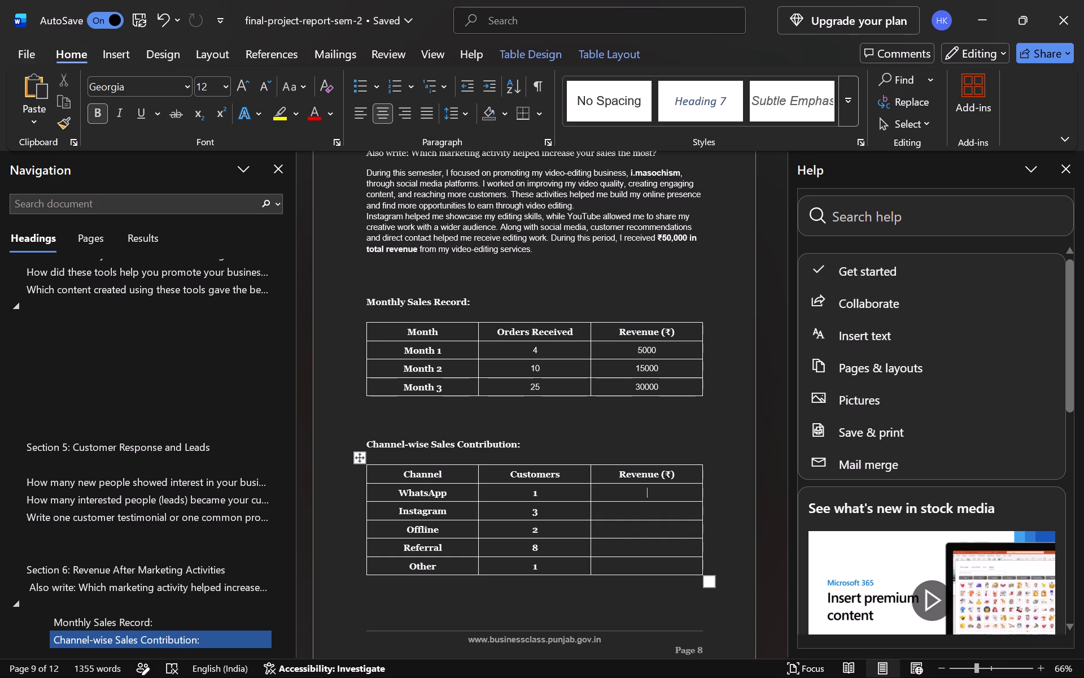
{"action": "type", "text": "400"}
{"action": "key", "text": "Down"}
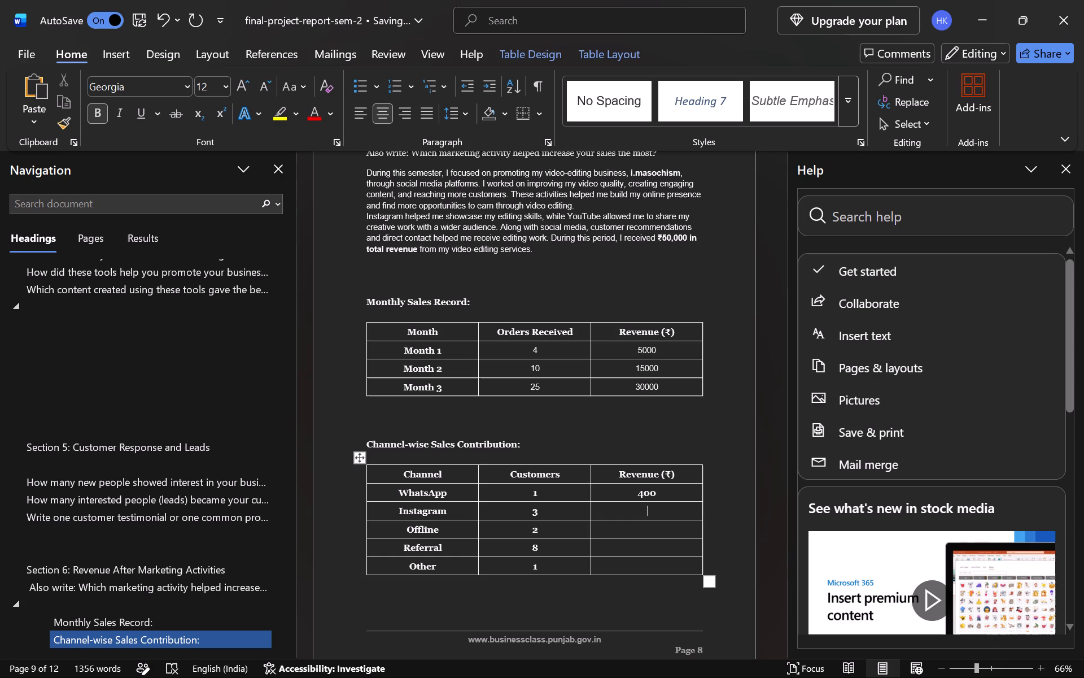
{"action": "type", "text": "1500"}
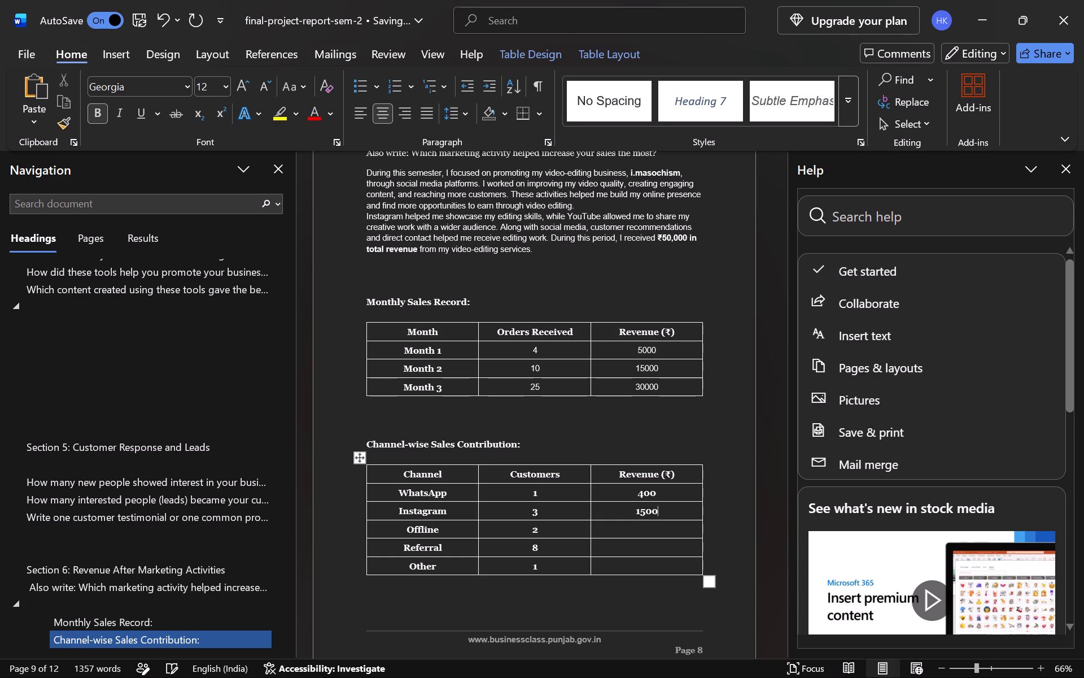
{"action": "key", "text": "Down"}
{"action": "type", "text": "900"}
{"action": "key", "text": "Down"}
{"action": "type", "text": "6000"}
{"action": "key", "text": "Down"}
Enter 1000 as the revenue for the Other channel in the Channel-wise Sales Contribution table.
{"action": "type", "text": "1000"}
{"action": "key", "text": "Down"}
Replace the Offline channel's customers and revenue with NA in the Channel-wise Sales Contribution table.
{"action": "scroll", "coordinate": [634, 495], "scroll_direction": "down", "scroll_amount": 3}
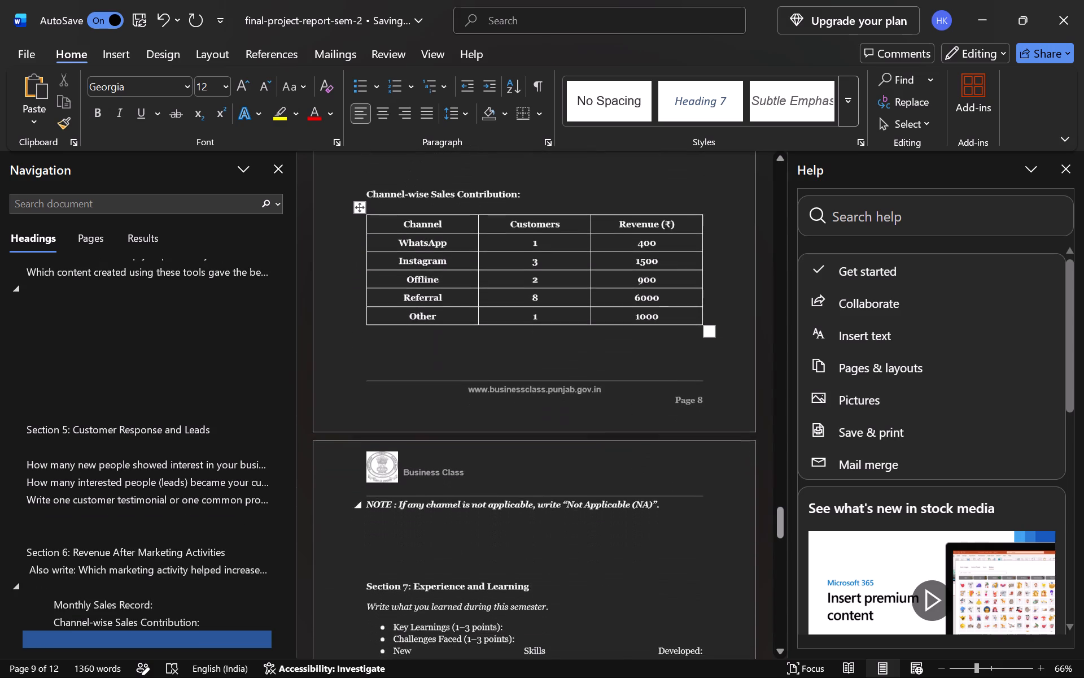
{"action": "scroll", "coordinate": [634, 495], "scroll_direction": "down", "scroll_amount": 1}
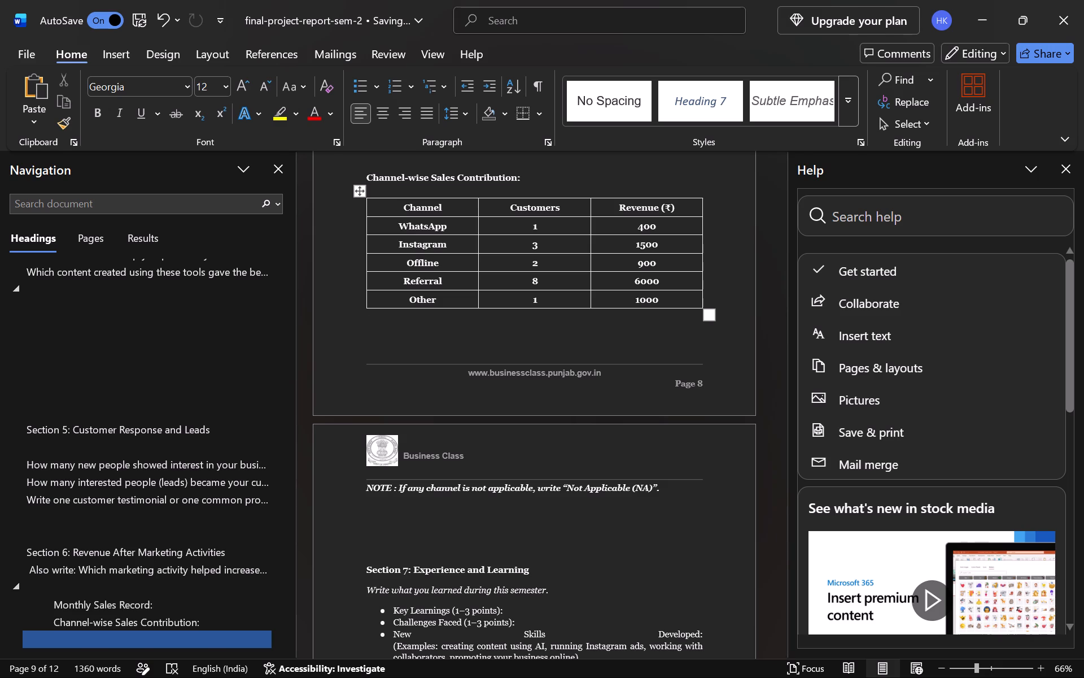
{"action": "left_click", "coordinate": [564, 260]}
{"action": "key", "text": "BackSpace"}
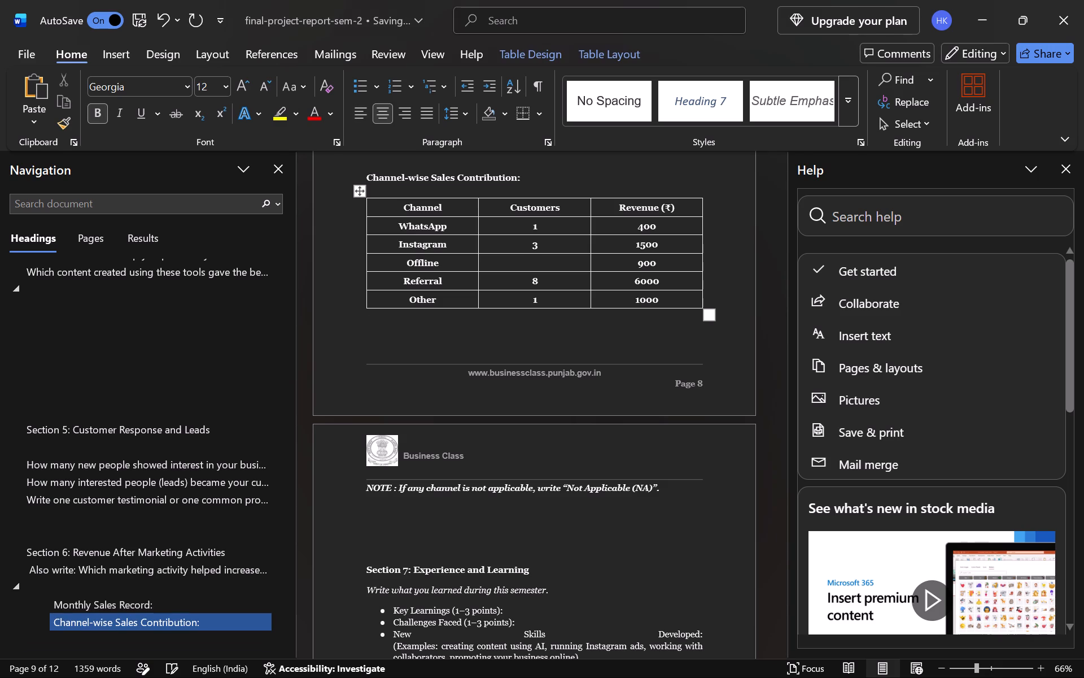
{"action": "type", "text": "NA"}
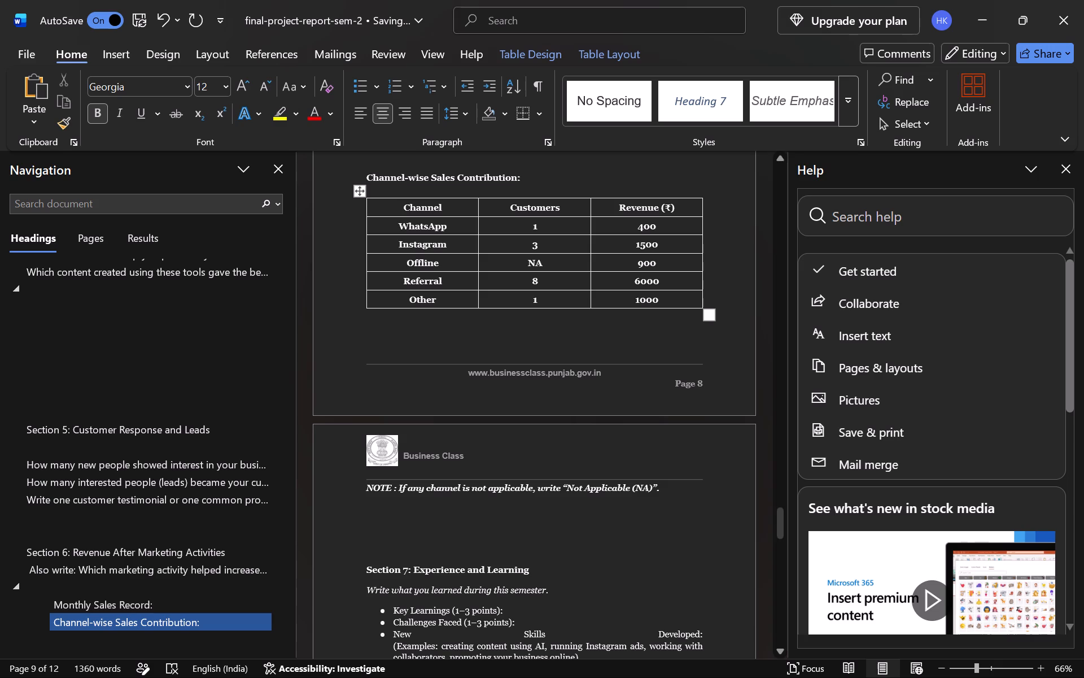
{"action": "left_click", "coordinate": [662, 260]}
{"action": "key", "text": "BackSpace"}
{"action": "key", "text": "BackSpace"}
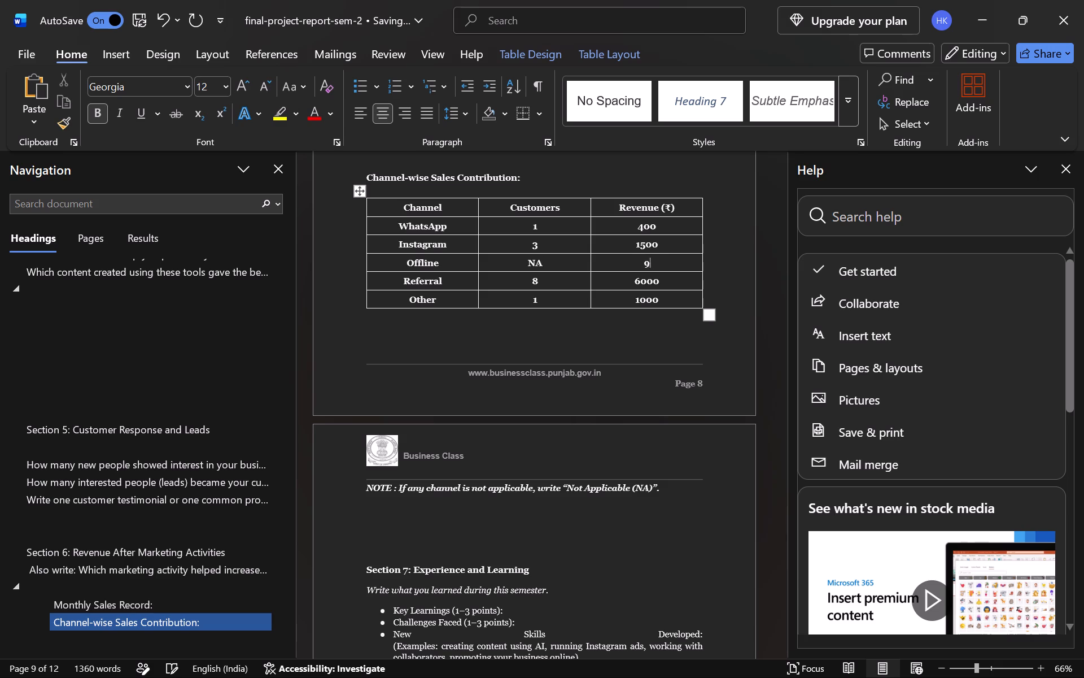
{"action": "key", "text": "BackSpace"}
{"action": "key", "text": "shift+n"}
{"action": "key", "text": "shift+a"}
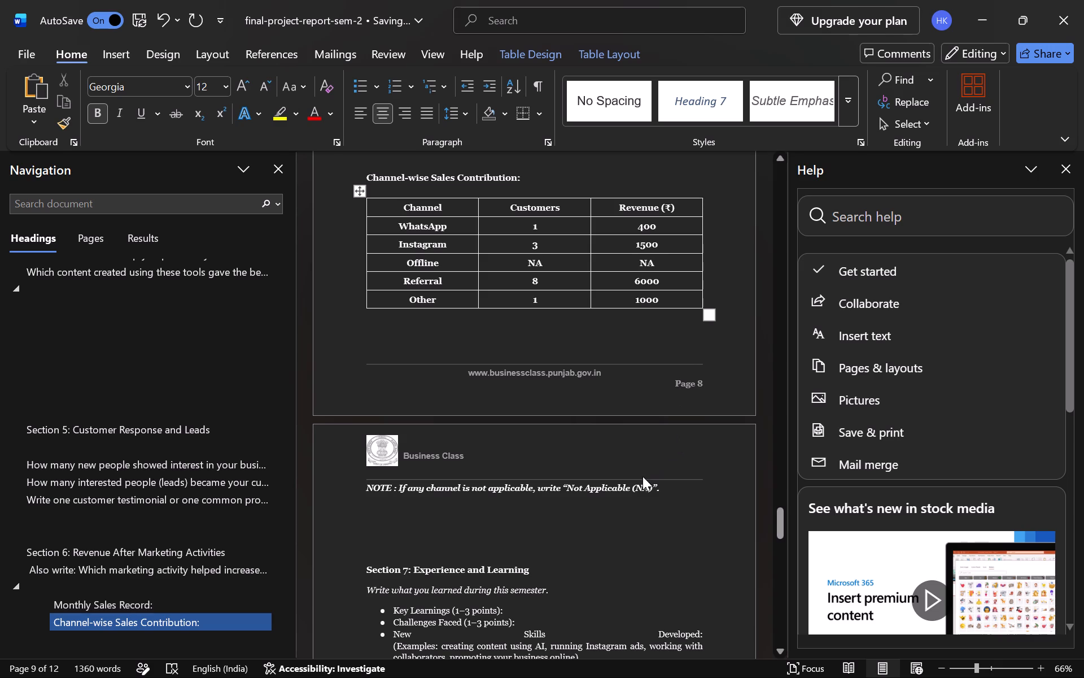
Delete the NOTE line about writing "Not Applicable (NA)" above the Section 7 heading.
{"action": "left_click", "coordinate": [665, 481]}
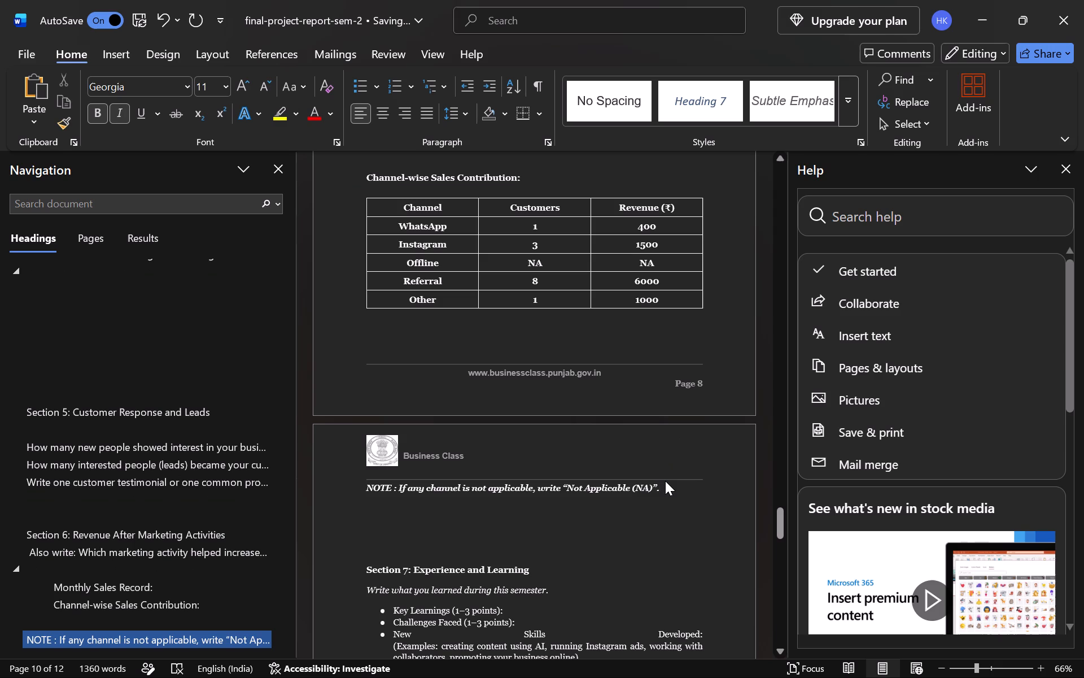
{"action": "key", "text": "shift+Left"}
{"action": "key", "text": "shift+Left"}
{"action": "key", "text": "shift+Left"}
{"action": "key", "text": "shift+Left"}
{"action": "key", "text": "shift+Left"}
{"action": "key", "text": "shift+Left"}
{"action": "key", "text": "shift+Left"}
{"action": "key", "text": "shift+Left"}
{"action": "key", "text": "shift+Left"}
{"action": "key", "text": "shift+Left"}
{"action": "key", "text": "shift+Left"}
{"action": "key", "text": "shift+Left"}
{"action": "key", "text": "shift+Left"}
{"action": "key", "text": "shift+Left"}
{"action": "key", "text": "shift+Left"}
{"action": "key", "text": "shift+Left"}
{"action": "key", "text": "shift+Left"}
{"action": "key", "text": "shift+Left"}
{"action": "key", "text": "shift+Left"}
{"action": "key", "text": "shift+Left"}
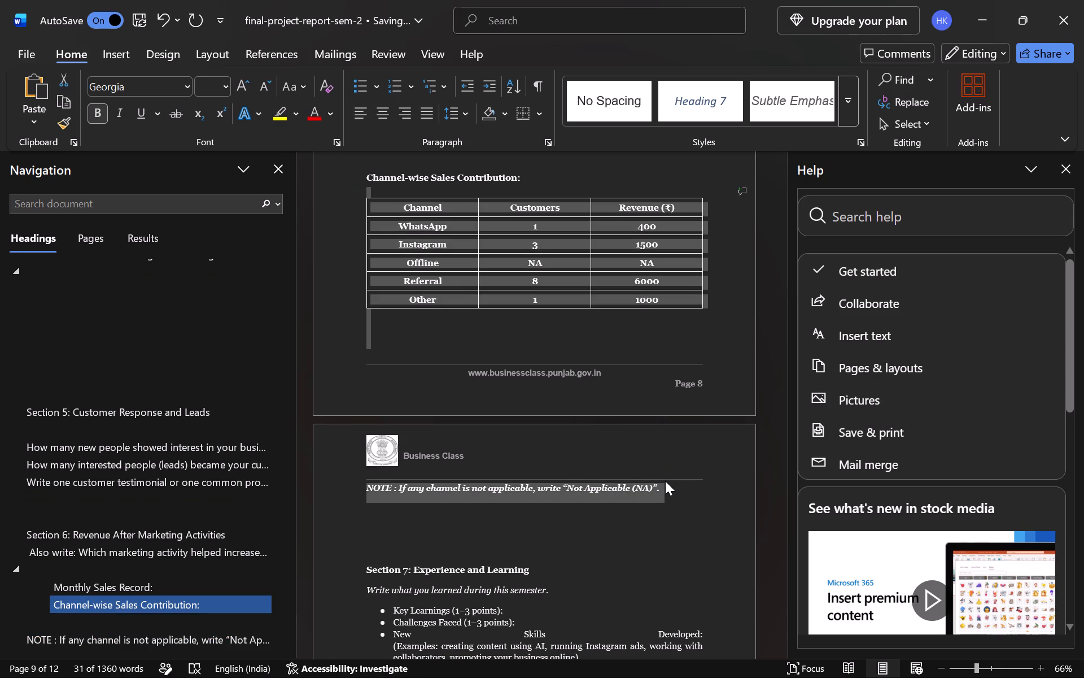
{"action": "key", "text": "shift+Right"}
{"action": "key", "text": "shift+Right"}
{"action": "key", "text": "shift+Right"}
{"action": "key", "text": "shift+Right"}
{"action": "key", "text": "shift+Right"}
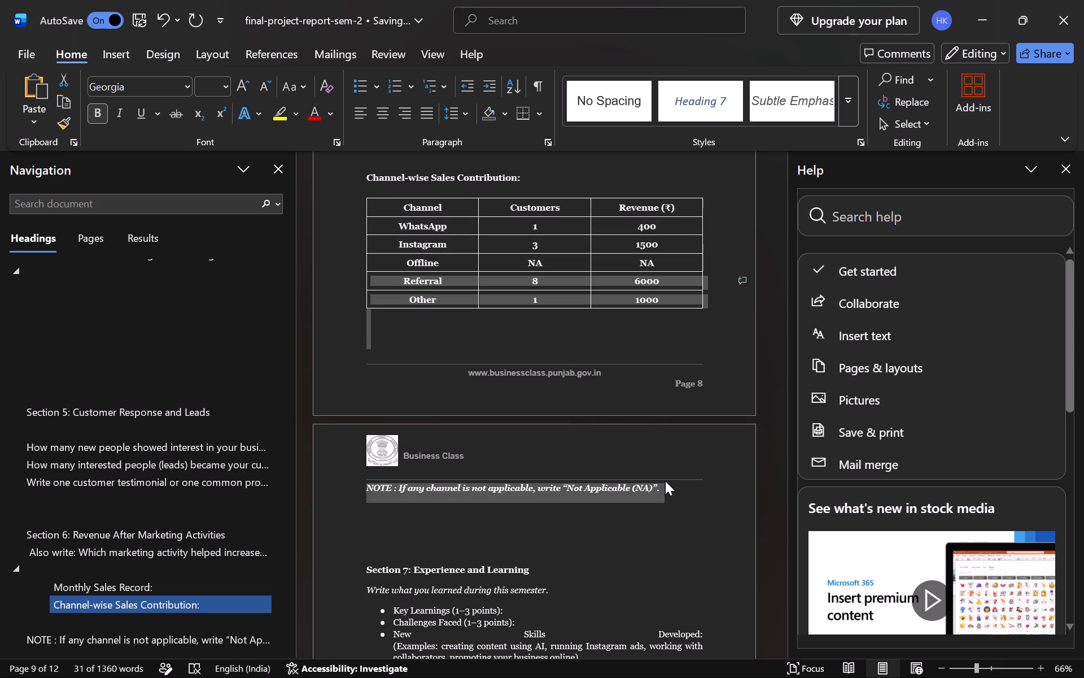
{"action": "key", "text": "shift+Right"}
{"action": "key", "text": "shift+Right"}
{"action": "key", "text": "shift+Right"}
{"action": "key", "text": "shift+Right"}
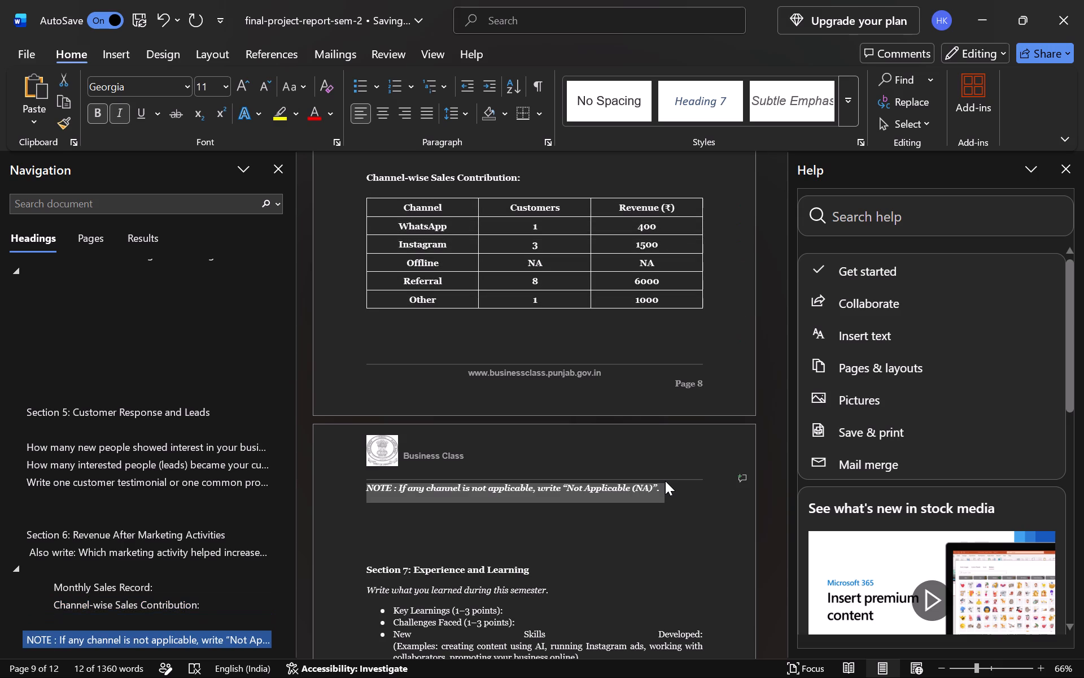
{"action": "key", "text": "Delete"}
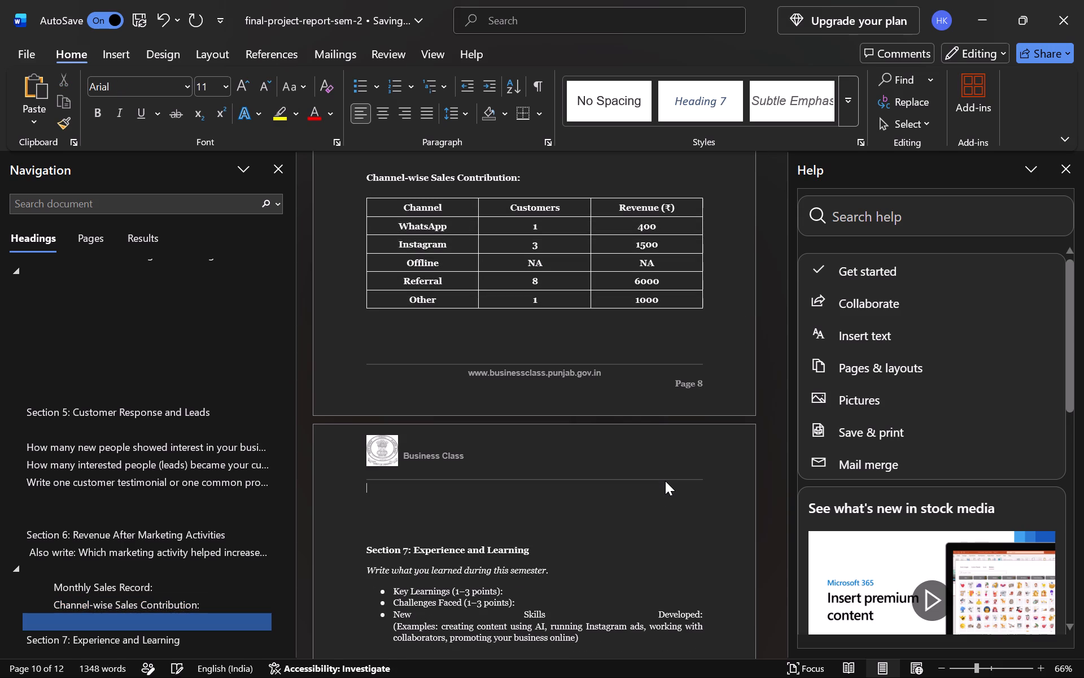
Remove the blank lines above the "Section 7: Experience and Learning" heading and centre the heading.
{"action": "left_click", "coordinate": [365, 547]}
{"action": "key", "text": "BackSpace"}
{"action": "key", "text": "BackSpace"}
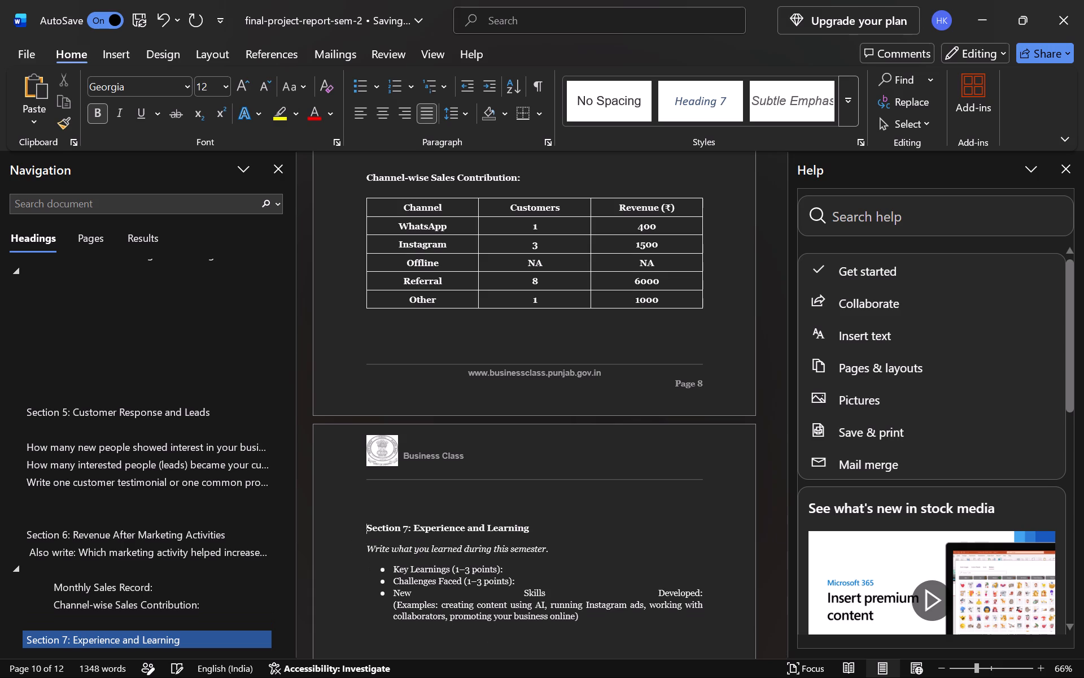
{"action": "key", "text": "BackSpace"}
{"action": "key", "text": "BackSpace"}
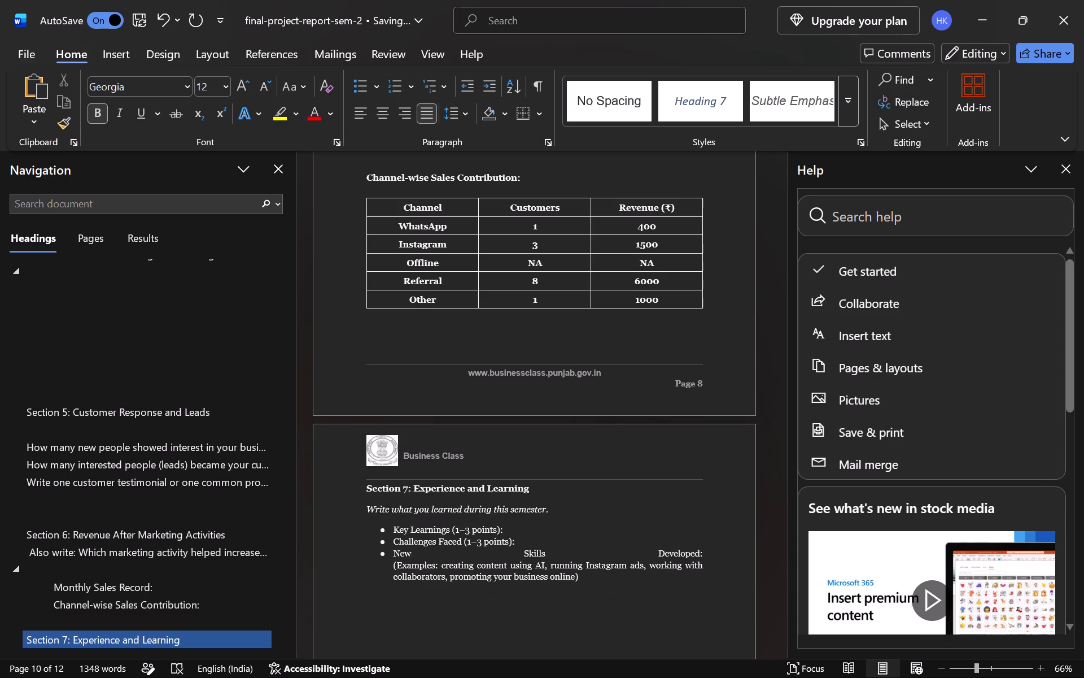
{"action": "left_click", "coordinate": [378, 114]}
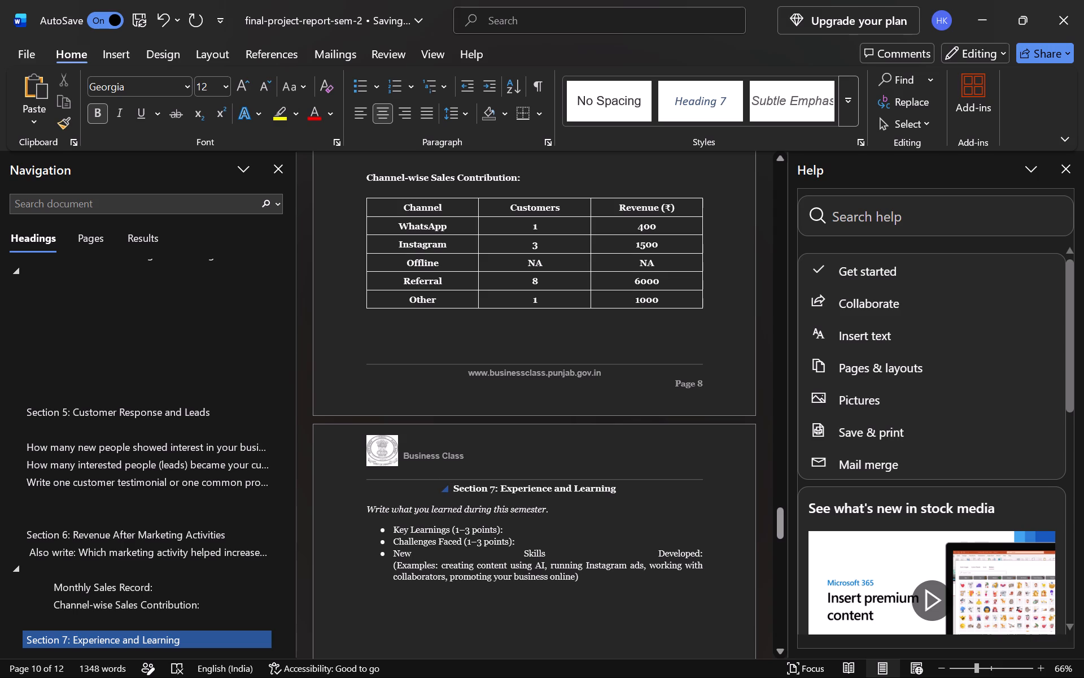
Delete the three bulleted prompts on learnings, challenges and new skills under the Section 7 instruction line.
{"action": "left_click", "coordinate": [377, 533]}
{"action": "left_click_drag", "start_coordinate": [377, 533], "coordinate": [497, 627]}
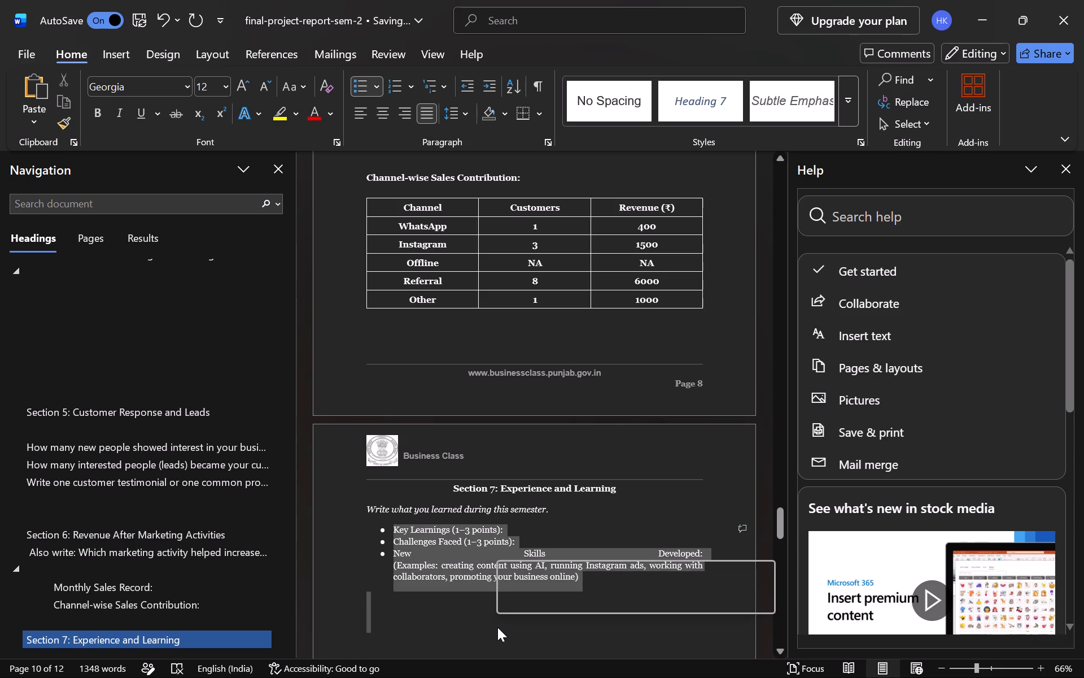
{"action": "key", "text": "Delete"}
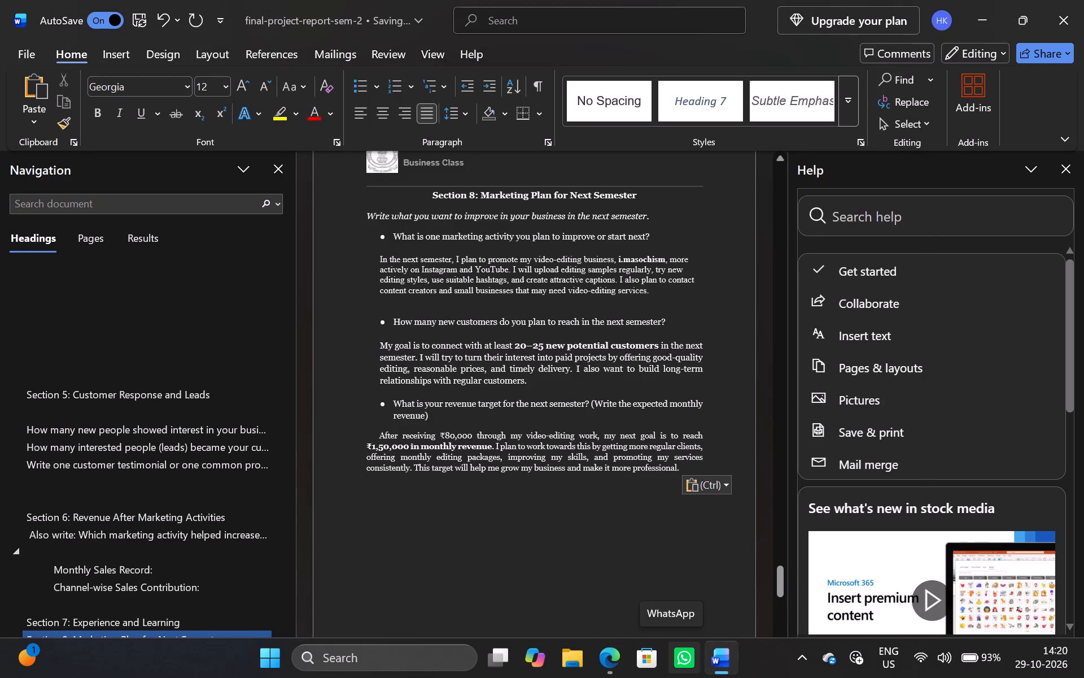
In the pasted revenue answer, set the amount received to ₹50,000 and the monthly revenue goal to ₹80,000.
{"action": "left_click", "coordinate": [452, 429]}
{"action": "left_click", "coordinate": [452, 434]}
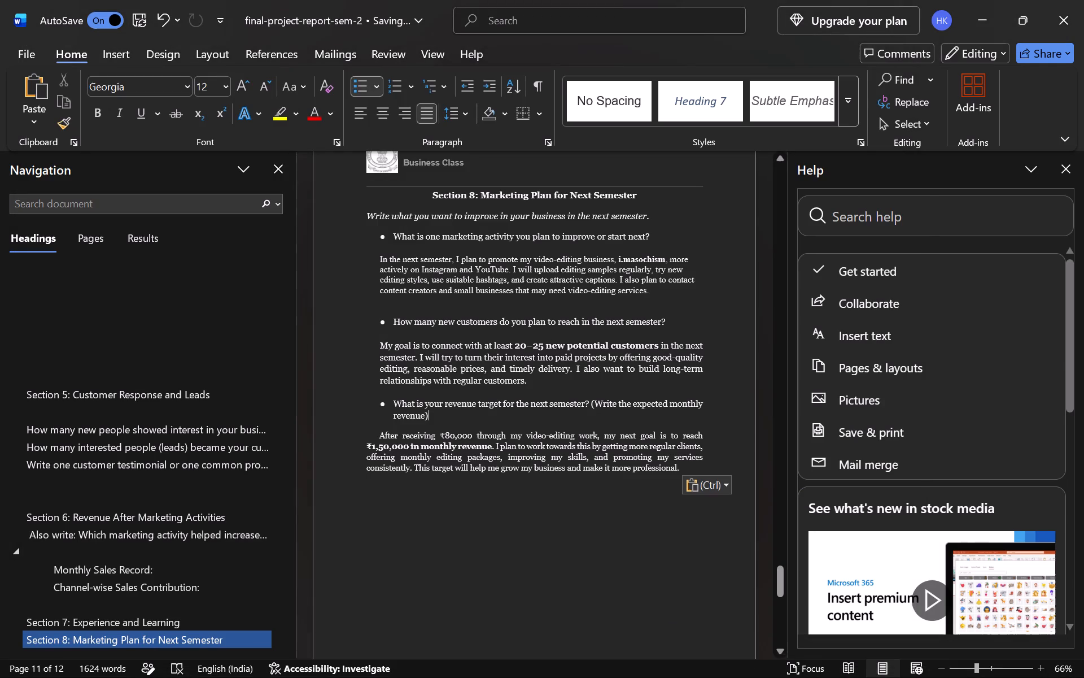
{"action": "key", "text": "BackSpace"}
{"action": "key", "text": "5"}
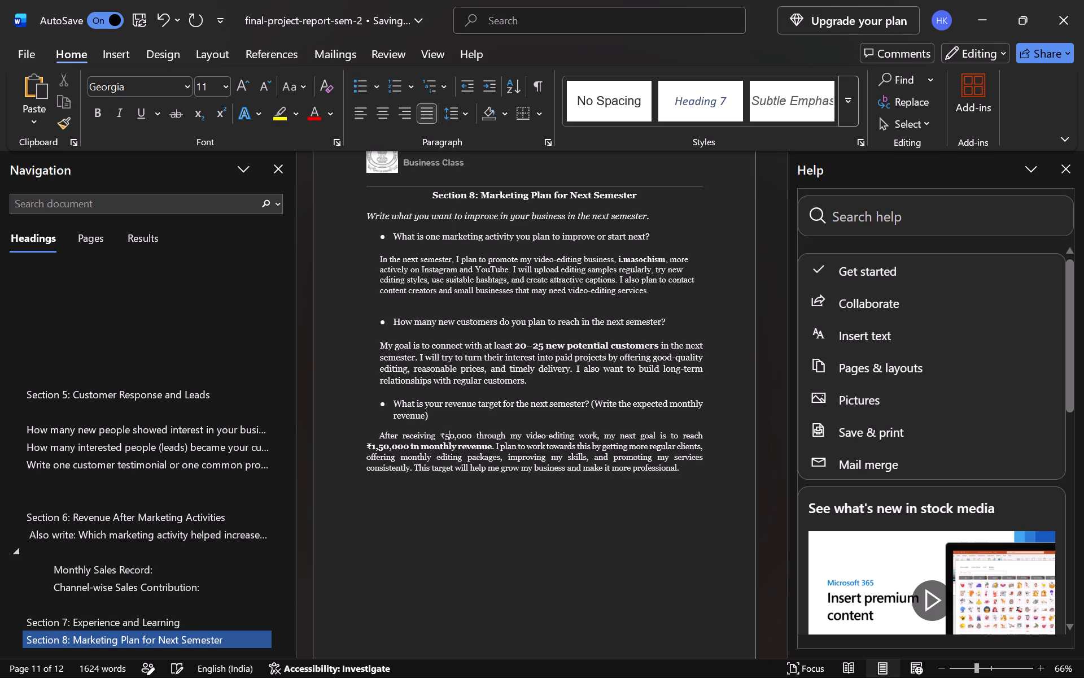
{"action": "left_click", "coordinate": [383, 444]}
{"action": "key", "text": "BackSpace"}
{"action": "key", "text": "BackSpace"}
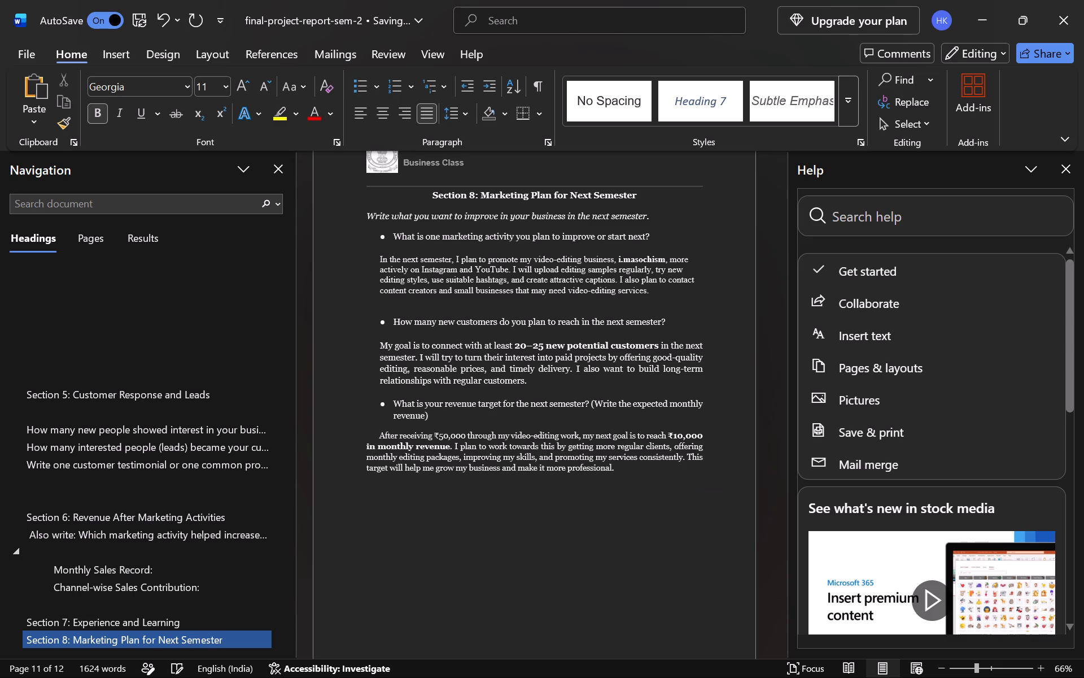
{"action": "key", "text": "BackSpace"}
{"action": "key", "text": "8"}
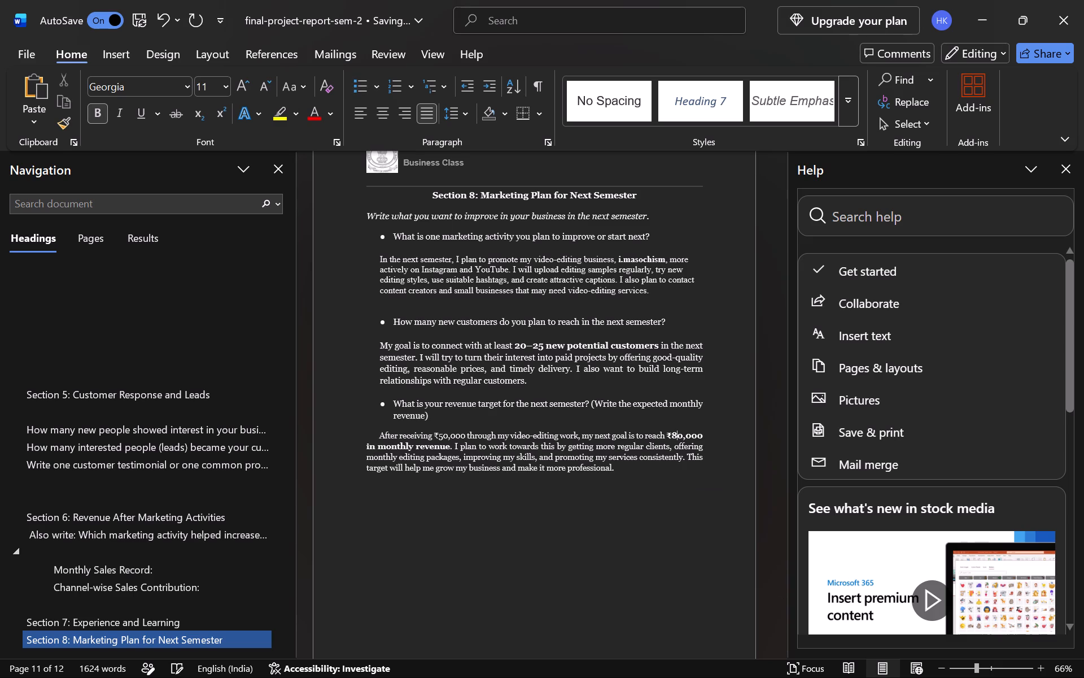
Justify all the Section 8 questions and answers, from the marketing activity question through the revenue target answer.
{"action": "left_click", "coordinate": [384, 238]}
{"action": "left_click", "coordinate": [388, 238]}
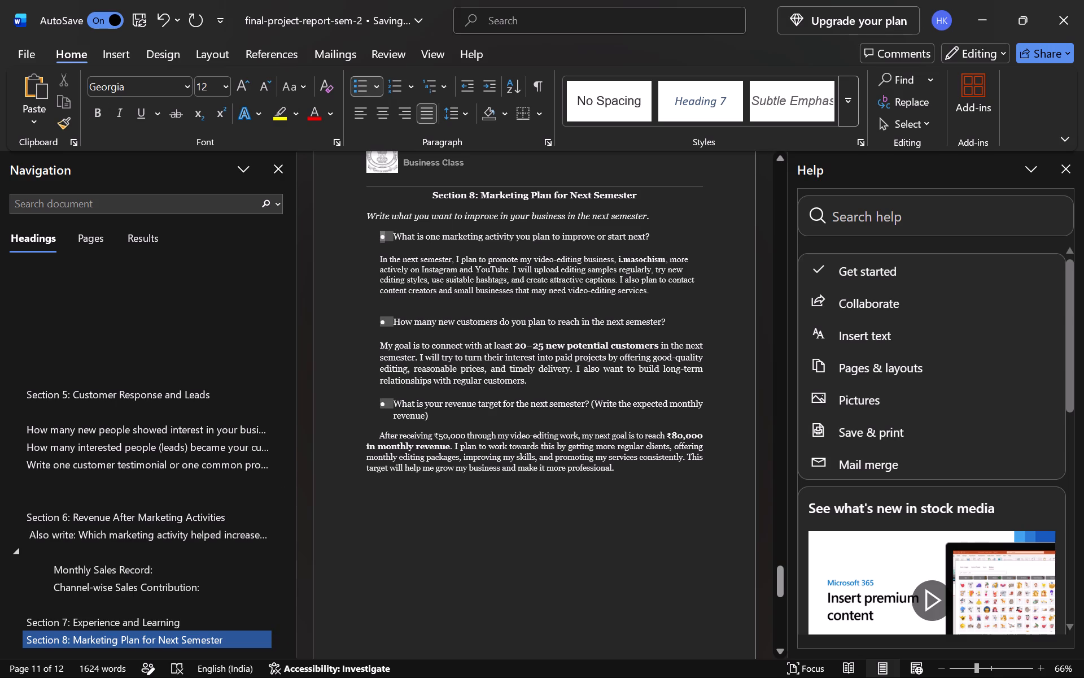
{"action": "left_click_drag", "start_coordinate": [388, 238], "coordinate": [465, 341]}
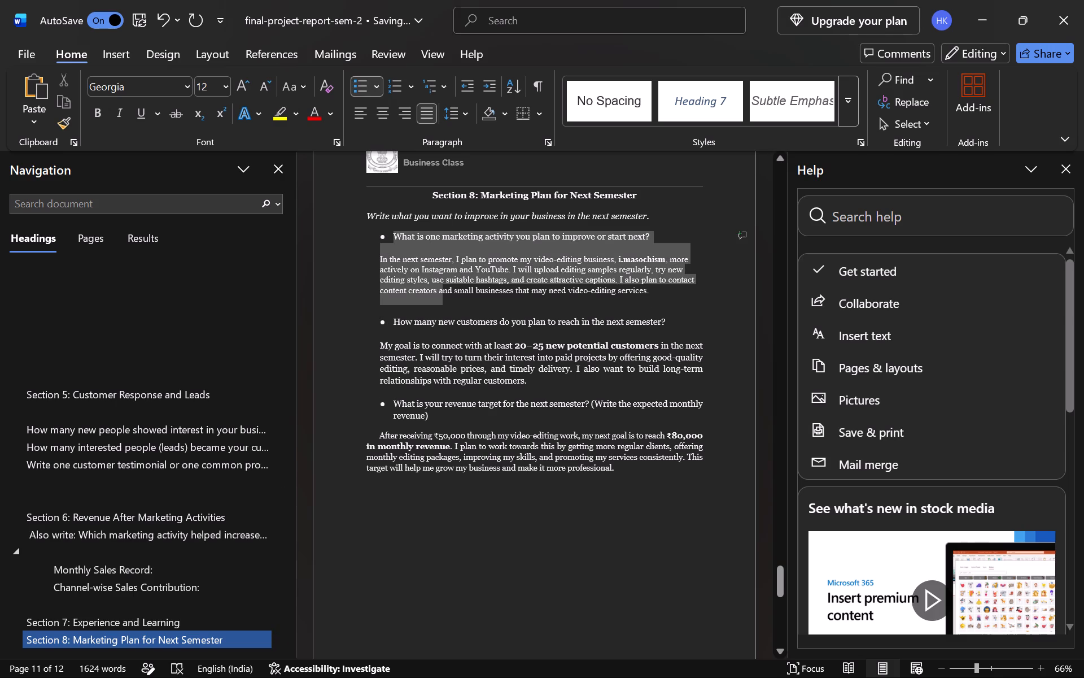
{"action": "left_click_drag", "start_coordinate": [465, 341], "coordinate": [614, 475]}
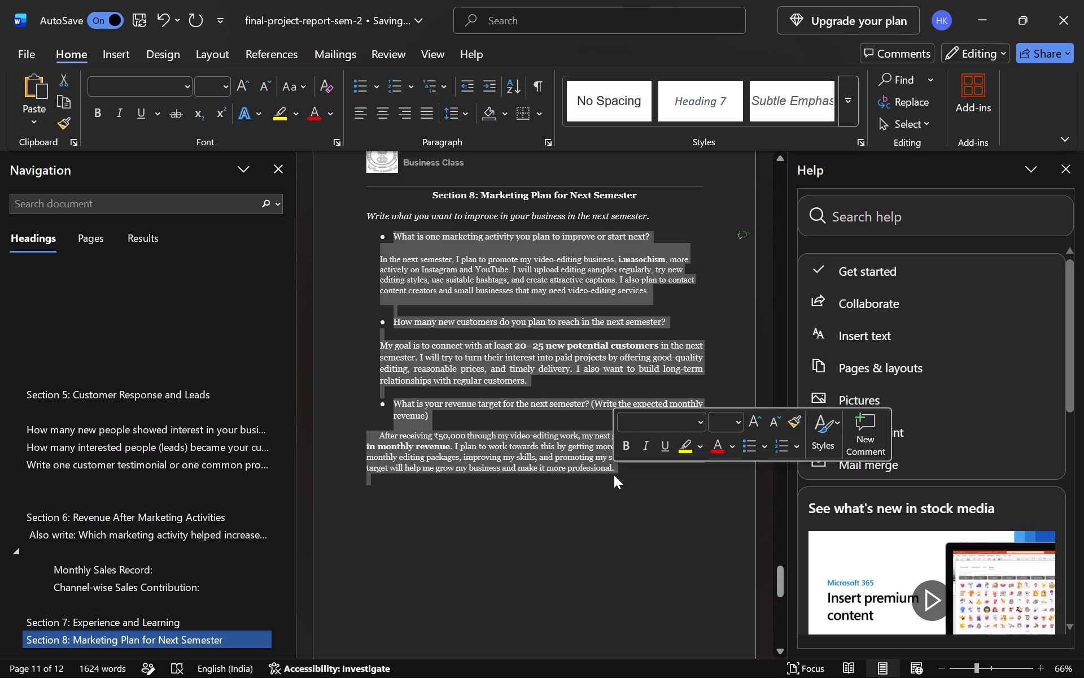
{"action": "left_click", "coordinate": [426, 110]}
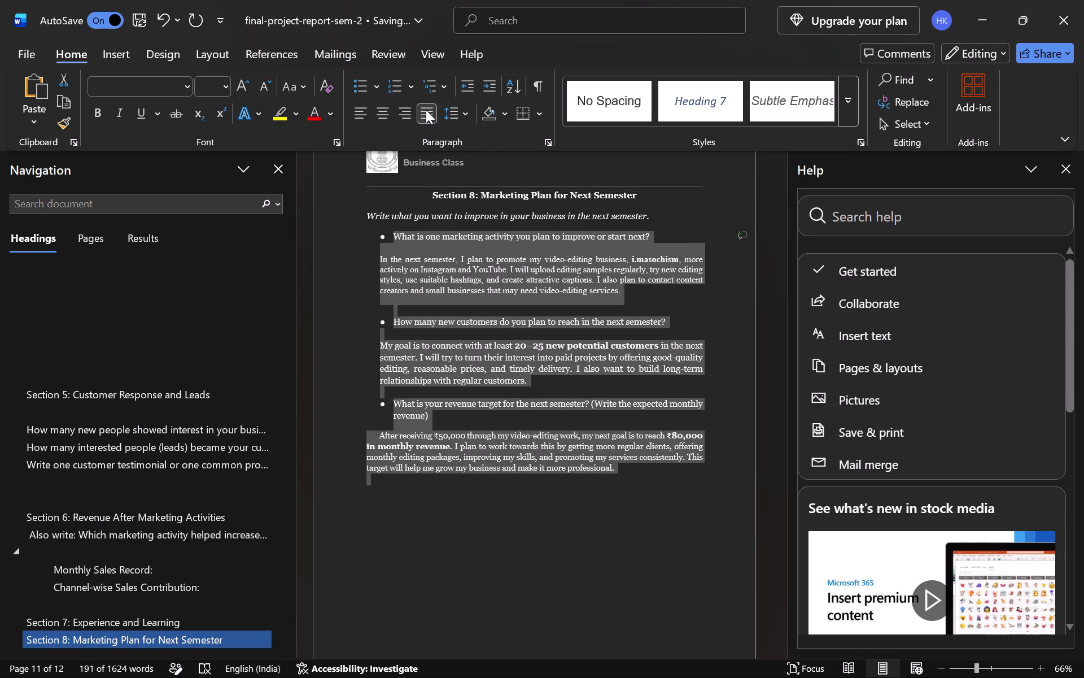
{"action": "left_click", "coordinate": [530, 519]}
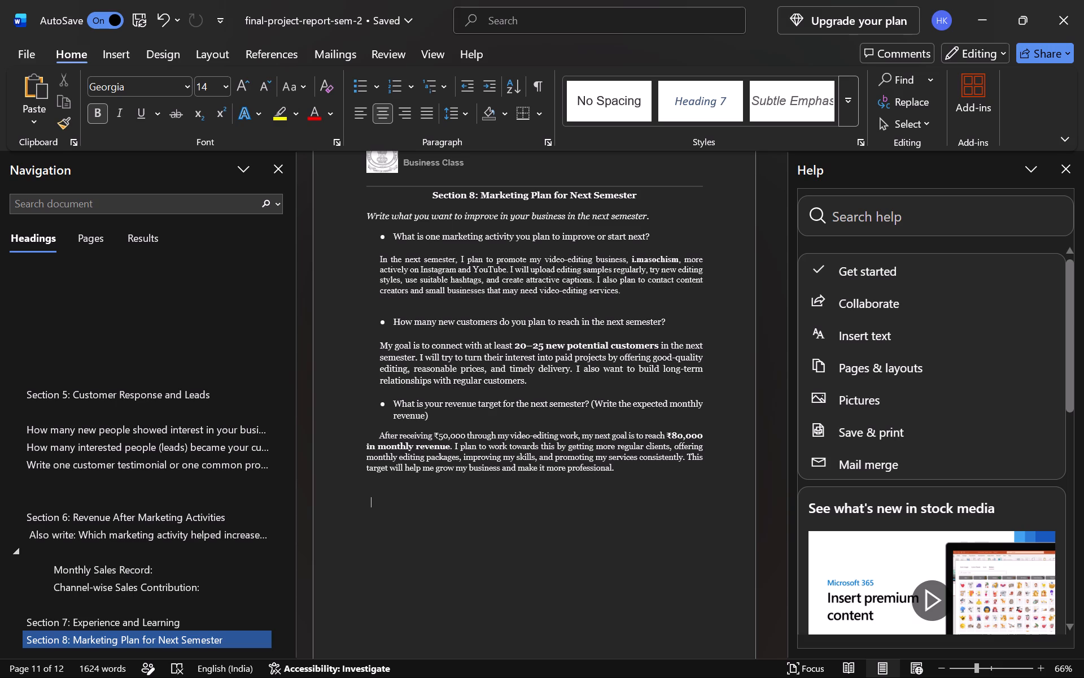
Replace the dotted name blank at the start of the Declaration with a bold "I," and the student's first name in regular weight.
{"action": "scroll", "coordinate": [517, 510], "scroll_direction": "down", "scroll_amount": 1}
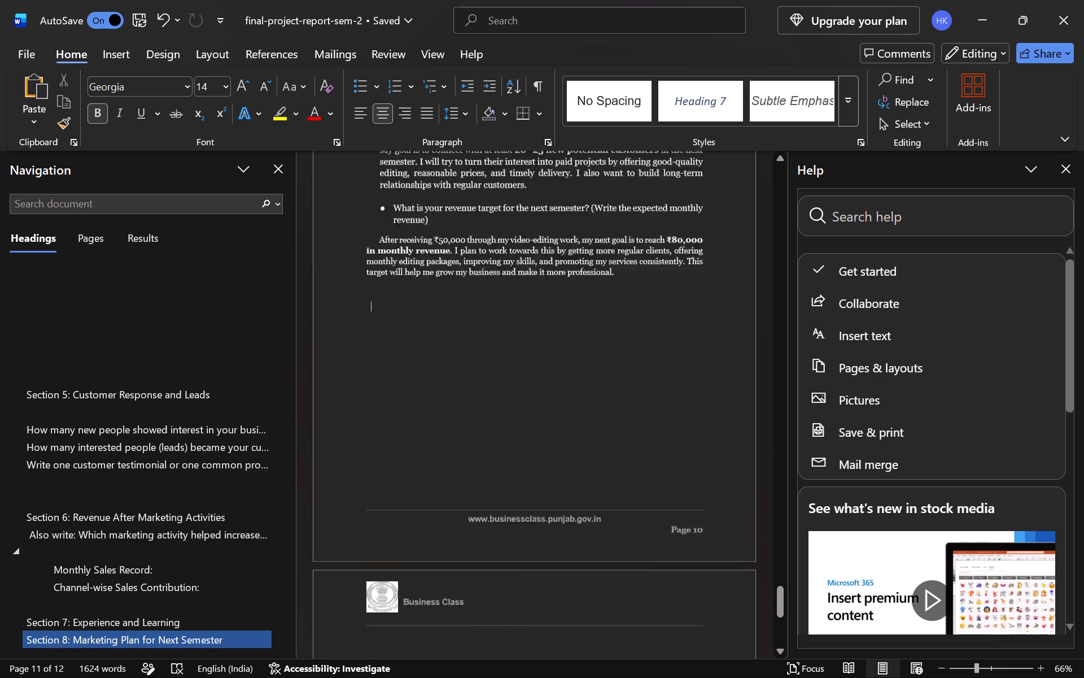
{"action": "scroll", "coordinate": [517, 510], "scroll_direction": "down", "scroll_amount": 2}
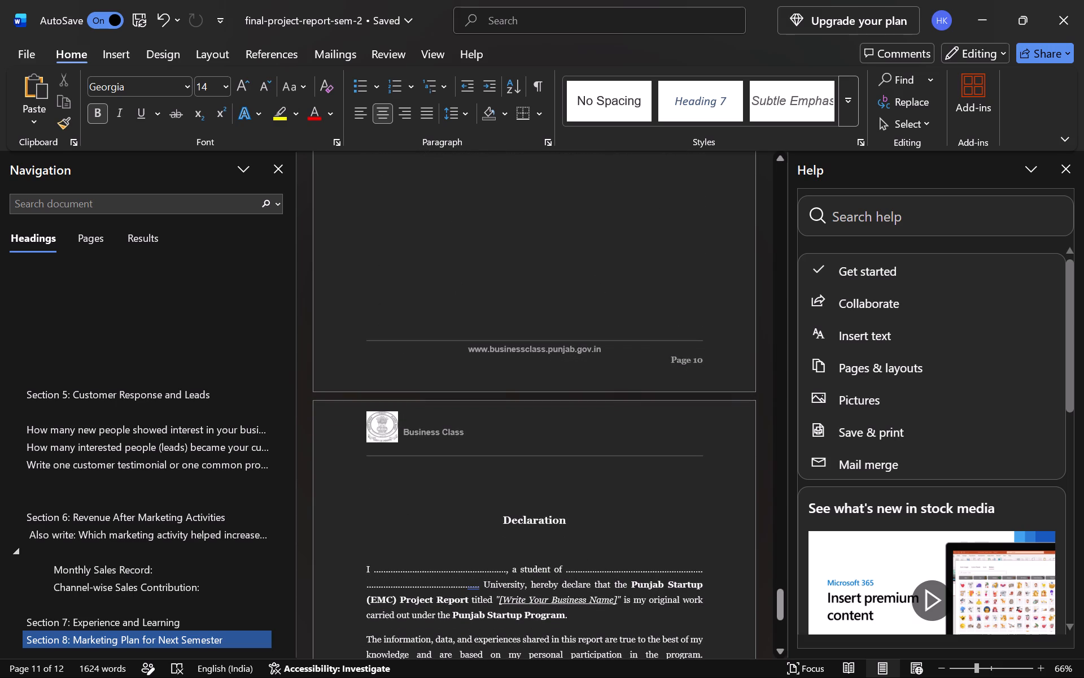
{"action": "left_click", "coordinate": [506, 571]}
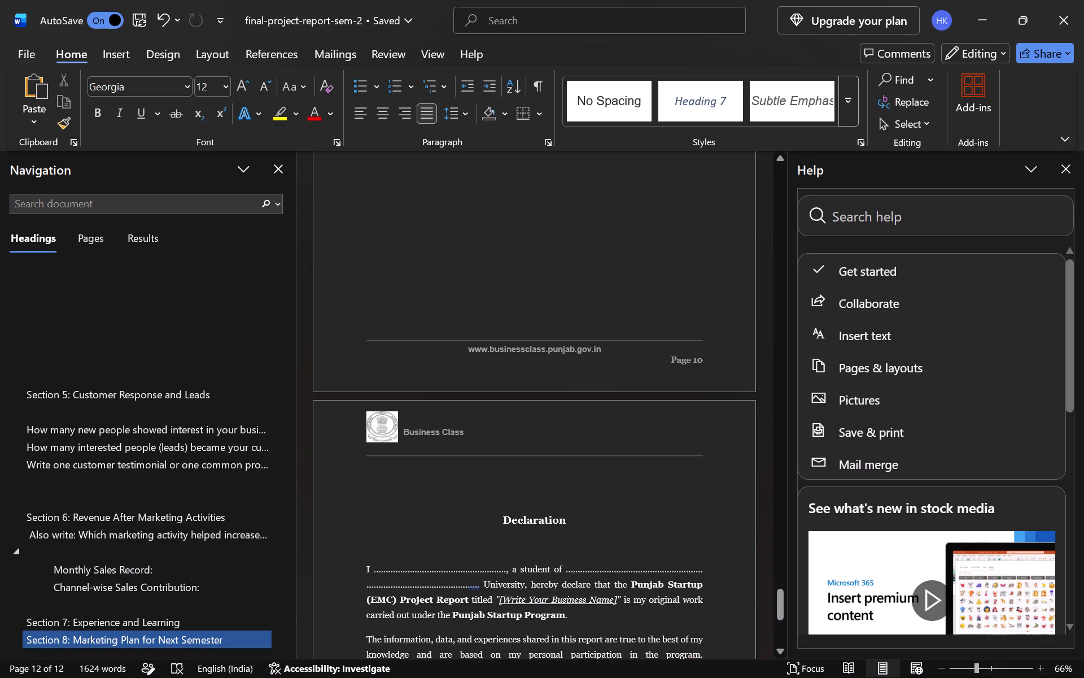
{"action": "key", "text": "BackSpace"}
{"action": "key", "text": "BackSpace"}
{"action": "key", "text": "BackSpace"}
{"action": "key", "text": "BackSpace"}
{"action": "key", "text": "BackSpace"}
{"action": "key", "text": "BackSpace"}
{"action": "key", "text": "BackSpace"}
{"action": "key", "text": "BackSpace"}
{"action": "key", "text": "BackSpace"}
{"action": "key", "text": "BackSpace"}
{"action": "key", "text": "BackSpace"}
{"action": "key", "text": "BackSpace"}
{"action": "key", "text": "BackSpace"}
{"action": "key", "text": "BackSpace"}
{"action": "key", "text": "BackSpace"}
{"action": "key", "text": "BackSpace"}
{"action": "key", "text": "BackSpace"}
{"action": "key", "text": "BackSpace"}
{"action": "key", "text": "BackSpace"}
{"action": "key", "text": "BackSpace"}
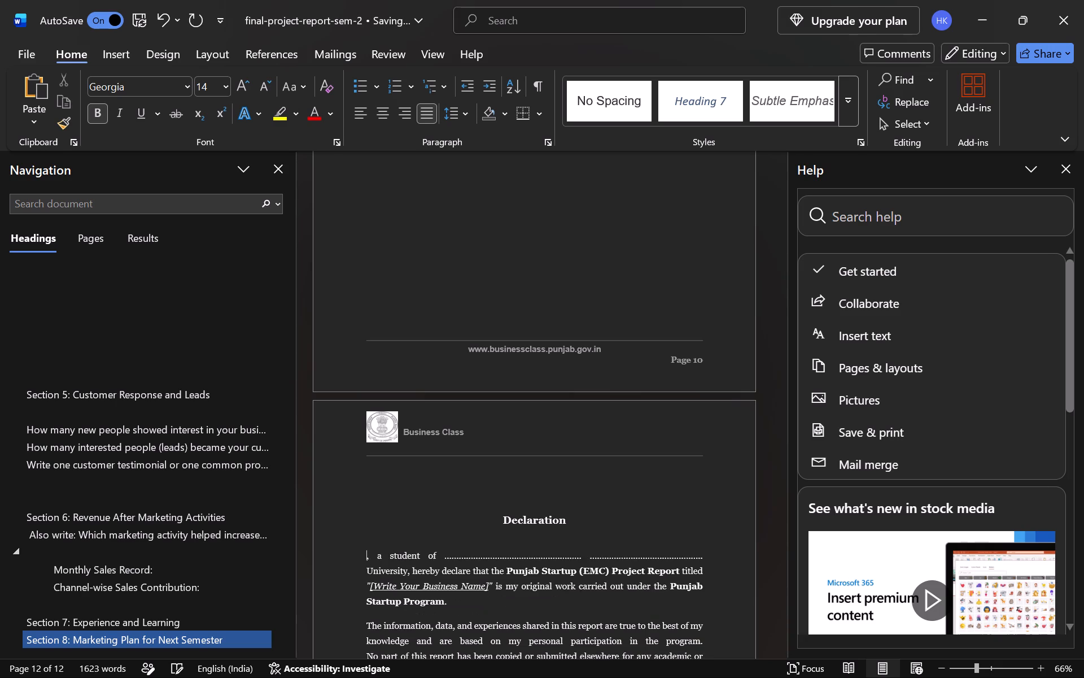
{"action": "type", "text": "I"}
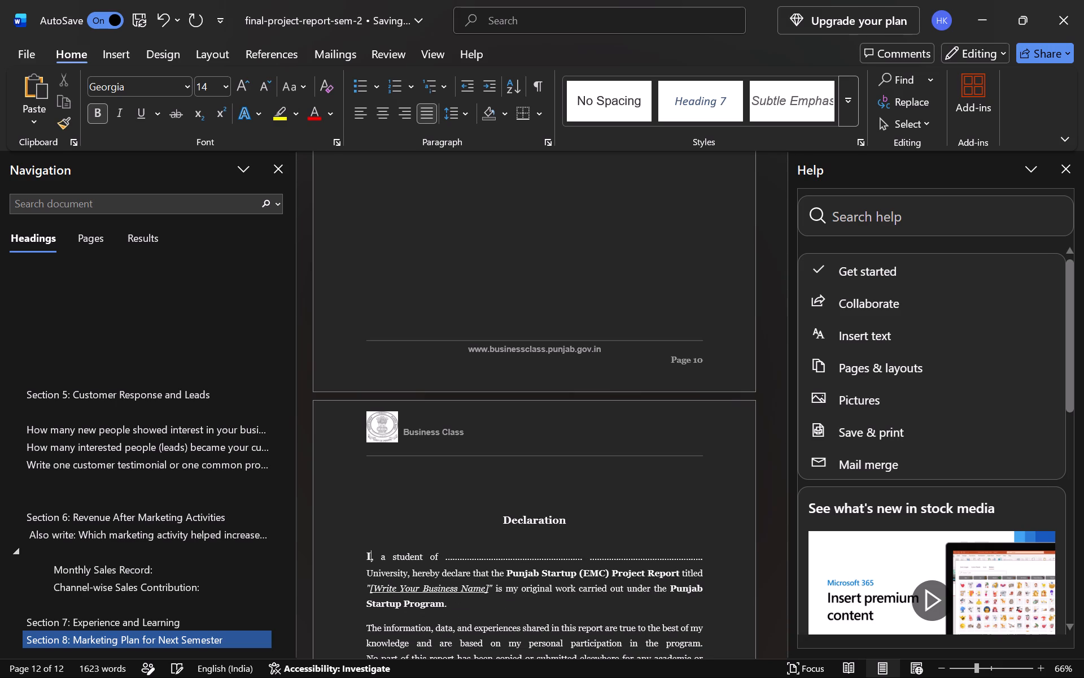
{"action": "key", "text": "space"}
{"action": "key", "text": "comma"}
{"action": "key", "text": "BackSpace"}
{"action": "key", "text": "BackSpace"}
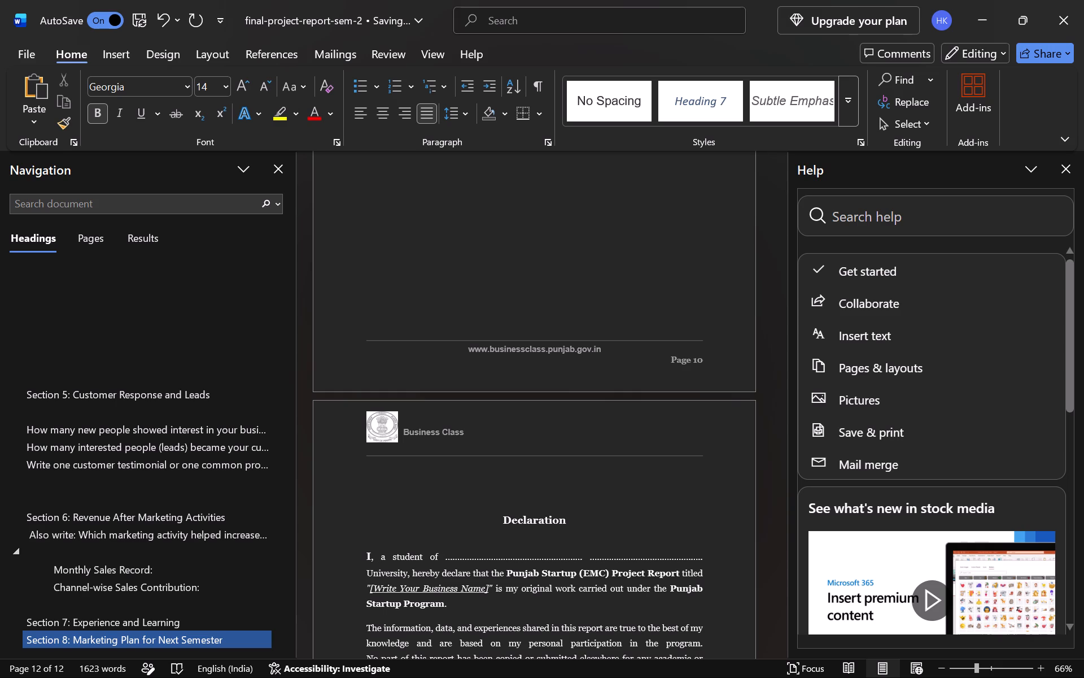
{"action": "key", "text": "comma"}
{"action": "key", "text": "space"}
{"action": "key", "text": "ctrl+b"}
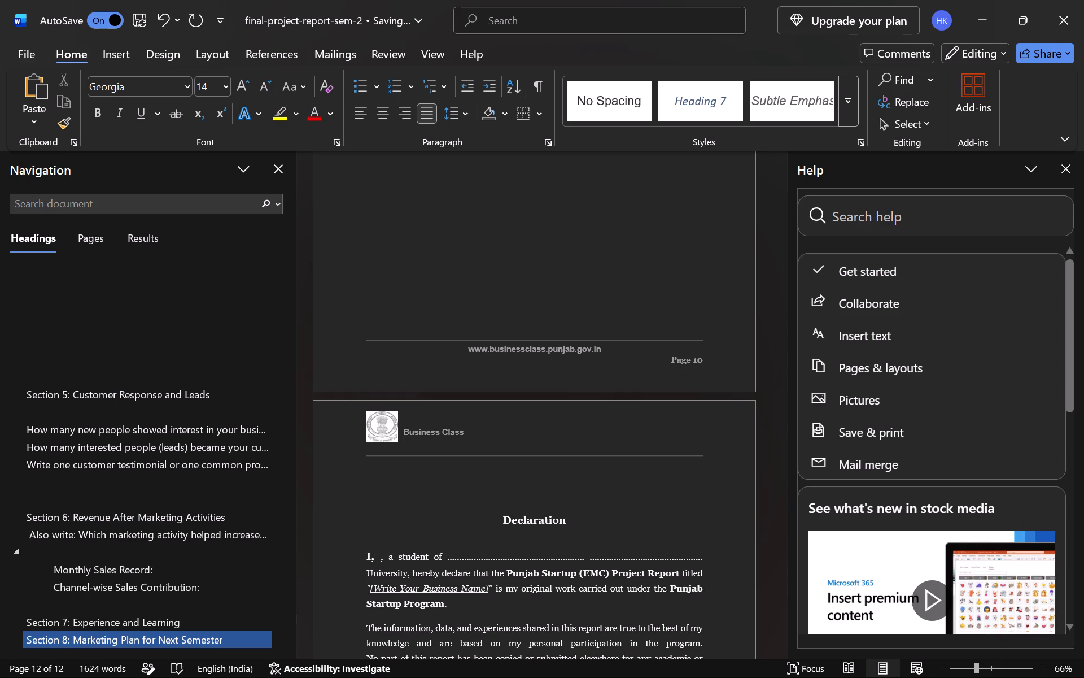
{"action": "key", "text": "shift+h"}
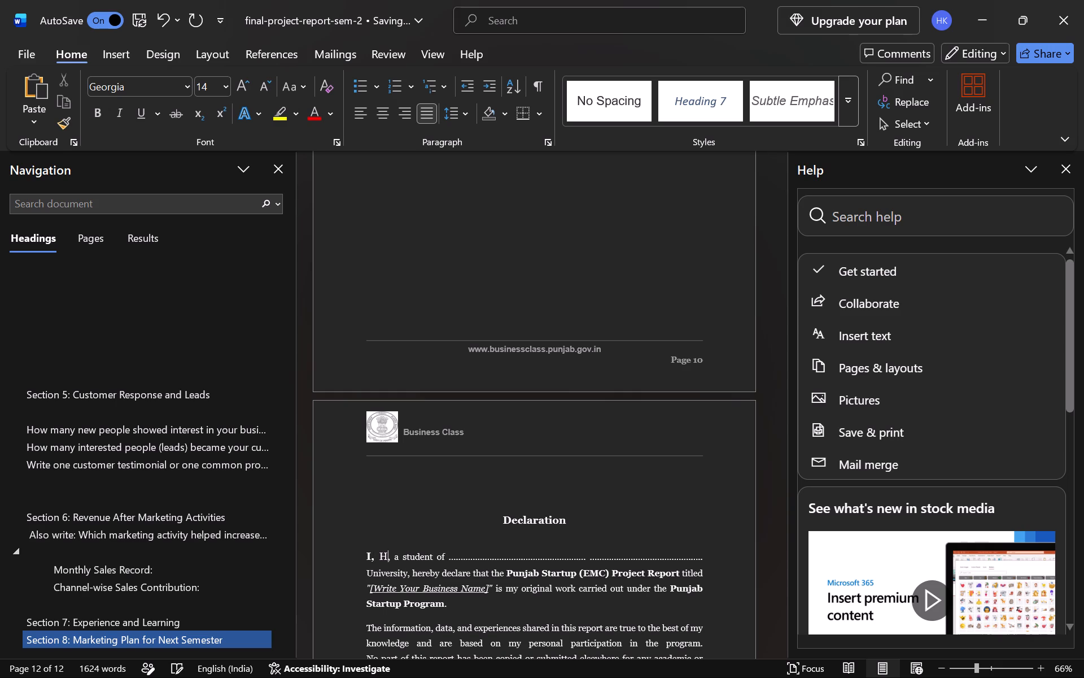
{"action": "type", "text": "imanshu"}
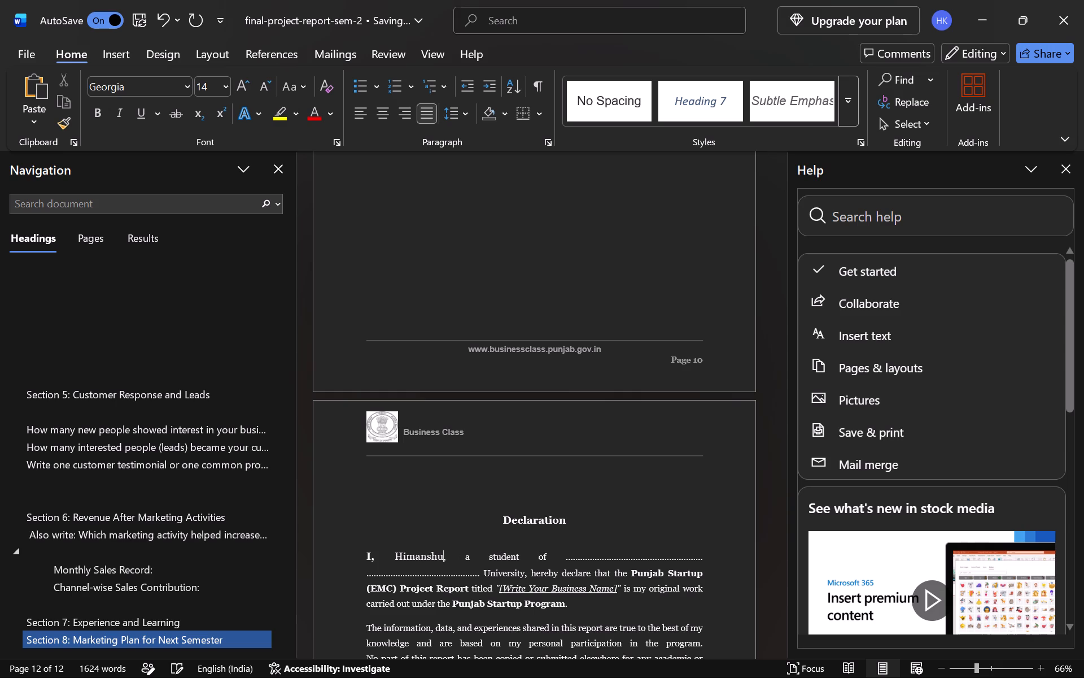
{"action": "key", "text": "space"}
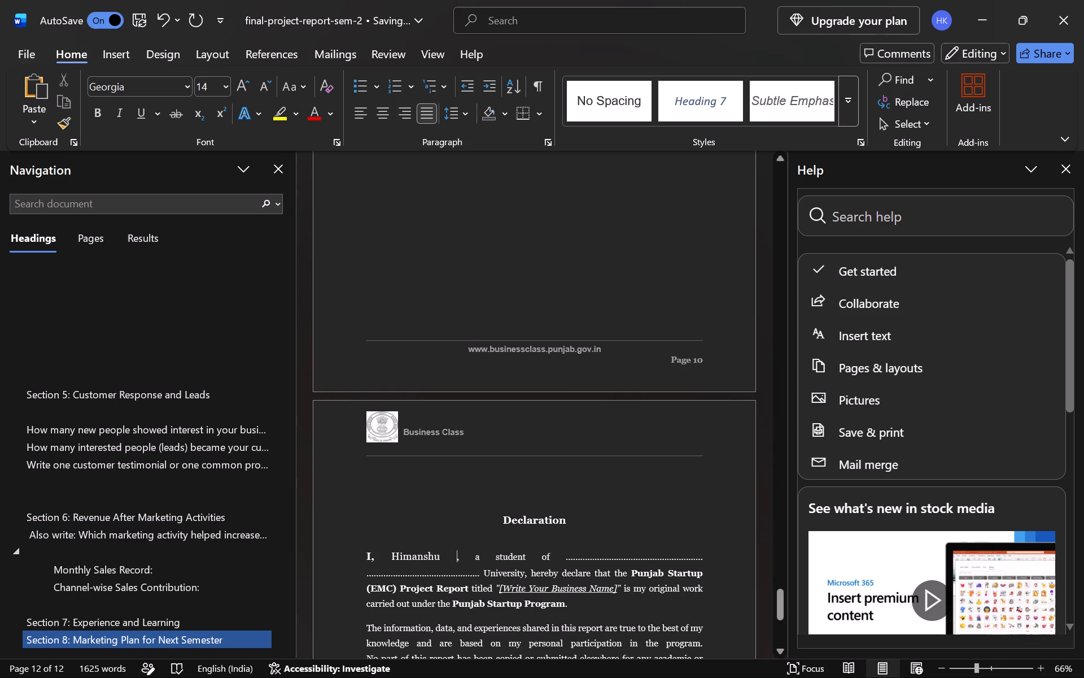
Replace the dotted blank before "University" in the Declaration with "CT Group of Institutions" in bold.
{"action": "left_click", "coordinate": [482, 572]}
{"action": "key", "text": "BackSpace"}
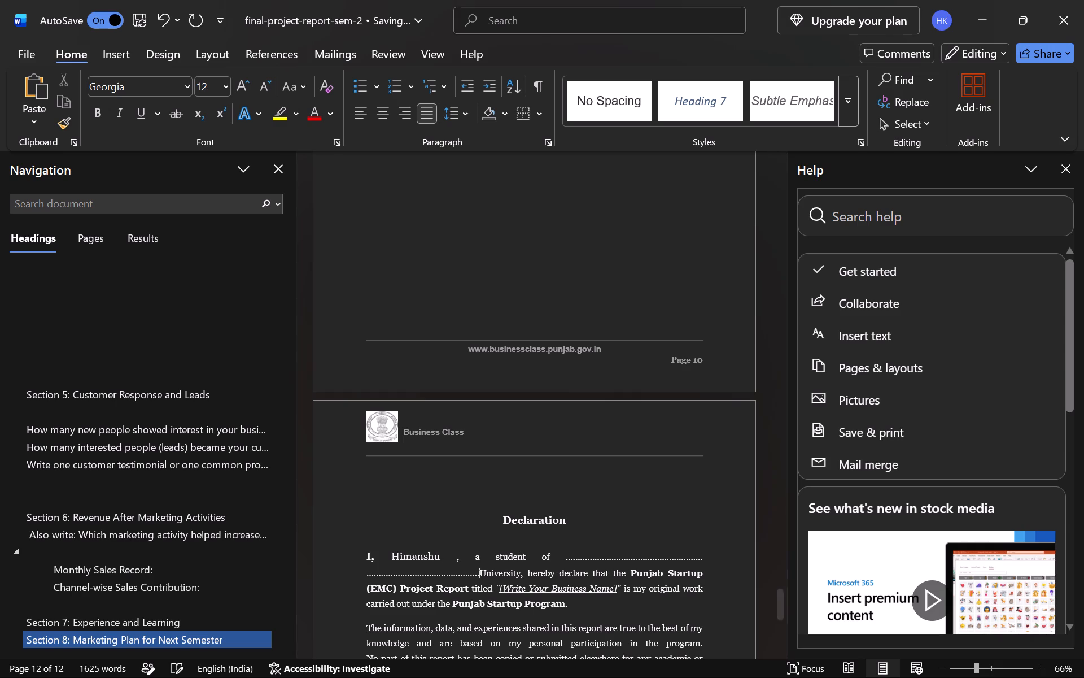
{"action": "key", "text": "BackSpace"}
{"action": "key", "text": "BackSpace"}
{"action": "key", "text": "BackSpace"}
{"action": "key", "text": "BackSpace"}
{"action": "key", "text": "BackSpace"}
{"action": "key", "text": "BackSpace"}
{"action": "key", "text": "BackSpace"}
{"action": "key", "text": "BackSpace"}
{"action": "key", "text": "BackSpace"}
{"action": "key", "text": "BackSpace"}
{"action": "key", "text": "BackSpace"}
{"action": "key", "text": "BackSpace"}
{"action": "key", "text": "BackSpace"}
{"action": "key", "text": "BackSpace"}
{"action": "key", "text": "BackSpace"}
{"action": "key", "text": "BackSpace"}
{"action": "key", "text": "BackSpace"}
{"action": "key", "text": "BackSpace"}
{"action": "key", "text": "BackSpace"}
{"action": "key", "text": "BackSpace"}
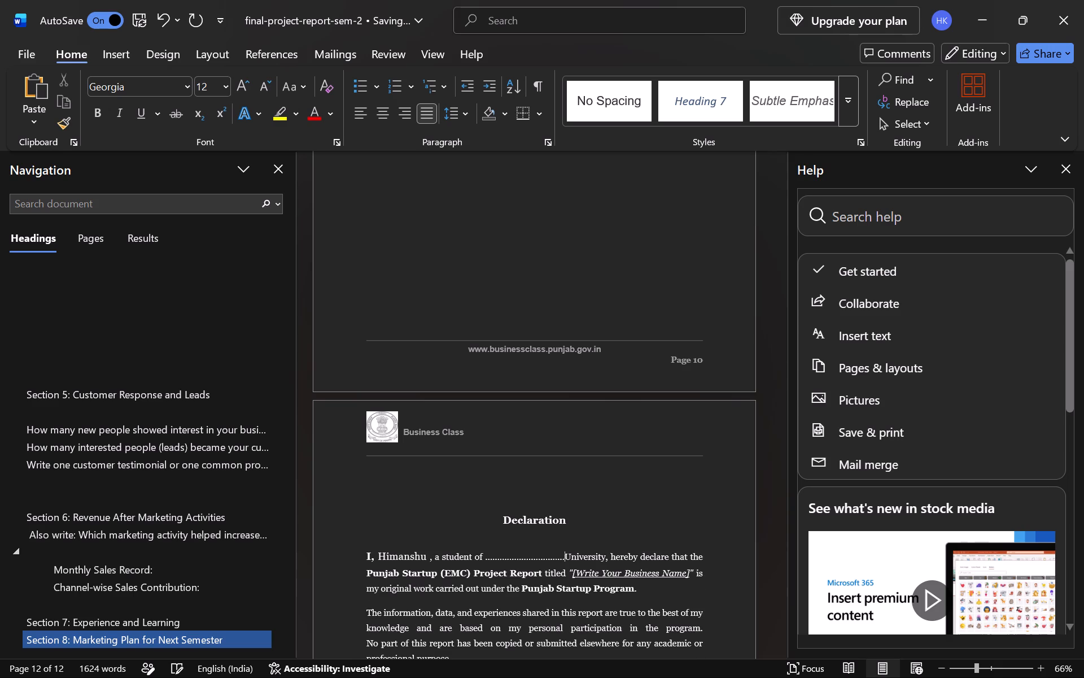
{"action": "key", "text": "BackSpace"}
{"action": "key", "text": "BackSpace"}
{"action": "key", "text": "BackSpace"}
{"action": "key", "text": "BackSpace"}
{"action": "key", "text": "BackSpace"}
{"action": "key", "text": "BackSpace"}
{"action": "key", "text": "BackSpace"}
{"action": "key", "text": "BackSpace"}
{"action": "key", "text": "BackSpace"}
{"action": "key", "text": "BackSpace"}
{"action": "key", "text": "BackSpace"}
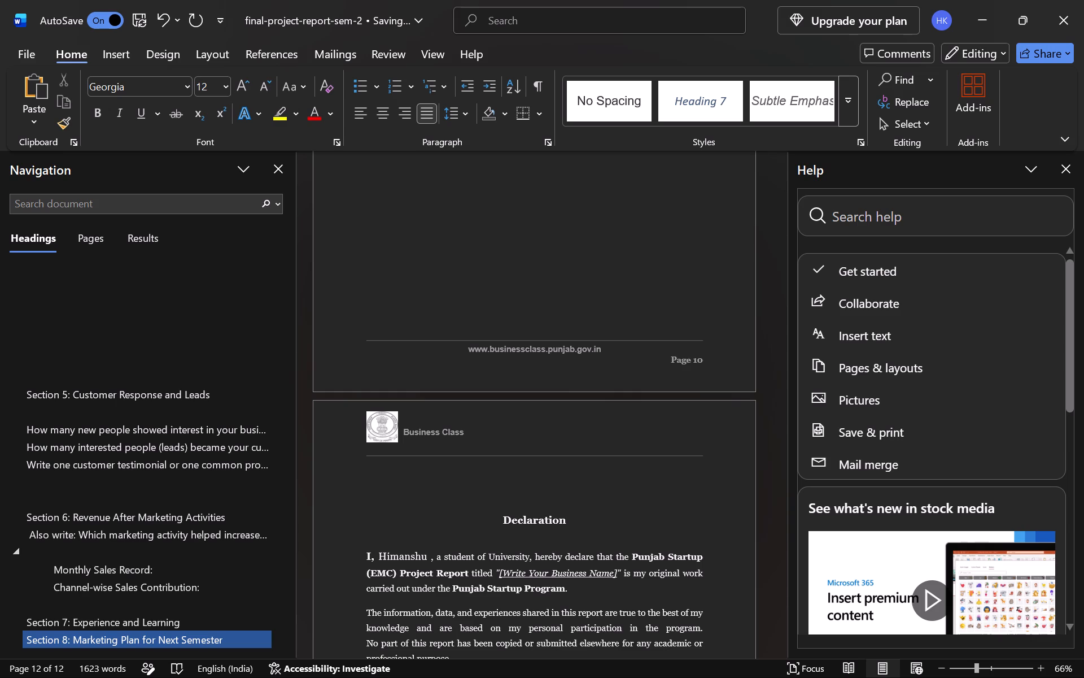
{"action": "key", "text": "ctrl+b"}
{"action": "type", "text": "CT"}
{"action": "key", "text": "space"}
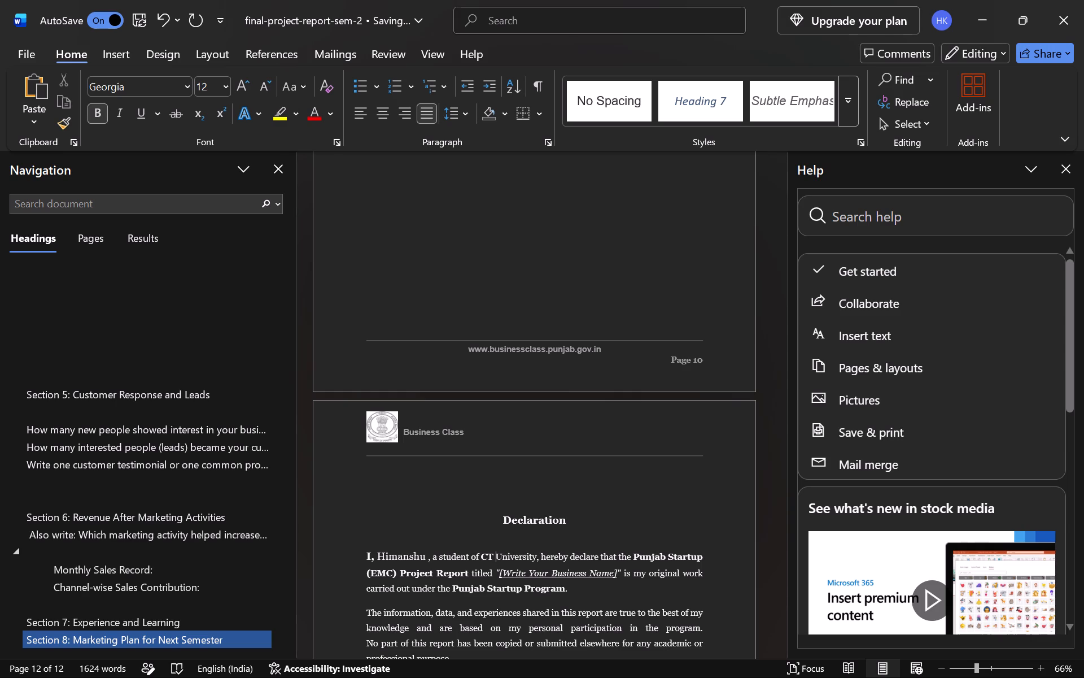
{"action": "type", "text": "Gr"}
{"action": "type", "text": "oup"}
{"action": "key", "text": "space"}
{"action": "type", "text": "of"}
{"action": "key", "text": "space"}
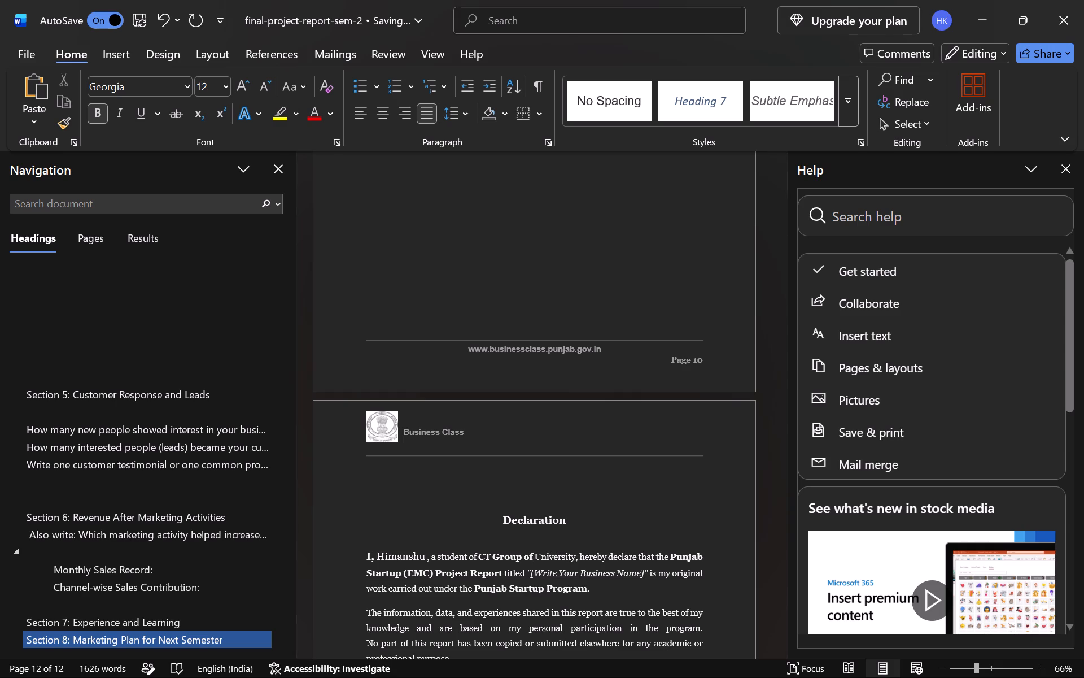
{"action": "type", "text": "IN"}
{"action": "key", "text": "BackSpace"}
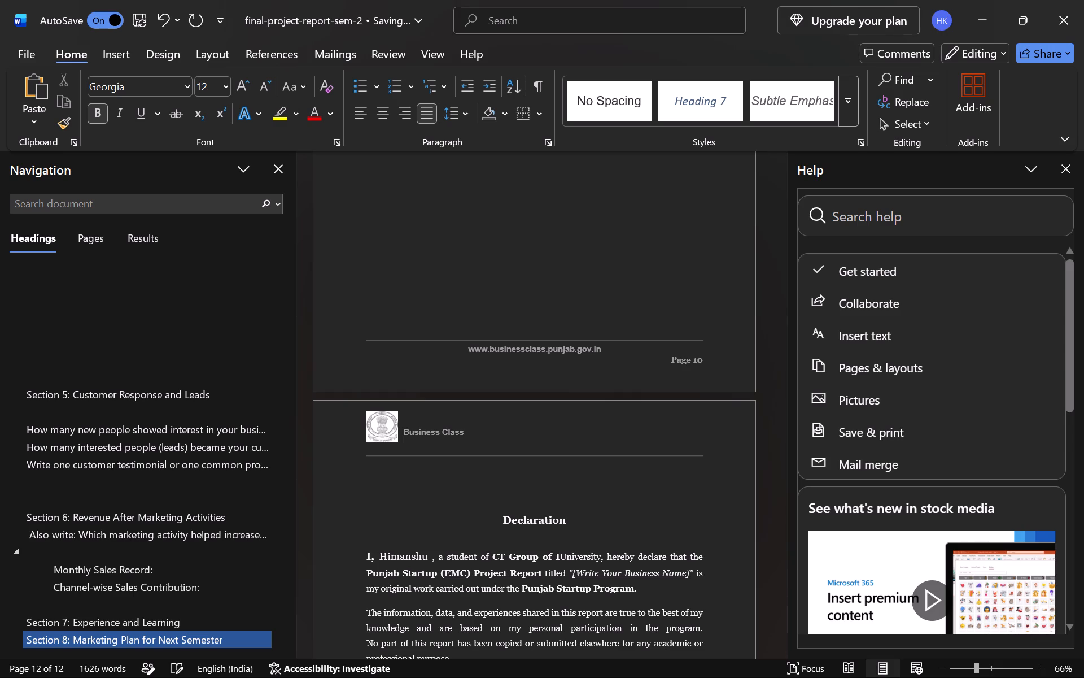
{"action": "type", "text": "nstitutions"}
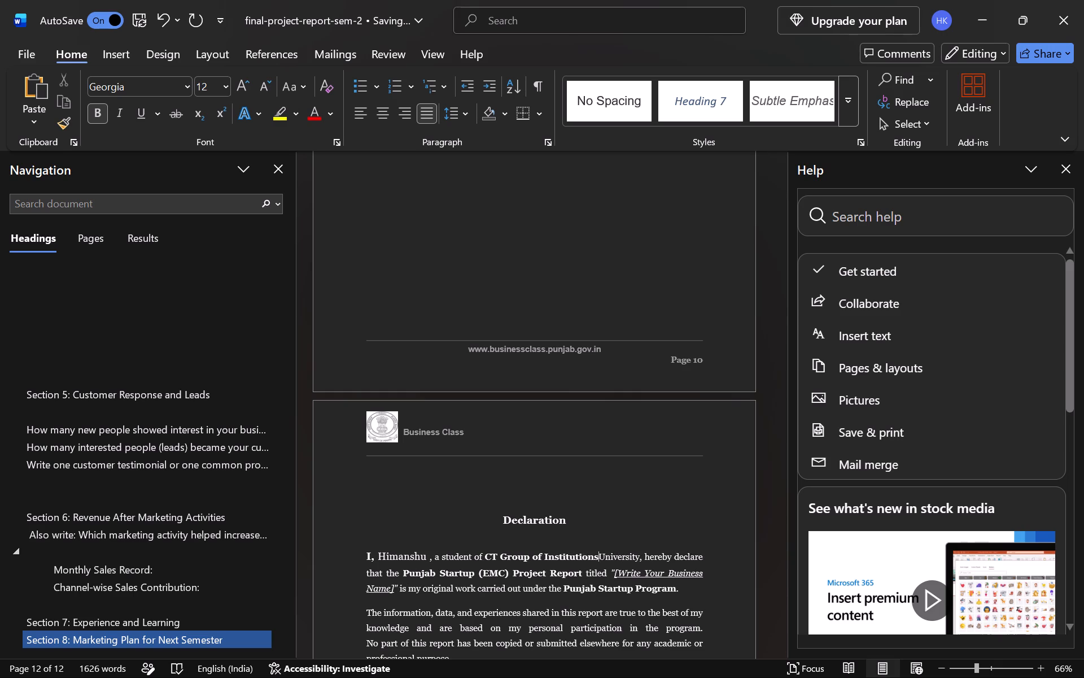
Extend the bold institution text before "University" with ", affiliated with I.K. Gujaral Punjab Technical".
{"action": "type", "text": ","}
{"action": "key", "text": "space"}
{"action": "key", "text": "a"}
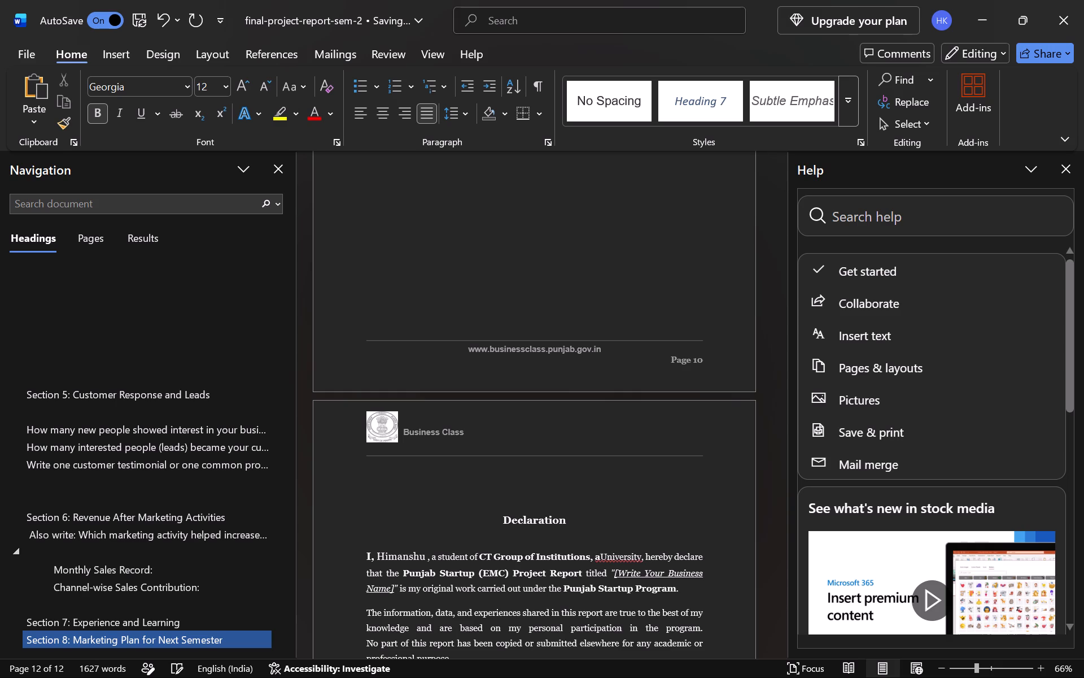
{"action": "type", "text": "ffi"}
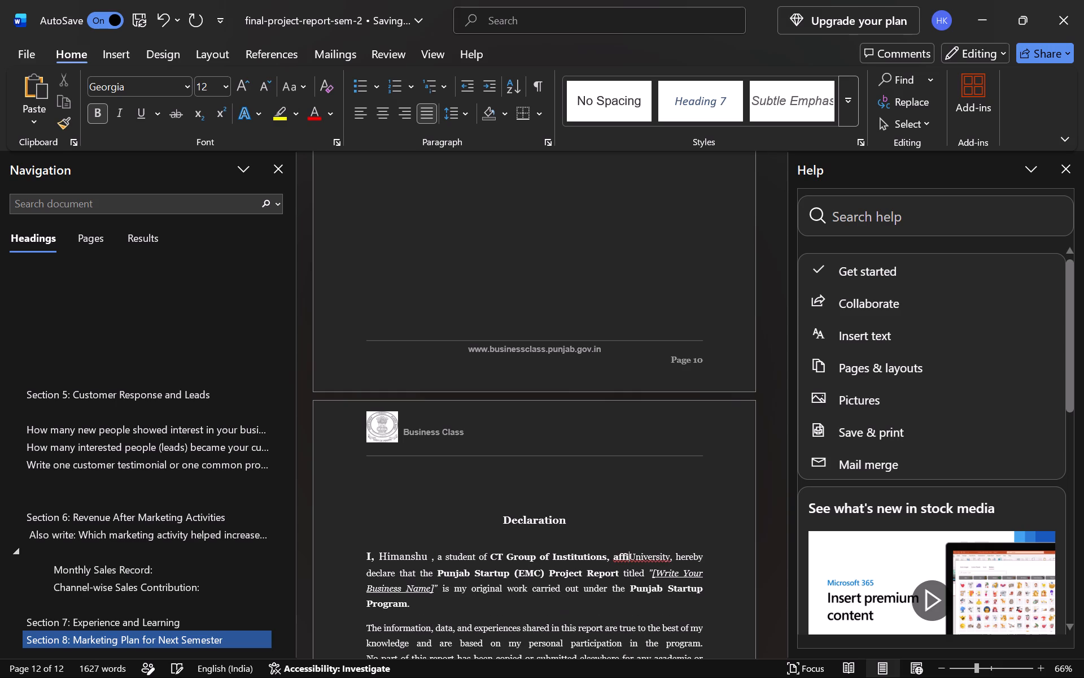
{"action": "type", "text": "liated"}
{"action": "key", "text": "space"}
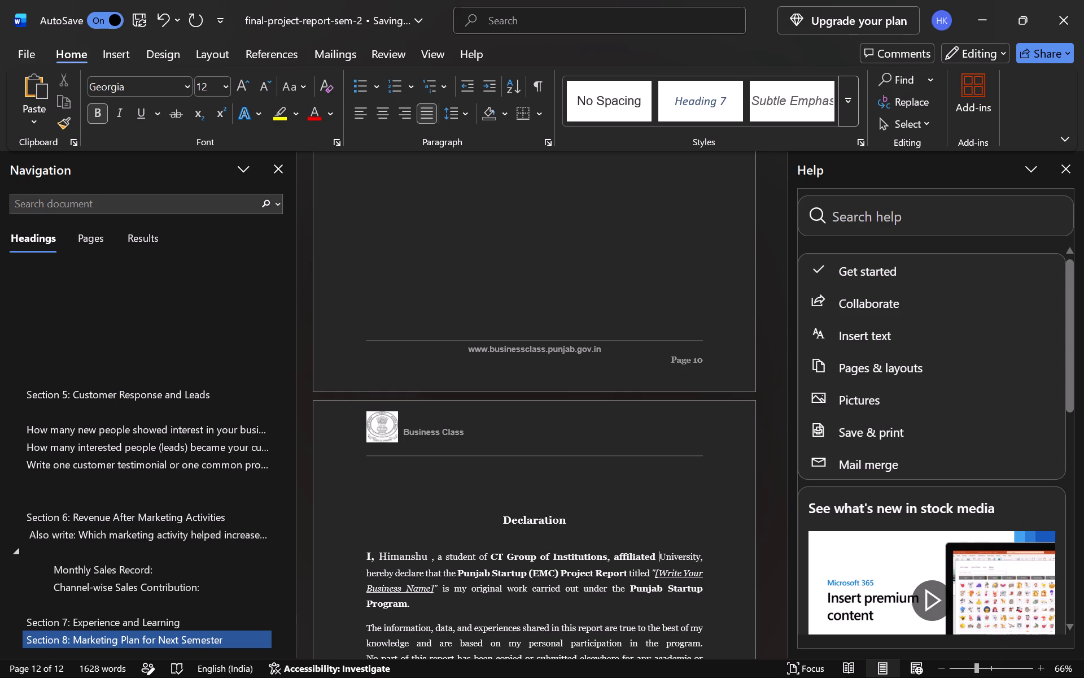
{"action": "type", "text": "with"}
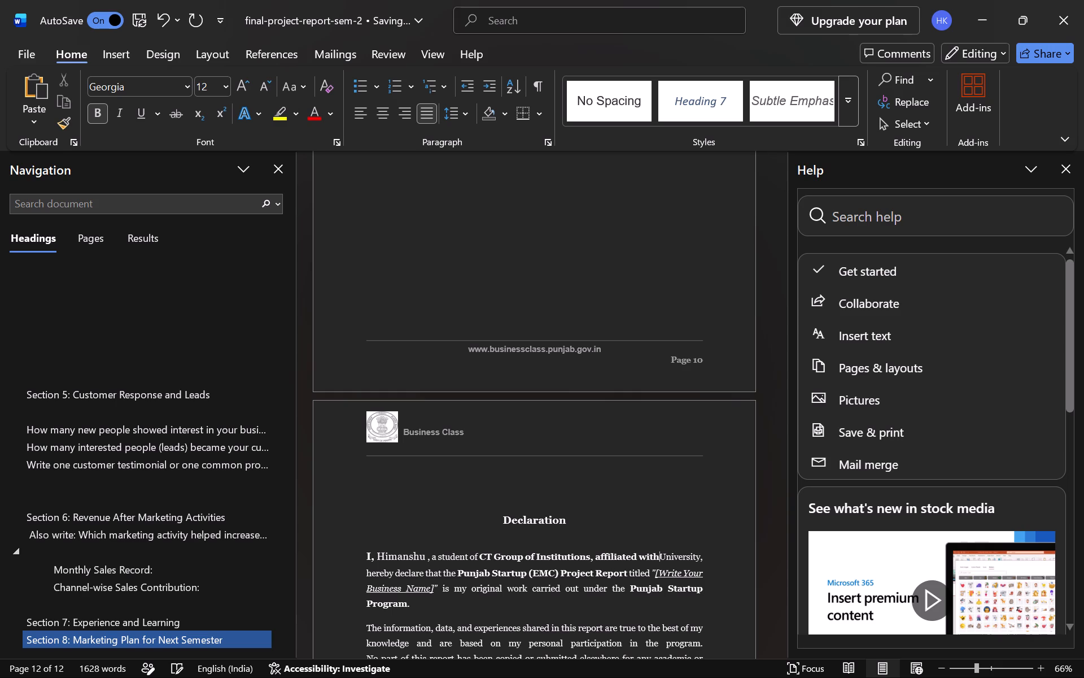
{"action": "key", "text": "space"}
{"action": "type", "text": "I.K"}
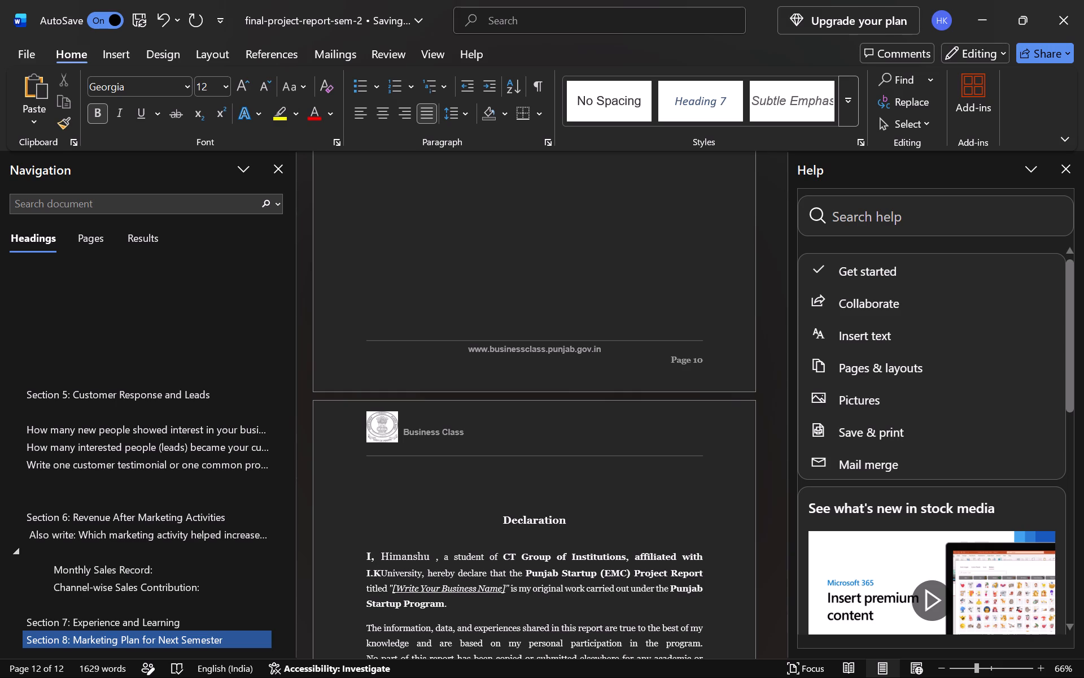
{"action": "type", "text": ">"}
{"action": "key", "text": "space"}
{"action": "key", "text": "BackSpace"}
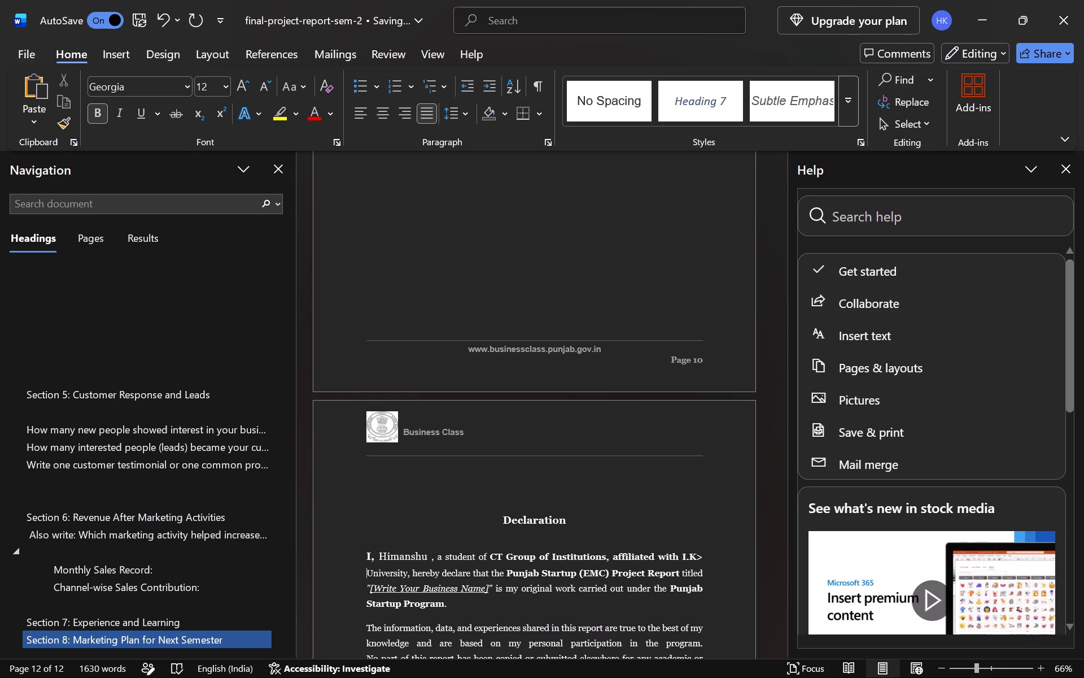
{"action": "key", "text": "BackSpace"}
{"action": "type", "text": "."}
{"action": "key", "text": "space"}
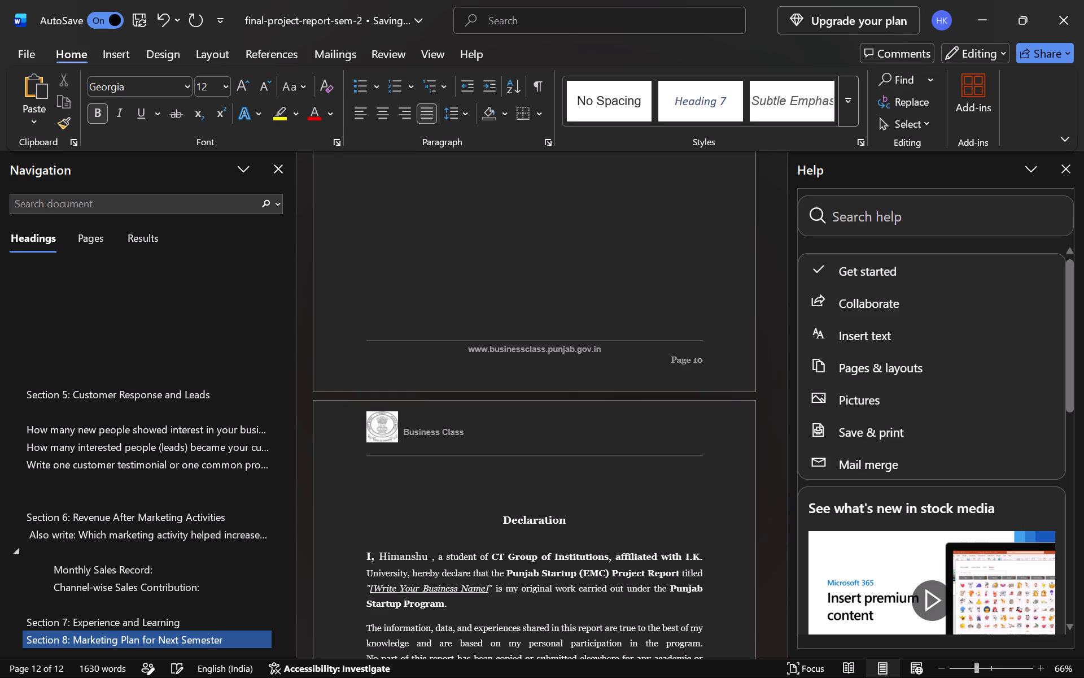
{"action": "type", "text": "Gujara"}
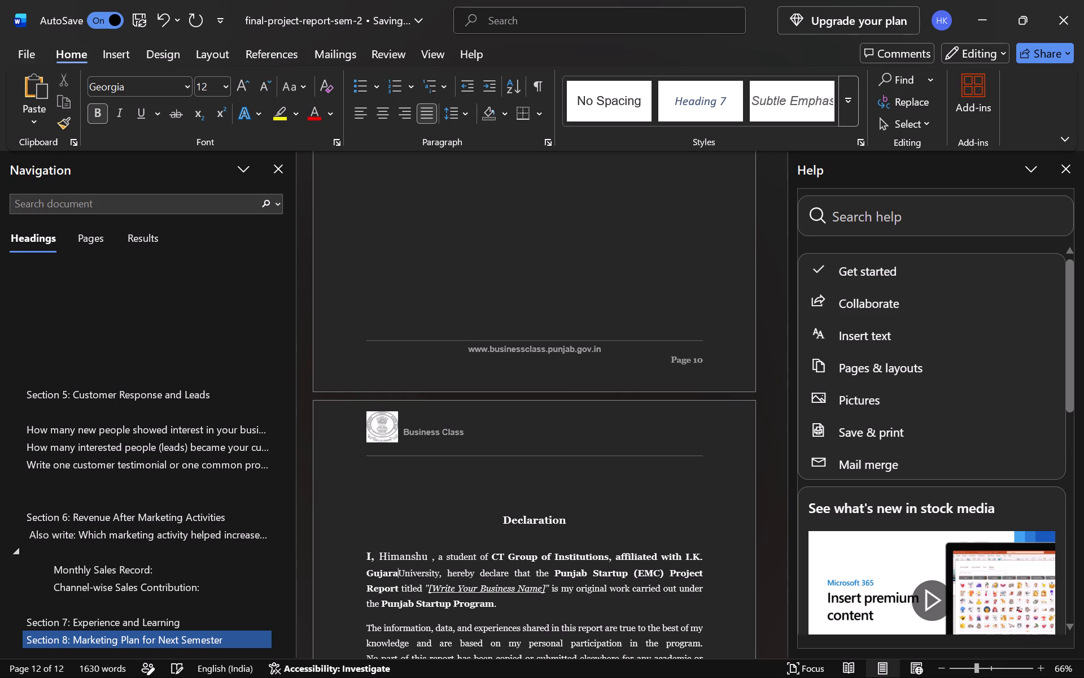
{"action": "key", "text": "semicolon"}
{"action": "key", "text": "BackSpace"}
{"action": "key", "text": "k"}
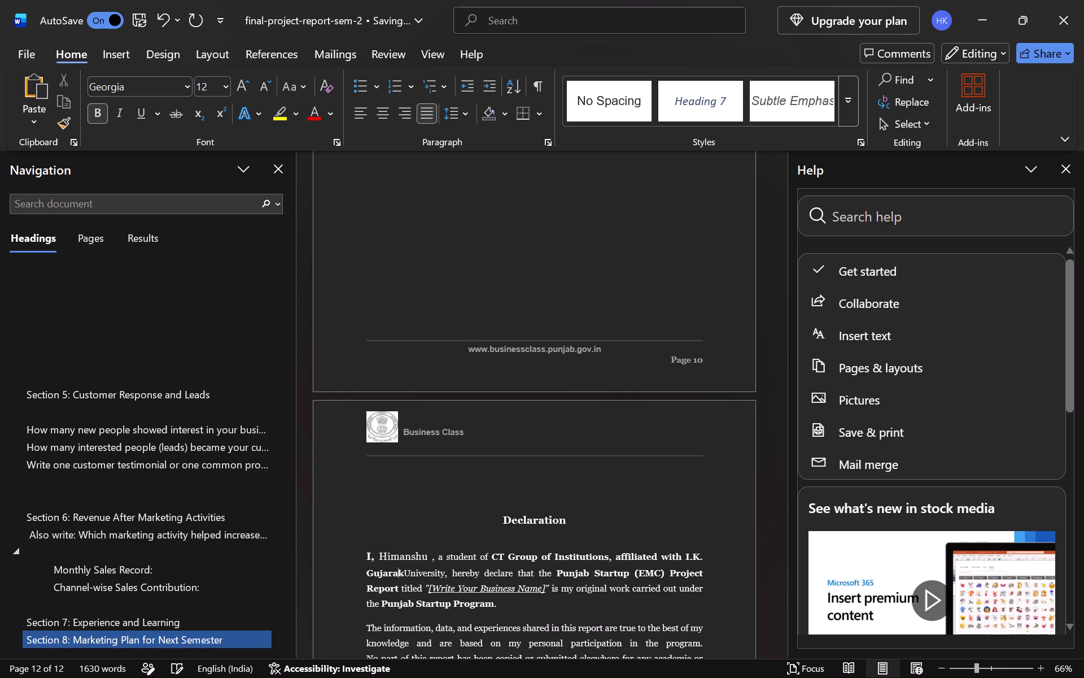
{"action": "key", "text": "BackSpace"}
{"action": "type", "text": "l"}
{"action": "key", "text": "space"}
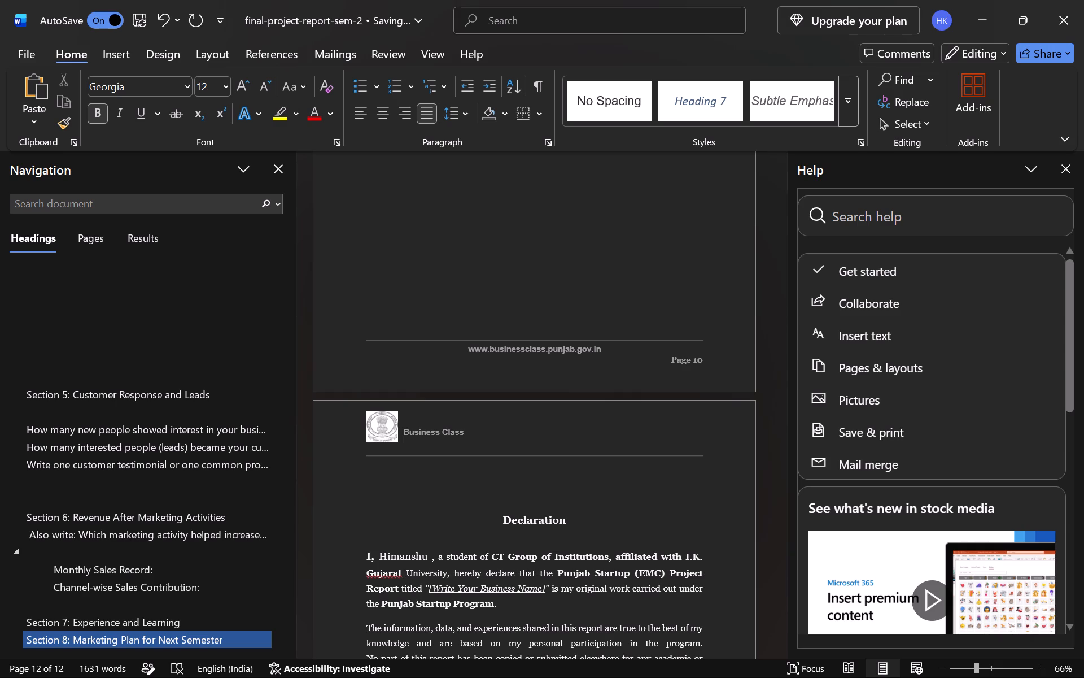
{"action": "type", "text": "Punjab"}
{"action": "key", "text": "space"}
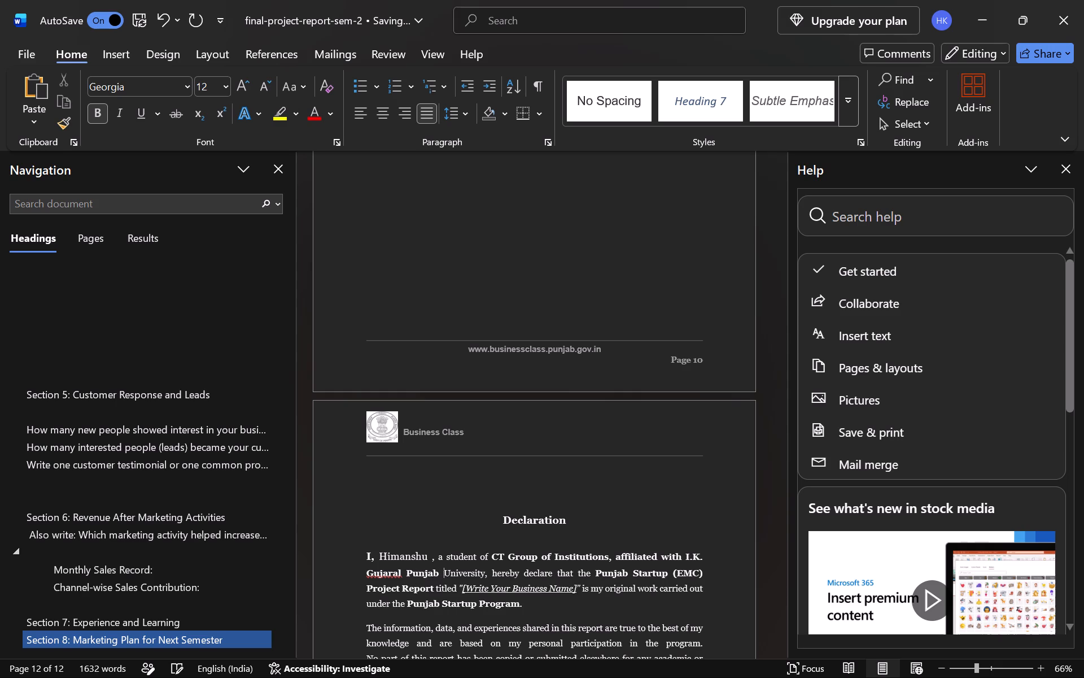
{"action": "type", "text": "Techm"}
{"action": "key", "text": "BackSpace"}
{"action": "type", "text": "nica"}
{"action": "key", "text": "l"}
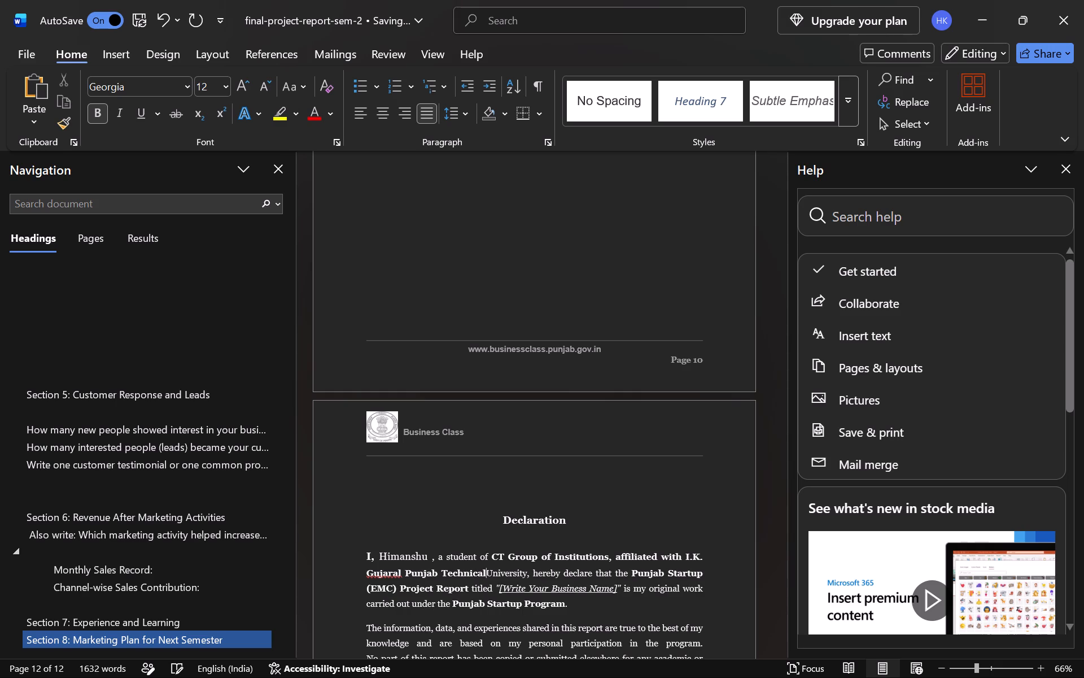
{"action": "key", "text": "space"}
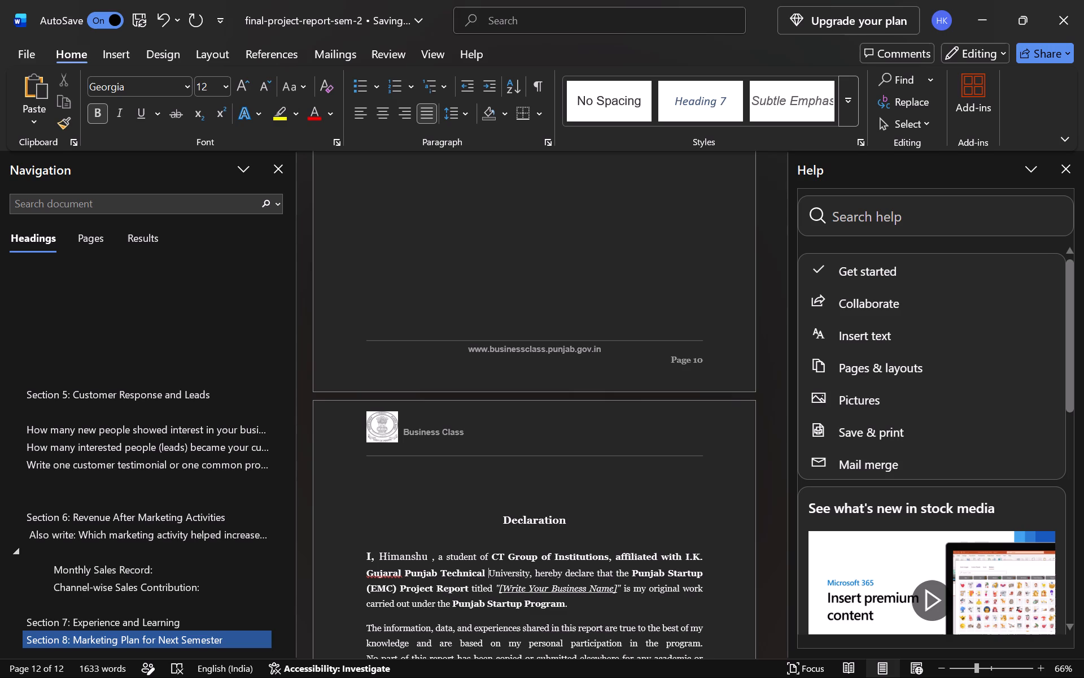
Replace the bracketed "Write Your Business Name" placeholder text with "i.masochism ( content creation)", keeping the square brackets.
{"action": "left_click", "coordinate": [614, 587]}
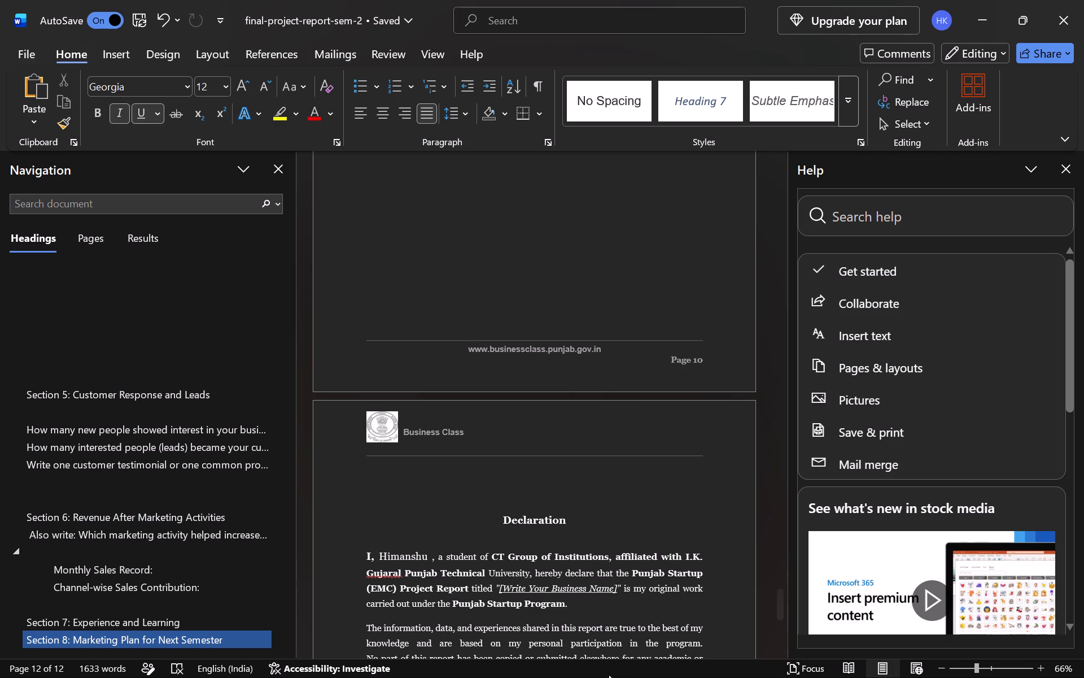
{"action": "key", "text": "BackSpace"}
{"action": "key", "text": "BackSpace"}
{"action": "key", "text": "BackSpace"}
{"action": "key", "text": "BackSpace"}
{"action": "key", "text": "BackSpace"}
{"action": "key", "text": "BackSpace"}
{"action": "key", "text": "BackSpace"}
{"action": "key", "text": "BackSpace"}
{"action": "key", "text": "BackSpace"}
{"action": "key", "text": "BackSpace"}
{"action": "key", "text": "BackSpace"}
{"action": "key", "text": "BackSpace"}
{"action": "key", "text": "BackSpace"}
{"action": "key", "text": "BackSpace"}
{"action": "key", "text": "BackSpace"}
{"action": "key", "text": "BackSpace"}
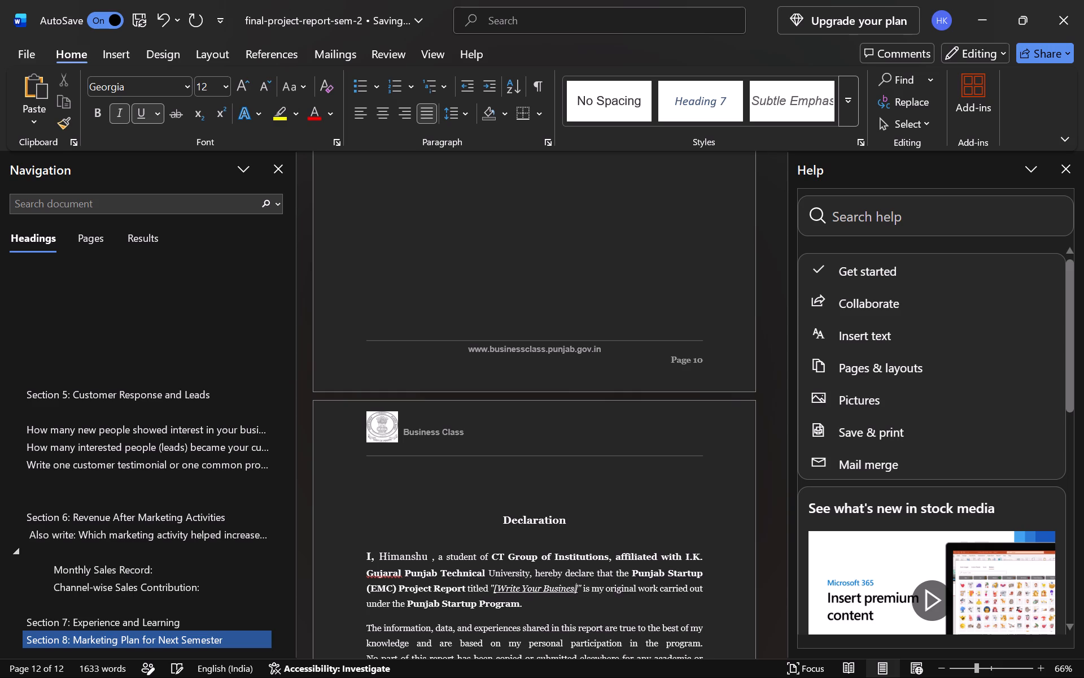
{"action": "key", "text": "BackSpace"}
{"action": "key", "text": "BackSpace"}
{"action": "key", "text": "BackSpace"}
{"action": "key", "text": "BackSpace"}
{"action": "key", "text": "BackSpace"}
{"action": "key", "text": "BackSpace"}
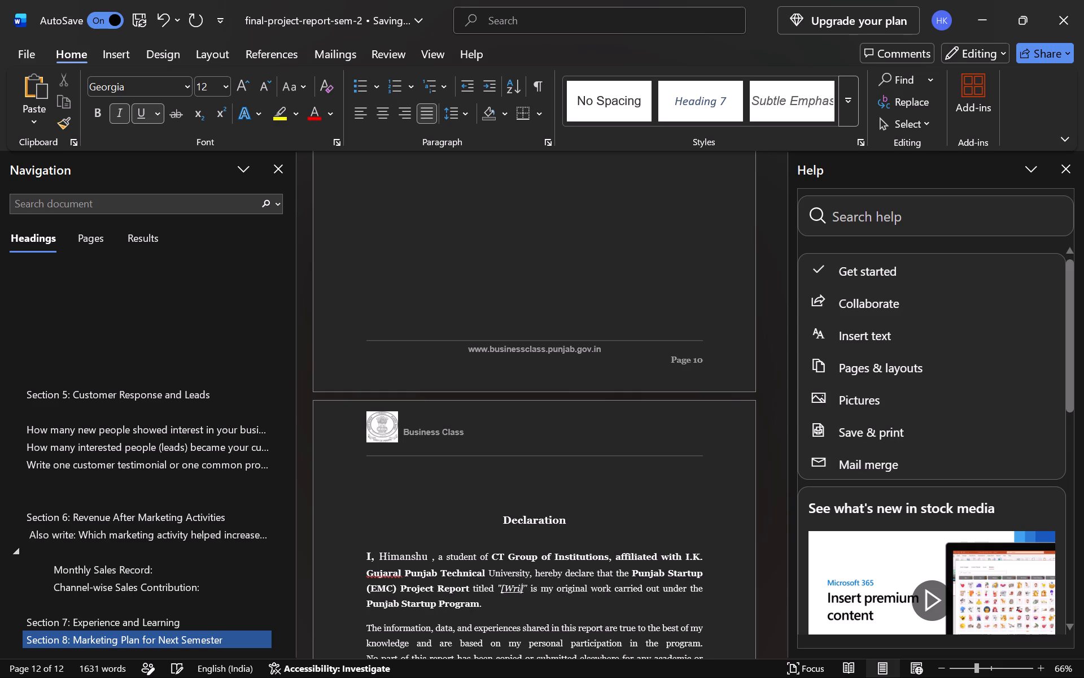
{"action": "key", "text": "BackSpace"}
{"action": "key", "text": "BackSpace"}
{"action": "type", "text": "i.maso"}
{"action": "type", "text": "chism"}
{"action": "key", "text": "space"}
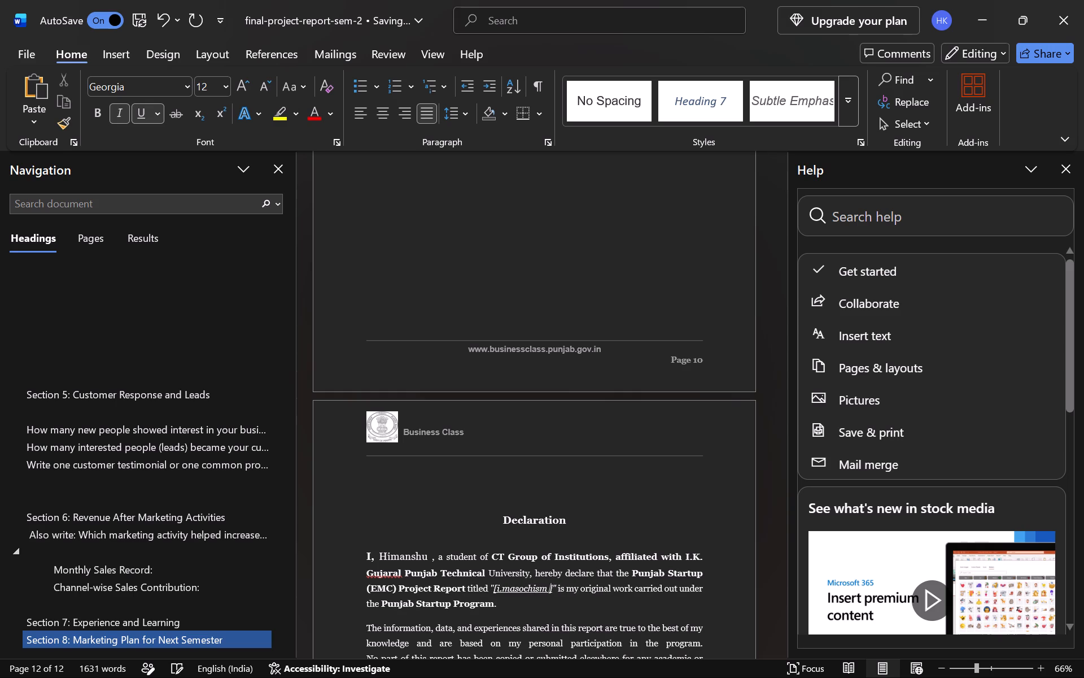
{"action": "key", "text": "shift+parenleft"}
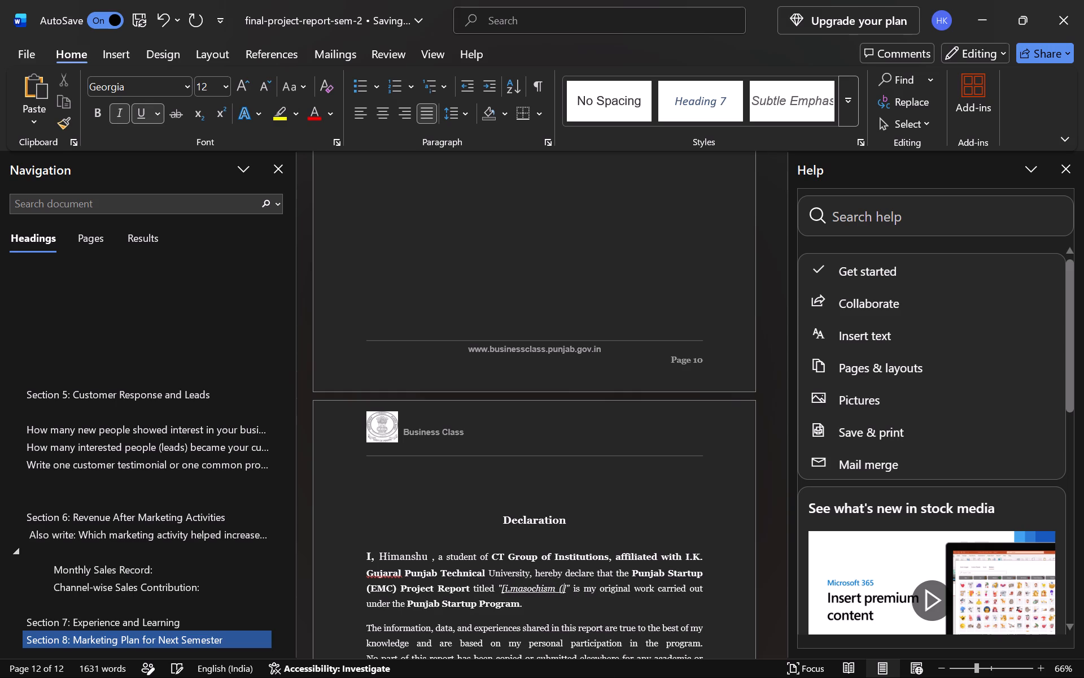
{"action": "key", "text": "space"}
{"action": "type", "text": "content cfeat"}
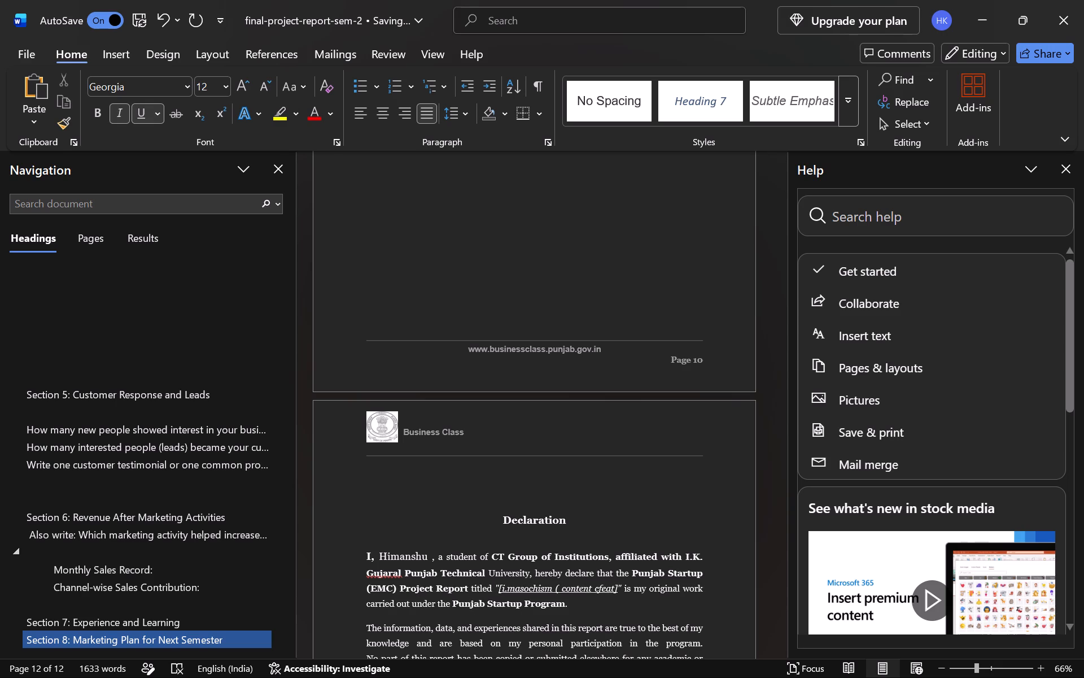
{"action": "key", "text": "BackSpace"}
{"action": "key", "text": "BackSpace"}
{"action": "key", "text": "BackSpace"}
{"action": "key", "text": "BackSpace"}
{"action": "type", "text": "reation"}
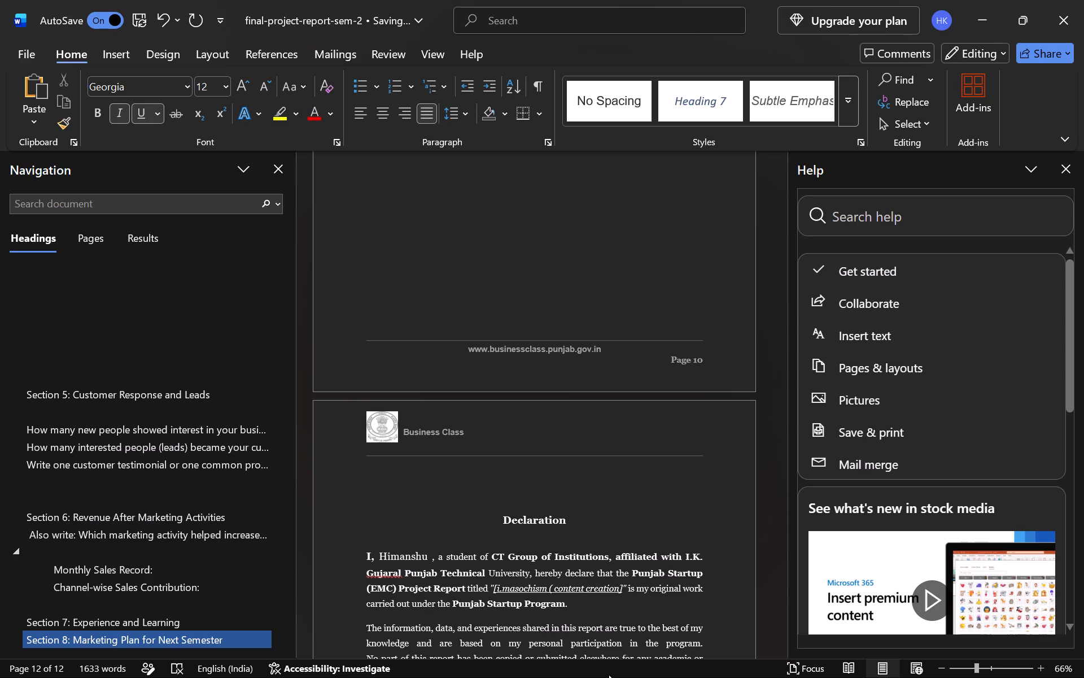
{"action": "key", "text": "shift+parenright"}
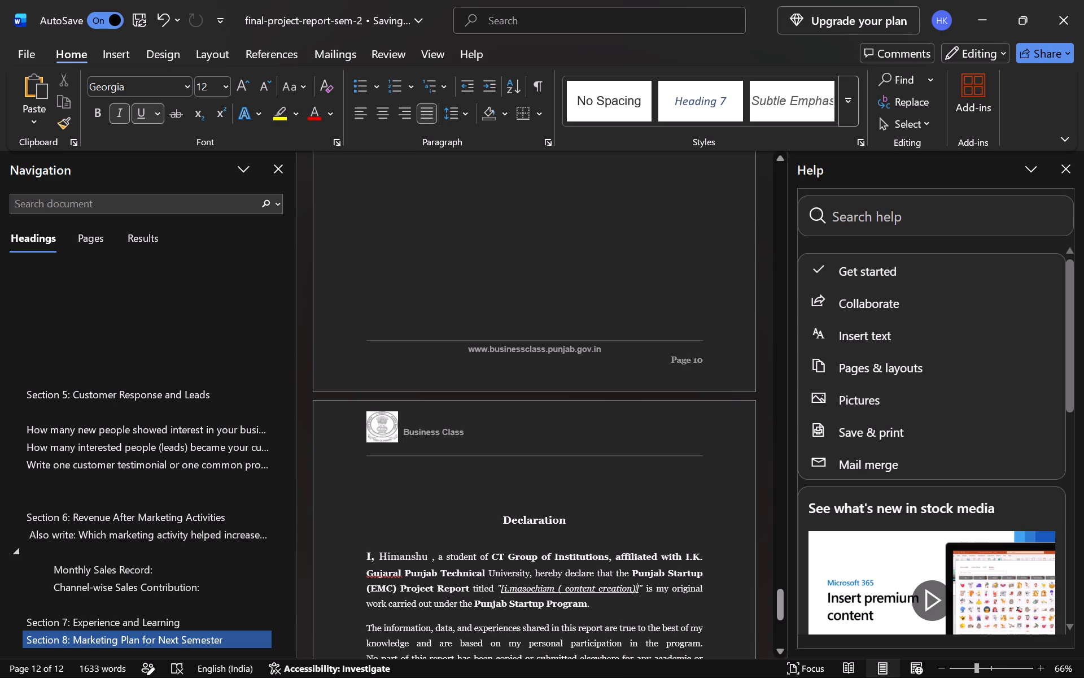
Enter the student's first name after "Name of the Student:" below the Declaration.
{"action": "scroll", "coordinate": [659, 619], "scroll_direction": "down", "scroll_amount": 3}
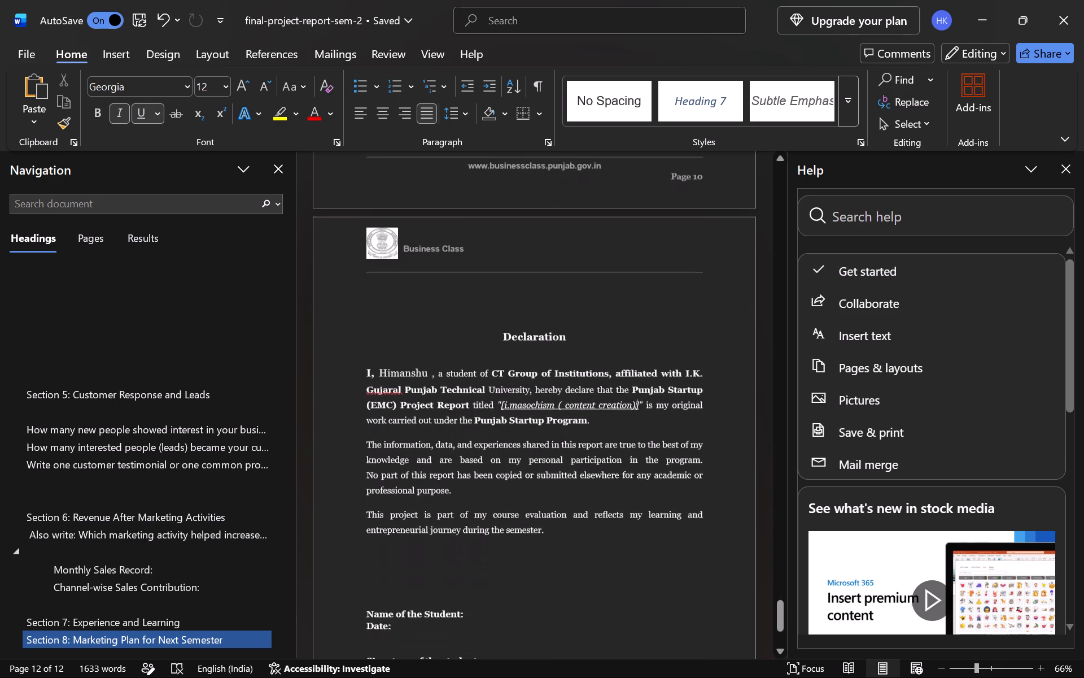
{"action": "scroll", "coordinate": [659, 619], "scroll_direction": "down", "scroll_amount": 2}
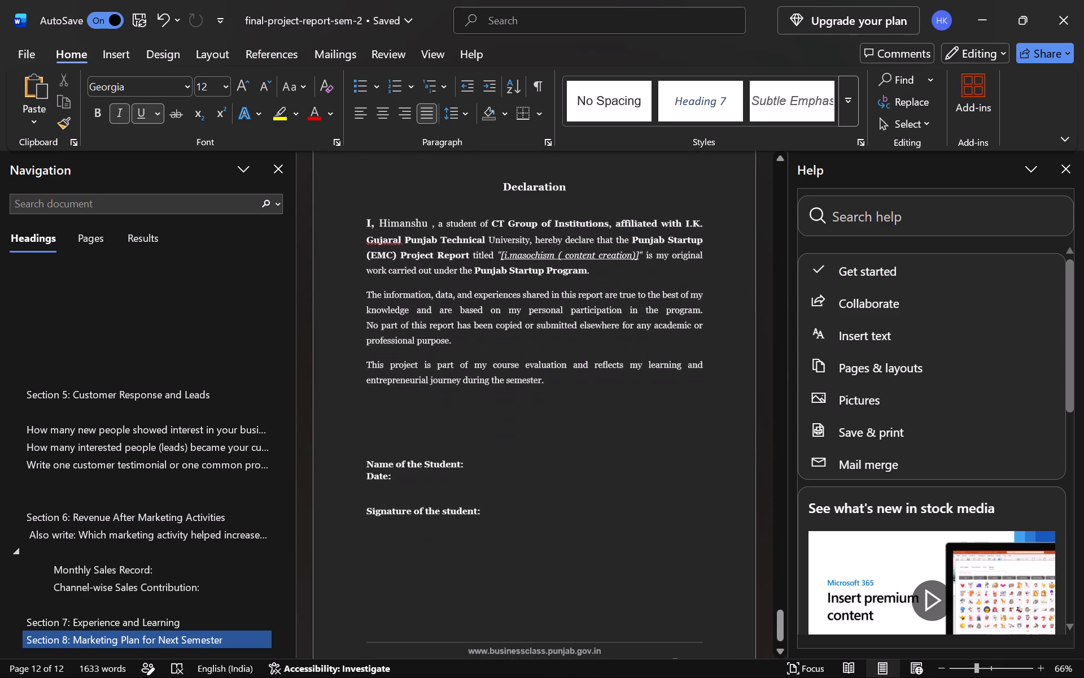
{"action": "left_click", "coordinate": [483, 470]}
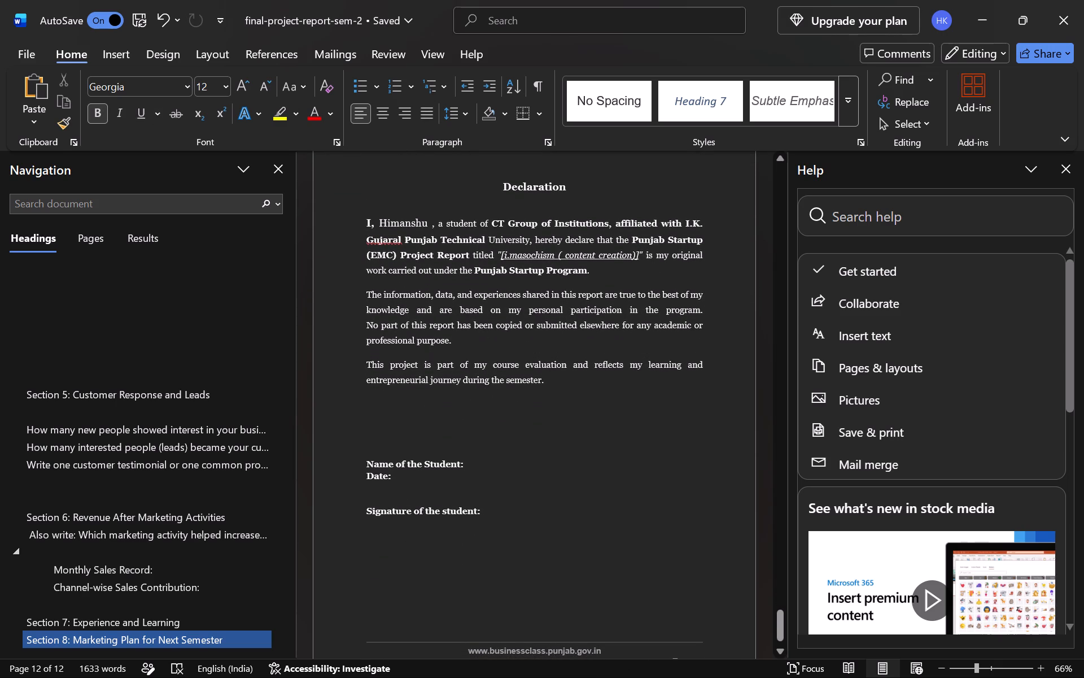
{"action": "key", "text": "space"}
{"action": "type", "text": "Himanshu"}
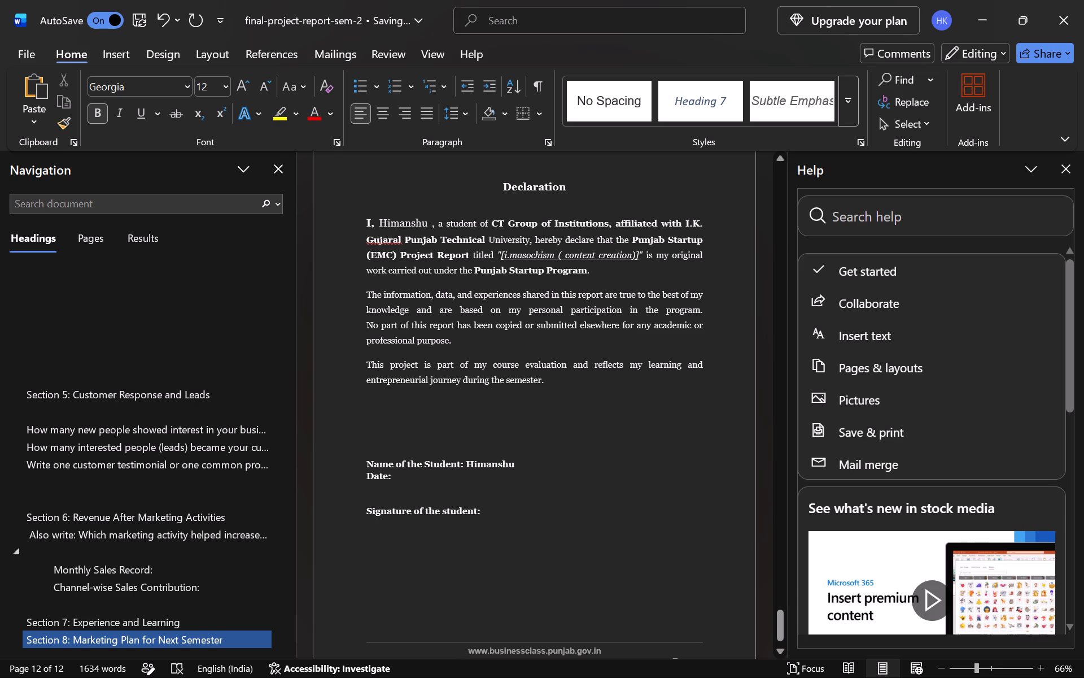
Enter the date 29/10/2026 after "Date:" below the Declaration.
{"action": "left_click", "coordinate": [475, 475]}
{"action": "key", "text": "space"}
{"action": "type", "text": "29"}
{"action": "type", "text": "/10"}
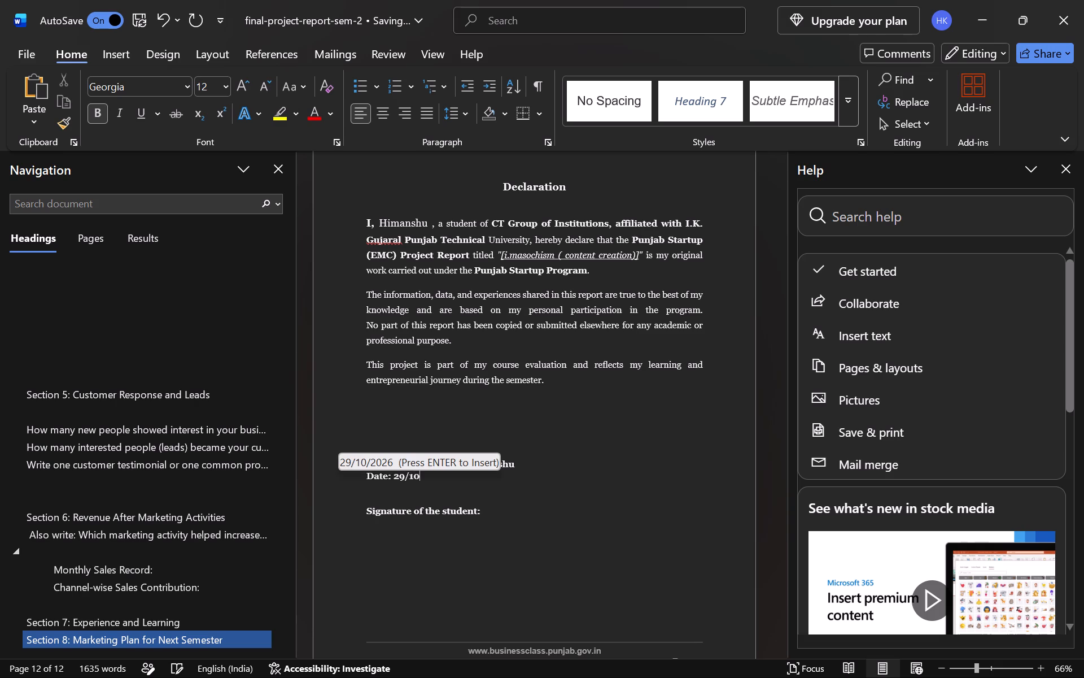
{"action": "key", "text": "slash"}
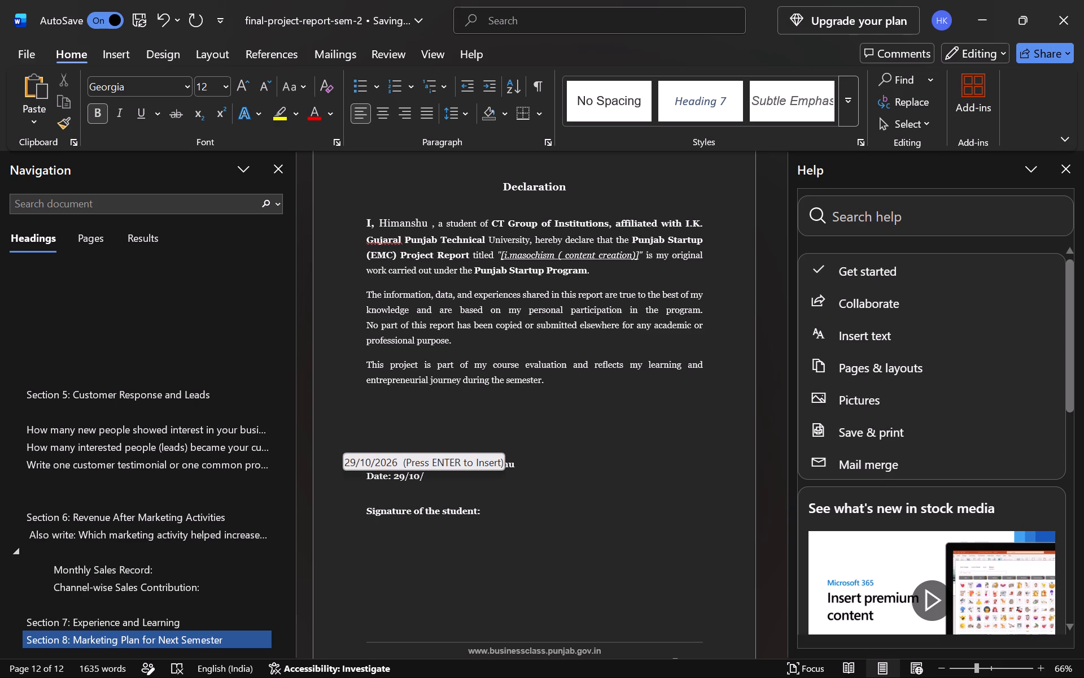
{"action": "key", "text": "Return"}
Insert the picture "signature 1" from the device's Gallery after "Signature of the student:".
{"action": "left_click", "coordinate": [494, 508]}
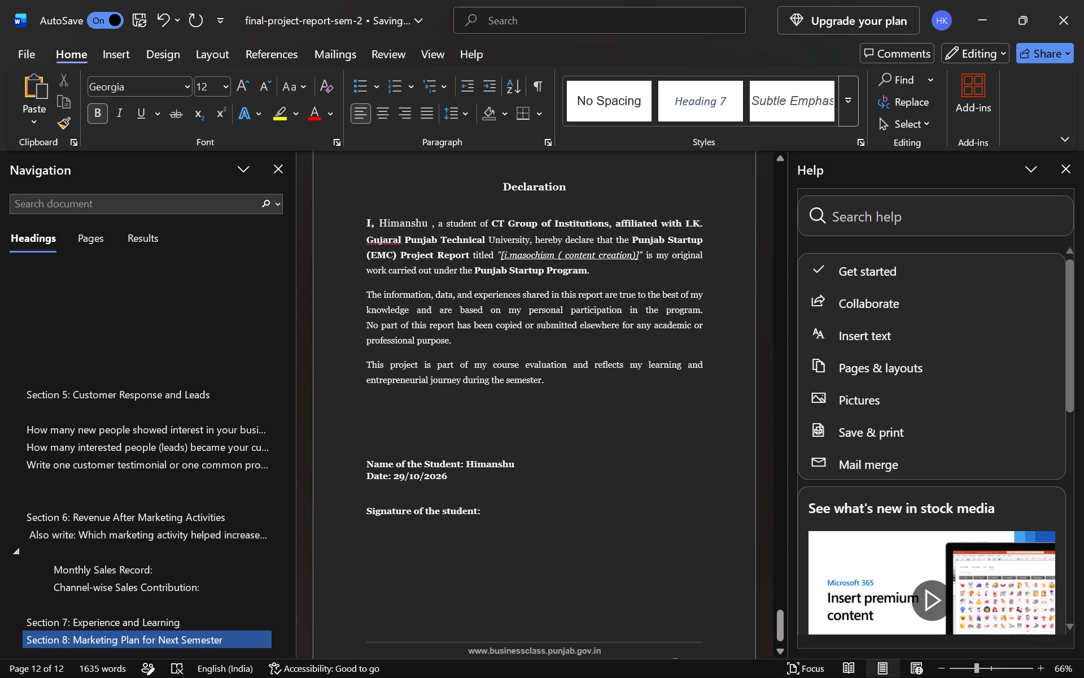
{"action": "left_click", "coordinate": [124, 50]}
{"action": "left_click", "coordinate": [192, 99]}
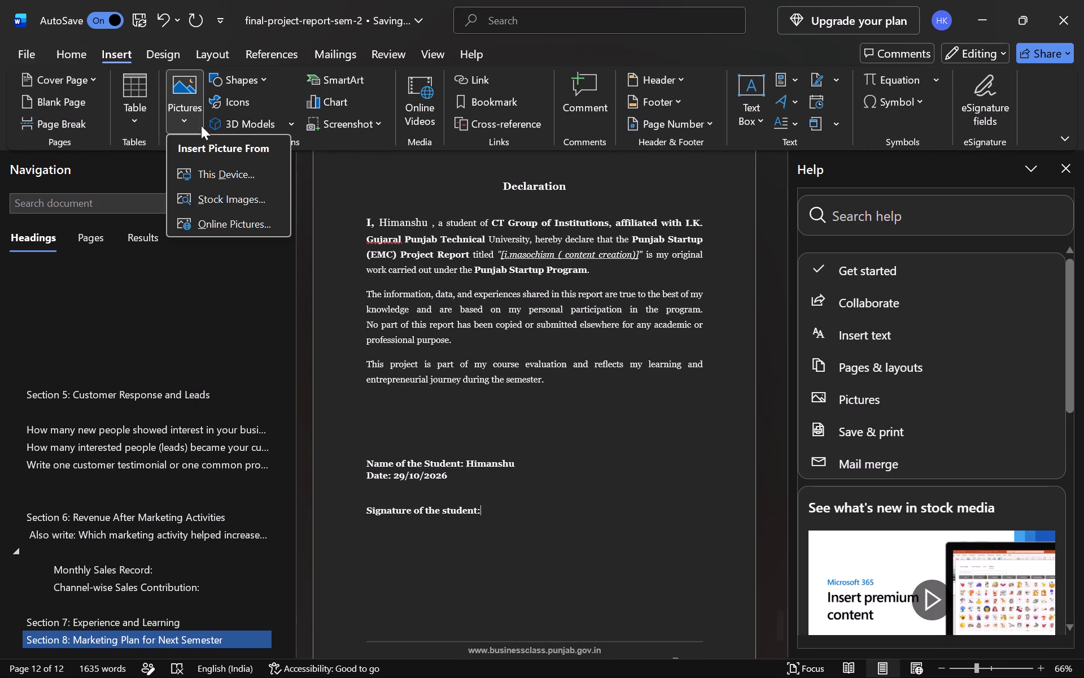
{"action": "left_click", "coordinate": [224, 174]}
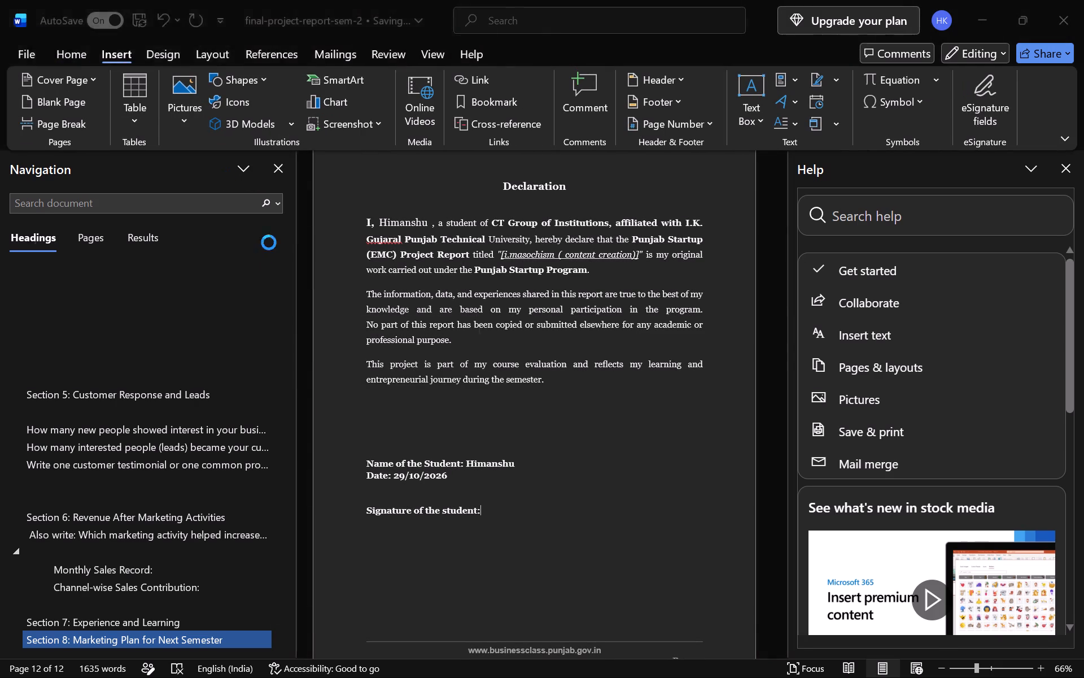
{"action": "scroll", "coordinate": [91, 104], "scroll_direction": "up", "scroll_amount": 1}
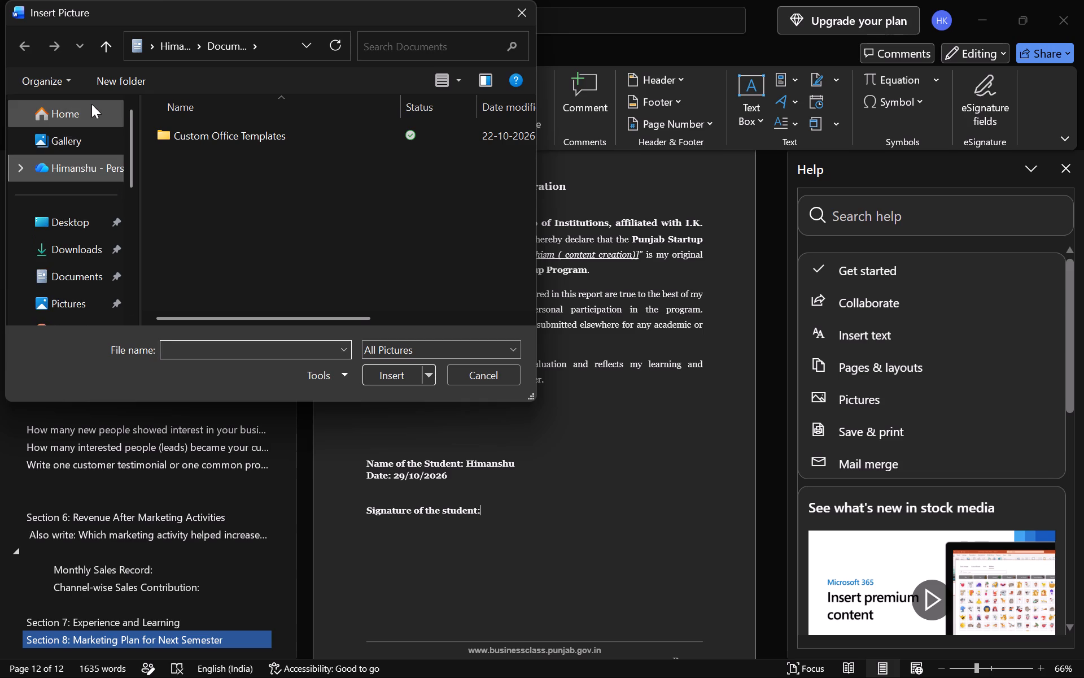
{"action": "scroll", "coordinate": [91, 104], "scroll_direction": "up", "scroll_amount": 1}
{"action": "left_click", "coordinate": [83, 131]}
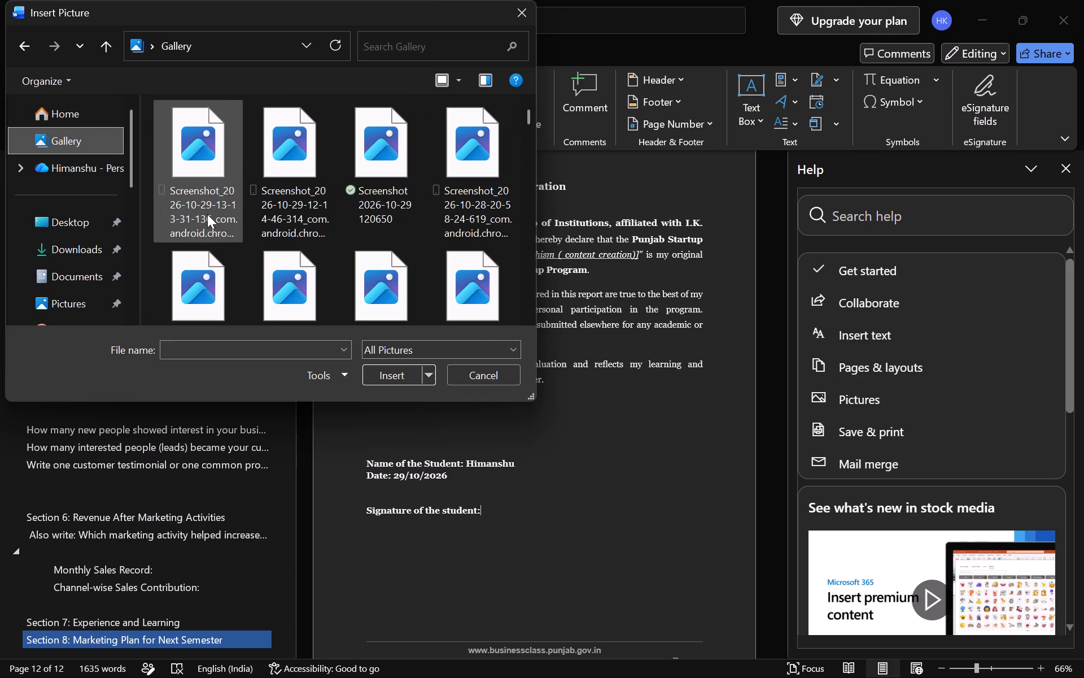
{"action": "scroll", "coordinate": [305, 243], "scroll_direction": "down", "scroll_amount": 1}
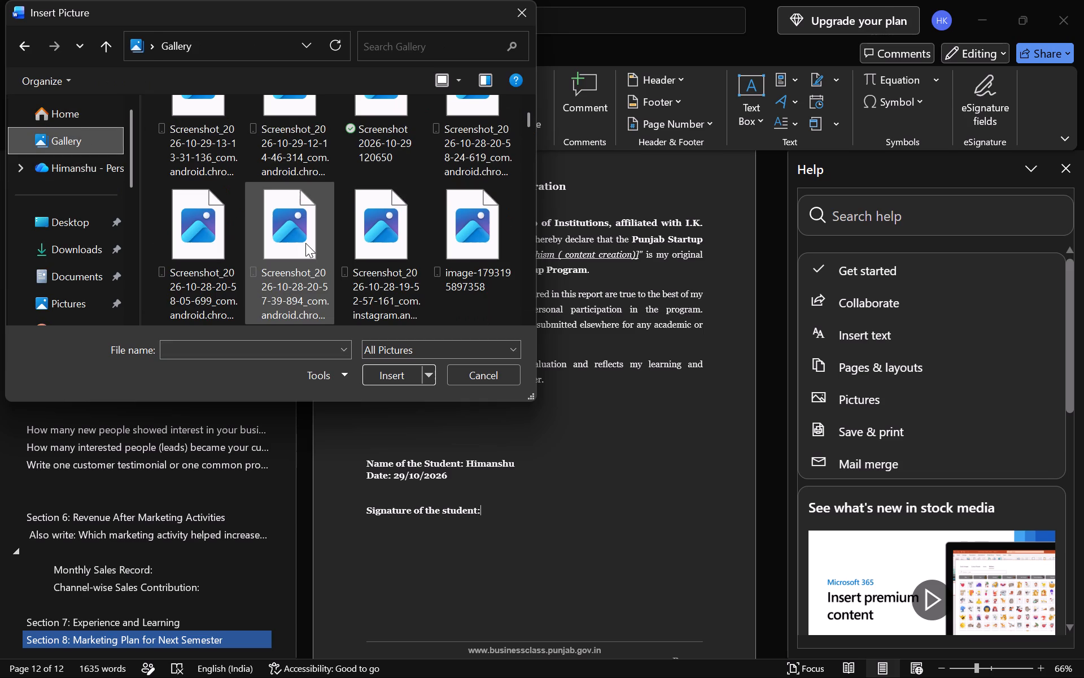
{"action": "scroll", "coordinate": [305, 243], "scroll_direction": "down", "scroll_amount": 2}
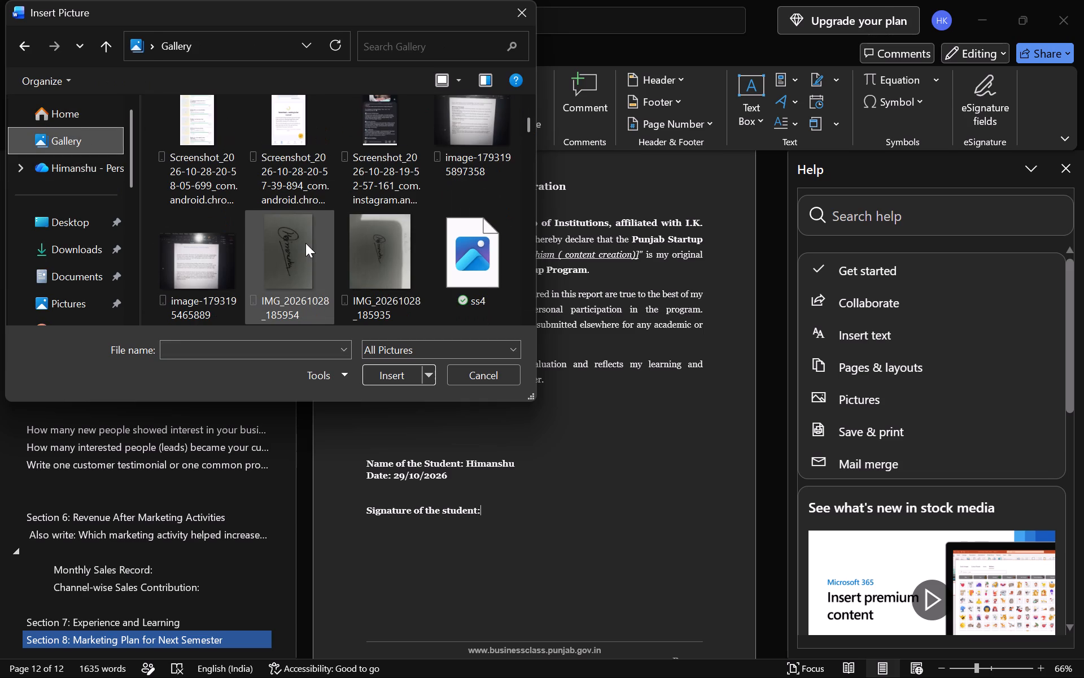
{"action": "scroll", "coordinate": [305, 243], "scroll_direction": "down", "scroll_amount": 2}
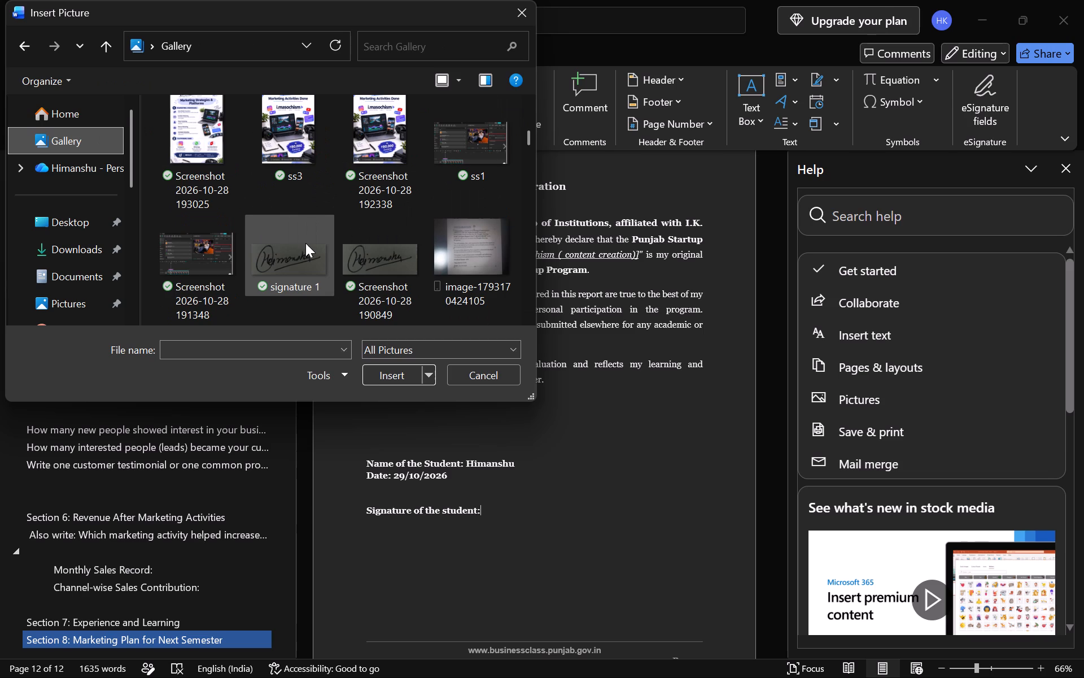
{"action": "left_click", "coordinate": [305, 247]}
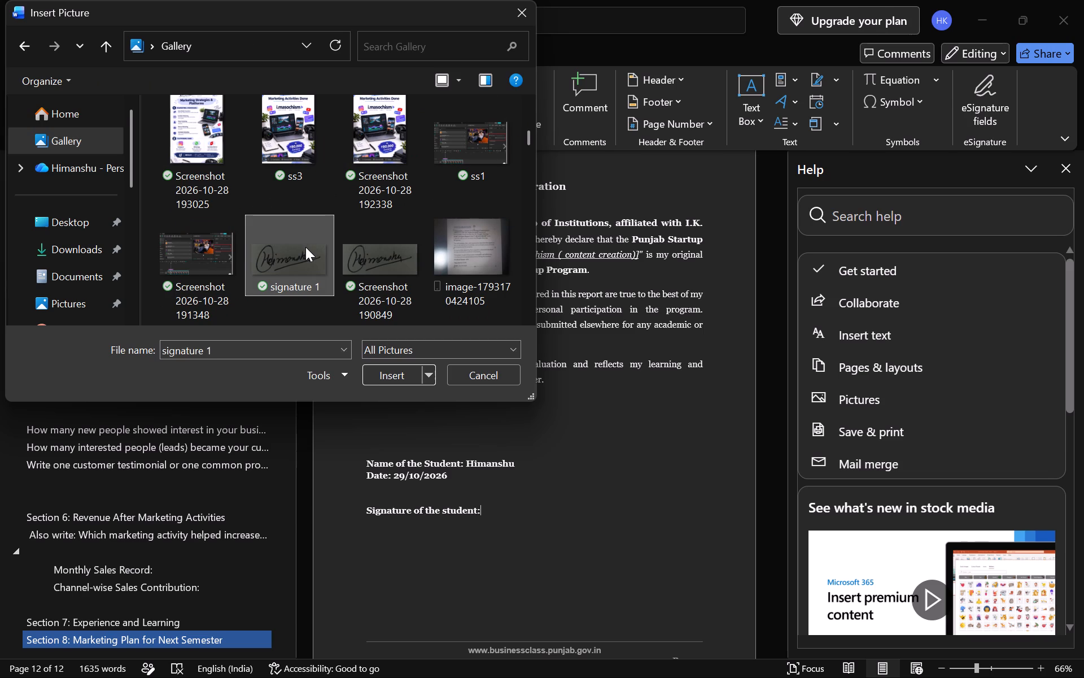
{"action": "left_click", "coordinate": [378, 372]}
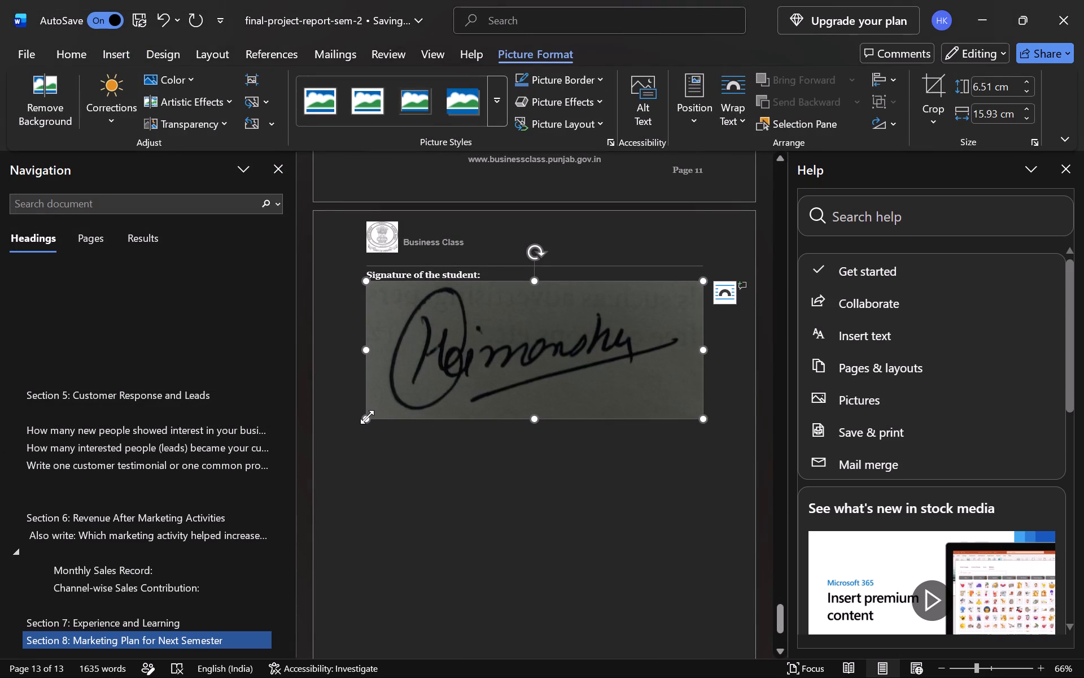
Shrink the signature picture to about 2.53 cm high and 6.19 cm wide beside its label.
{"action": "left_click_drag", "start_coordinate": [367, 417], "coordinate": [553, 305]}
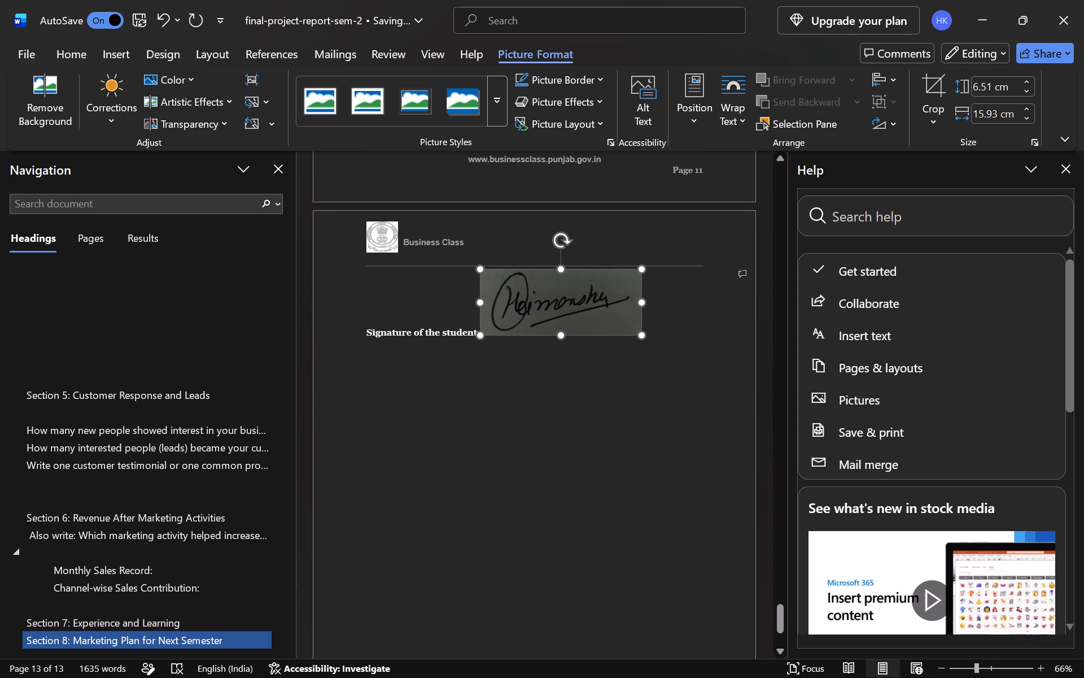
{"action": "left_click_drag", "start_coordinate": [553, 305], "coordinate": [572, 279]}
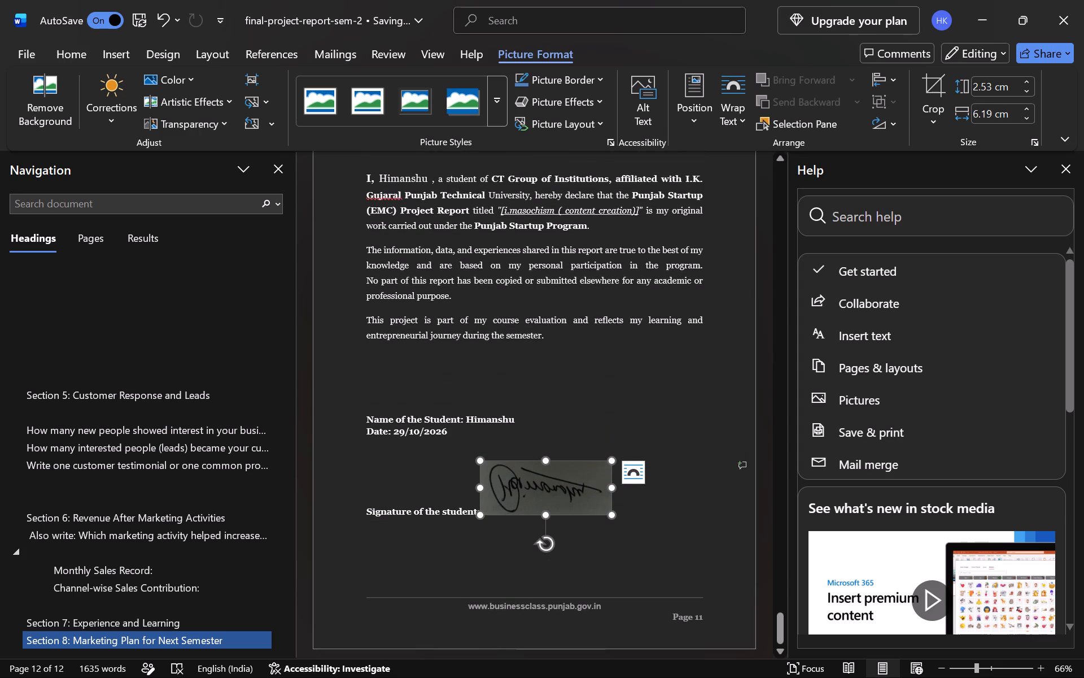
Open the signature picture's layout options and try to rotate the upside-down signature upright.
{"action": "left_click", "coordinate": [635, 468]}
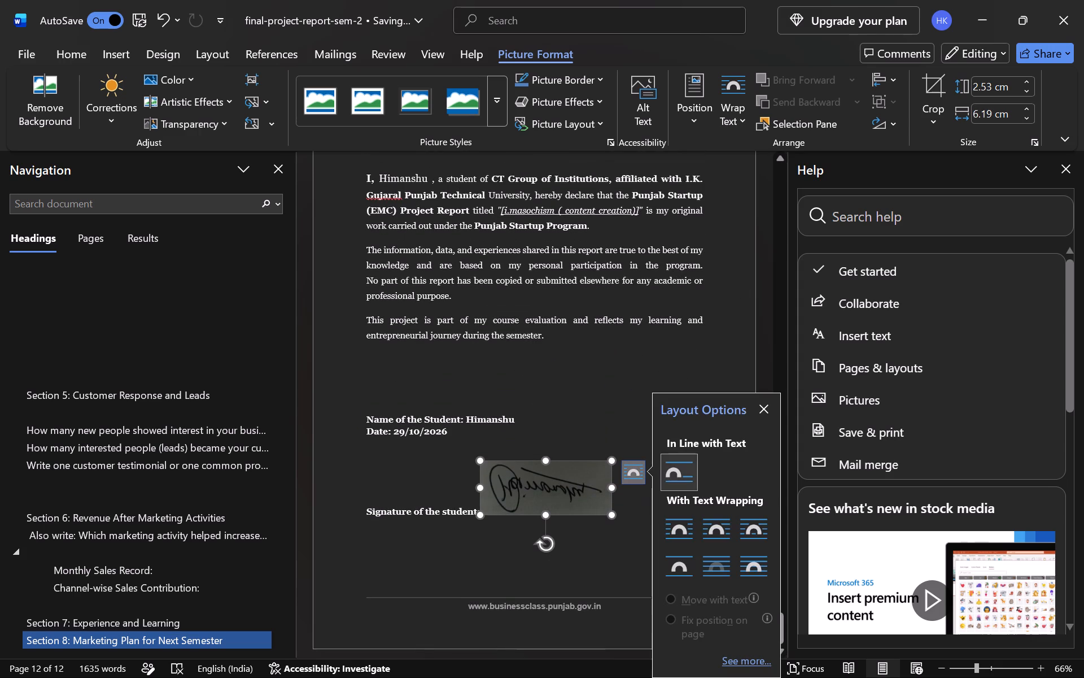
{"action": "left_click", "coordinate": [545, 547]}
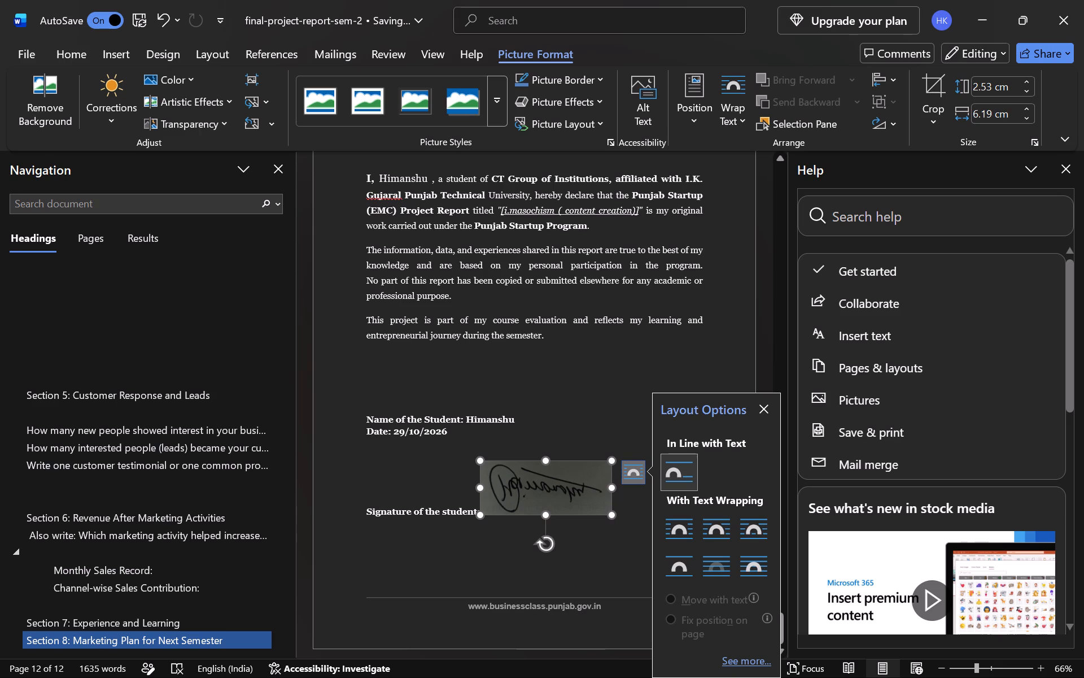
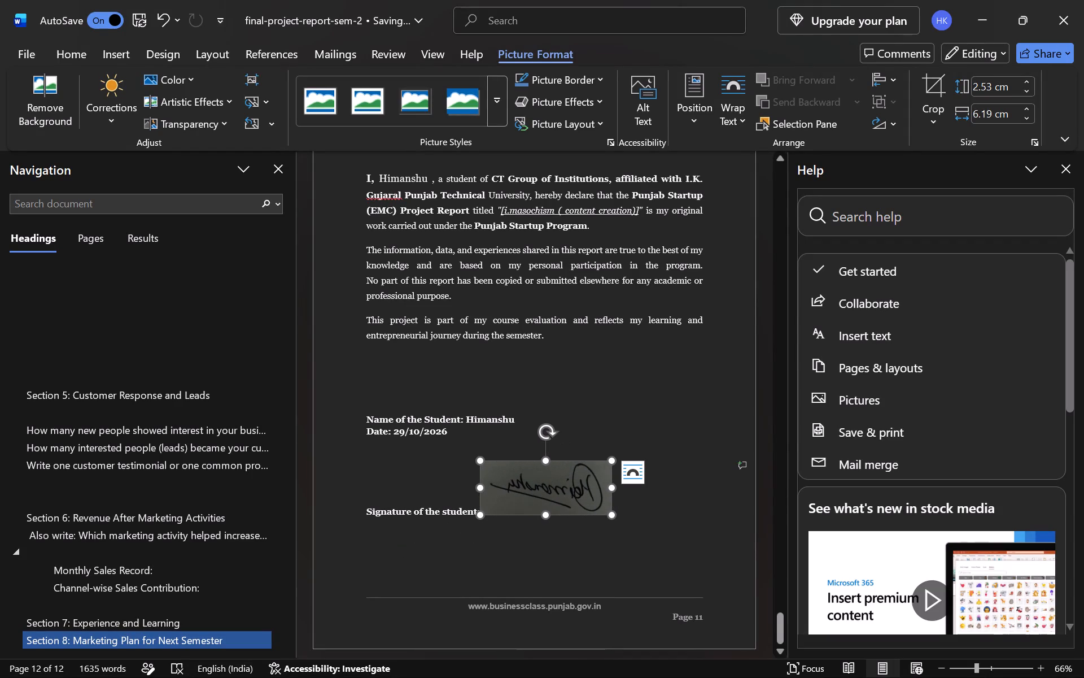
Undo the last two changes to the signature picture and move it up to the end of the Declaration's date line.
{"action": "key", "text": "ctrl+z"}
{"action": "key", "text": "ctrl+z"}
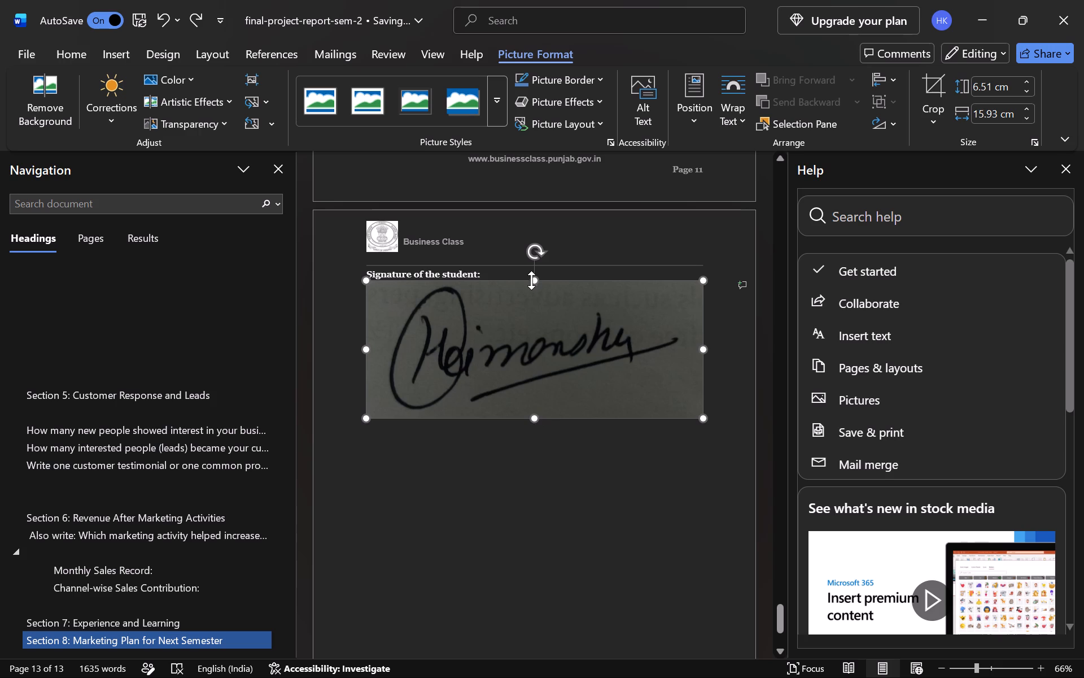
{"action": "left_click_drag", "start_coordinate": [531, 288], "coordinate": [528, 163]}
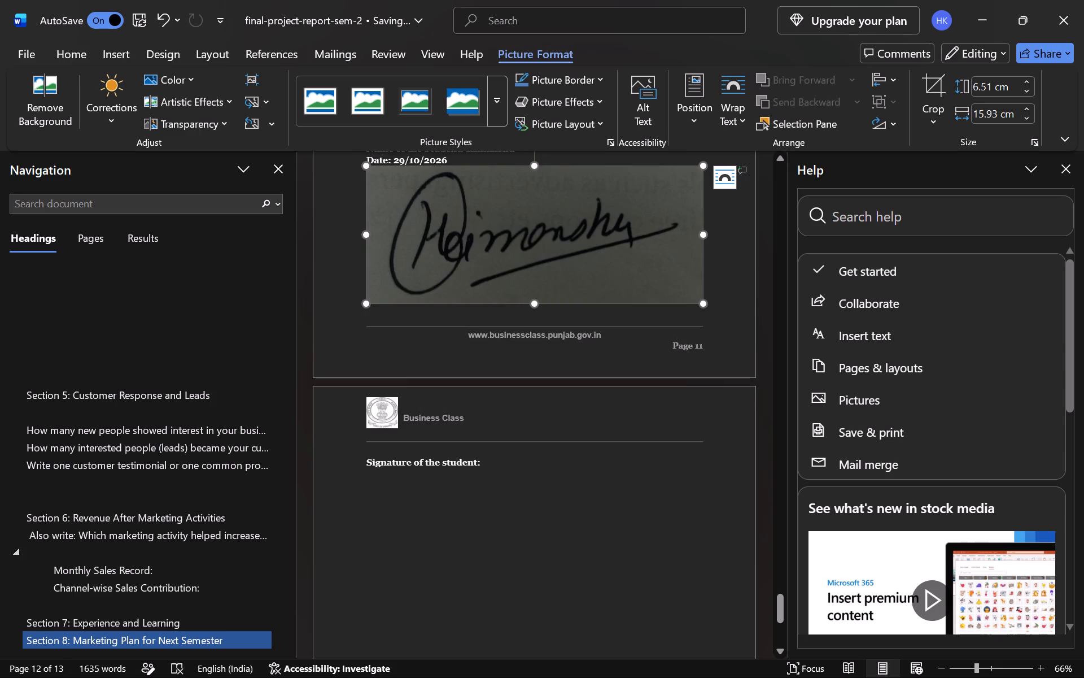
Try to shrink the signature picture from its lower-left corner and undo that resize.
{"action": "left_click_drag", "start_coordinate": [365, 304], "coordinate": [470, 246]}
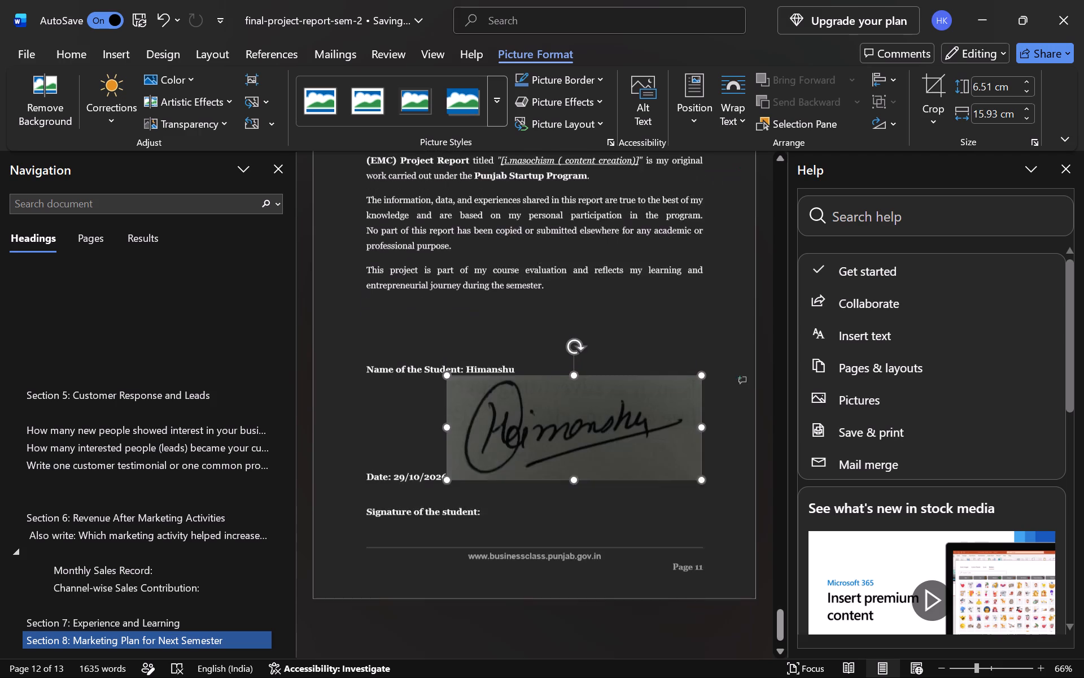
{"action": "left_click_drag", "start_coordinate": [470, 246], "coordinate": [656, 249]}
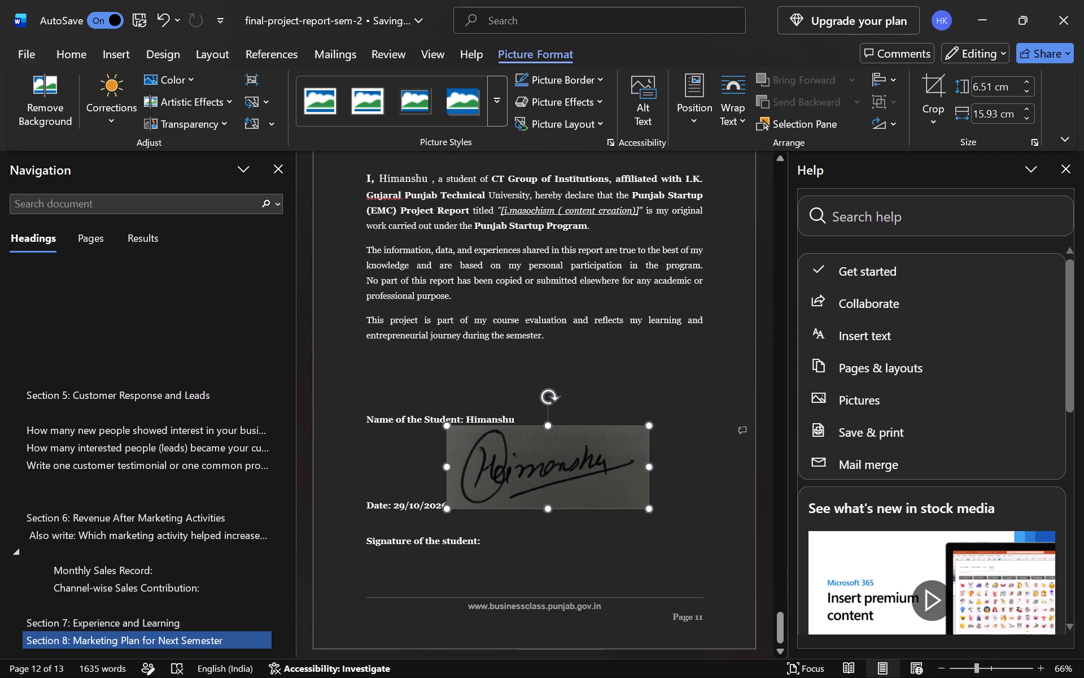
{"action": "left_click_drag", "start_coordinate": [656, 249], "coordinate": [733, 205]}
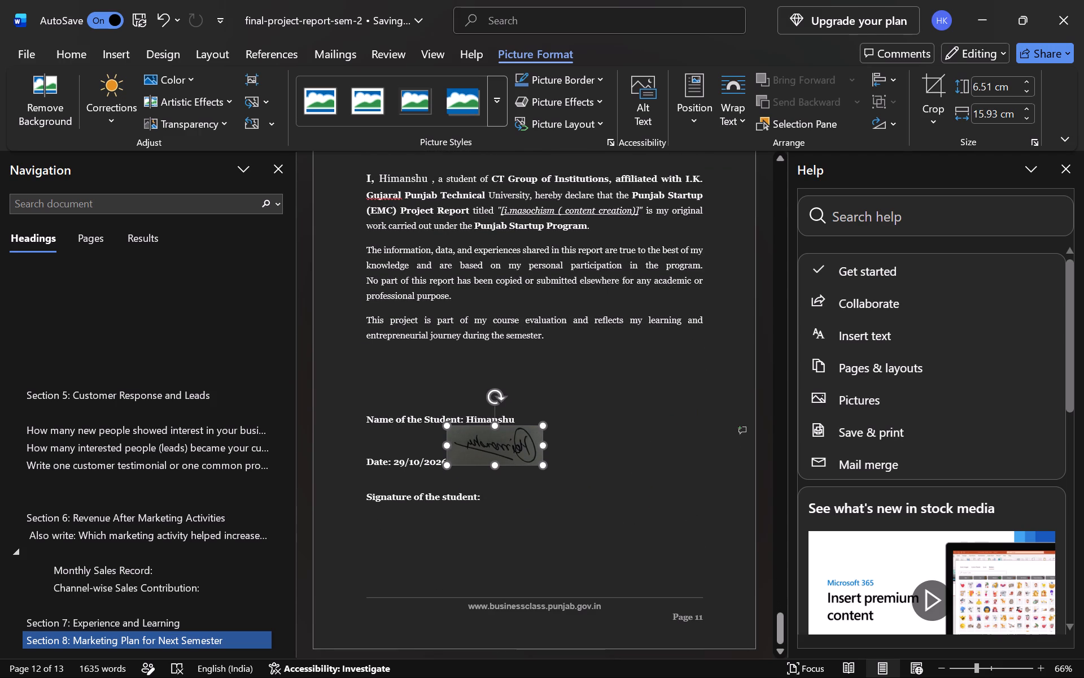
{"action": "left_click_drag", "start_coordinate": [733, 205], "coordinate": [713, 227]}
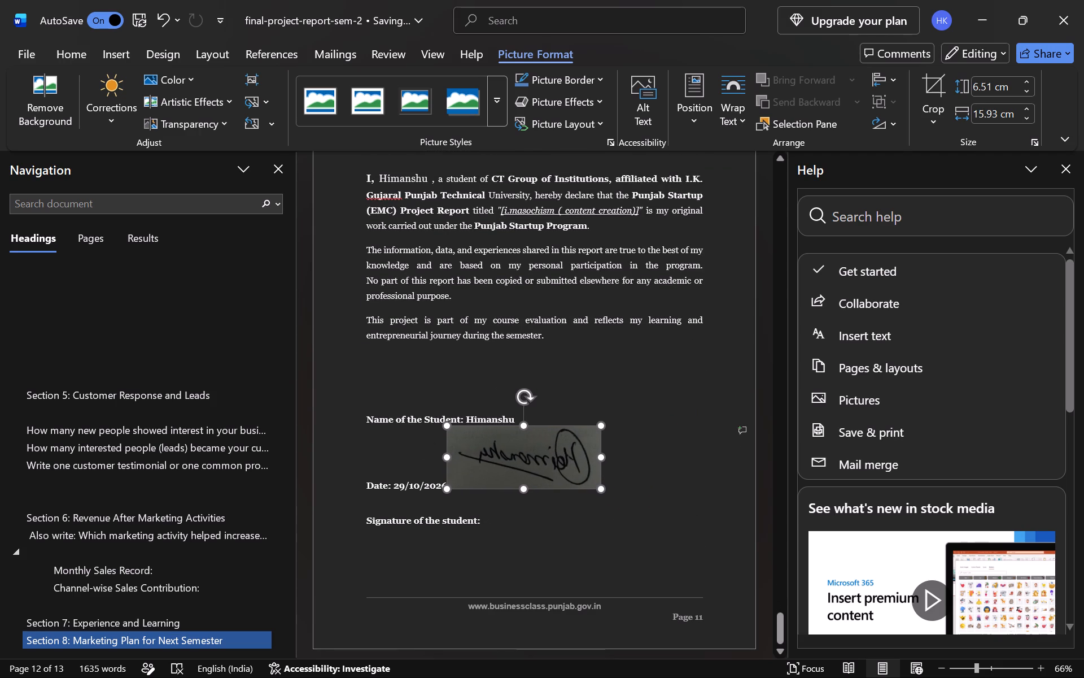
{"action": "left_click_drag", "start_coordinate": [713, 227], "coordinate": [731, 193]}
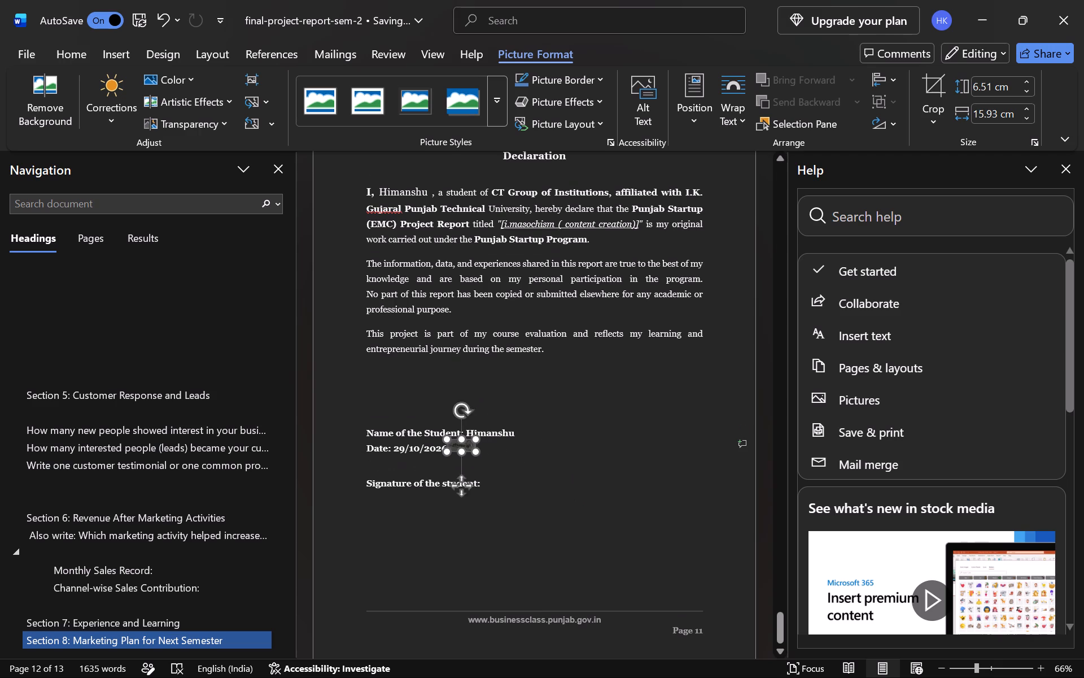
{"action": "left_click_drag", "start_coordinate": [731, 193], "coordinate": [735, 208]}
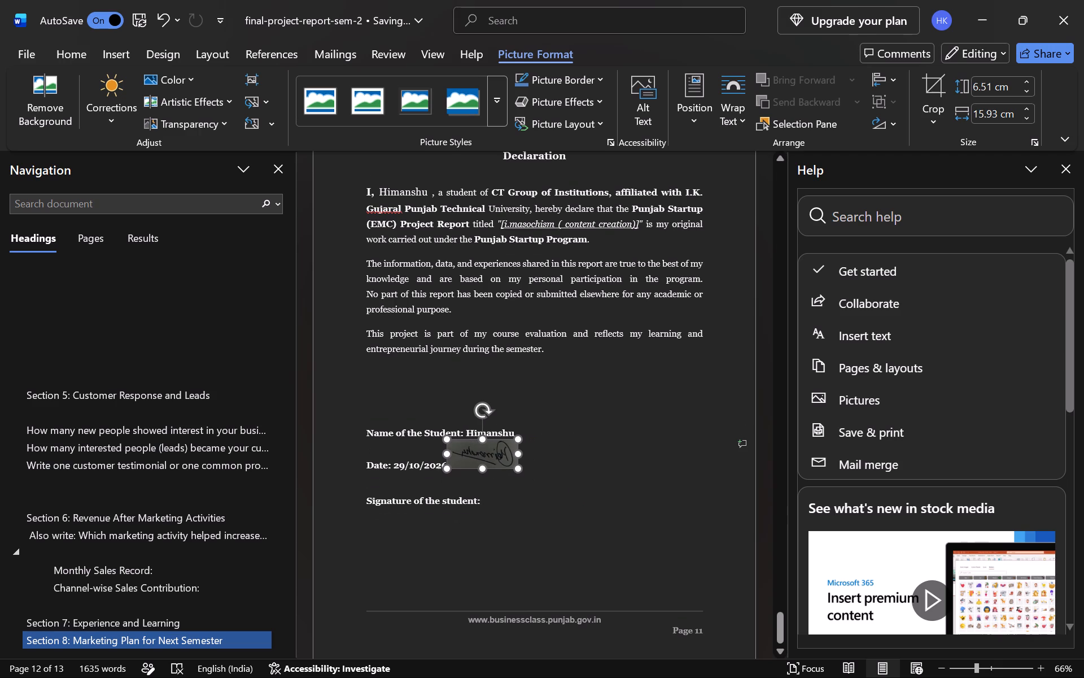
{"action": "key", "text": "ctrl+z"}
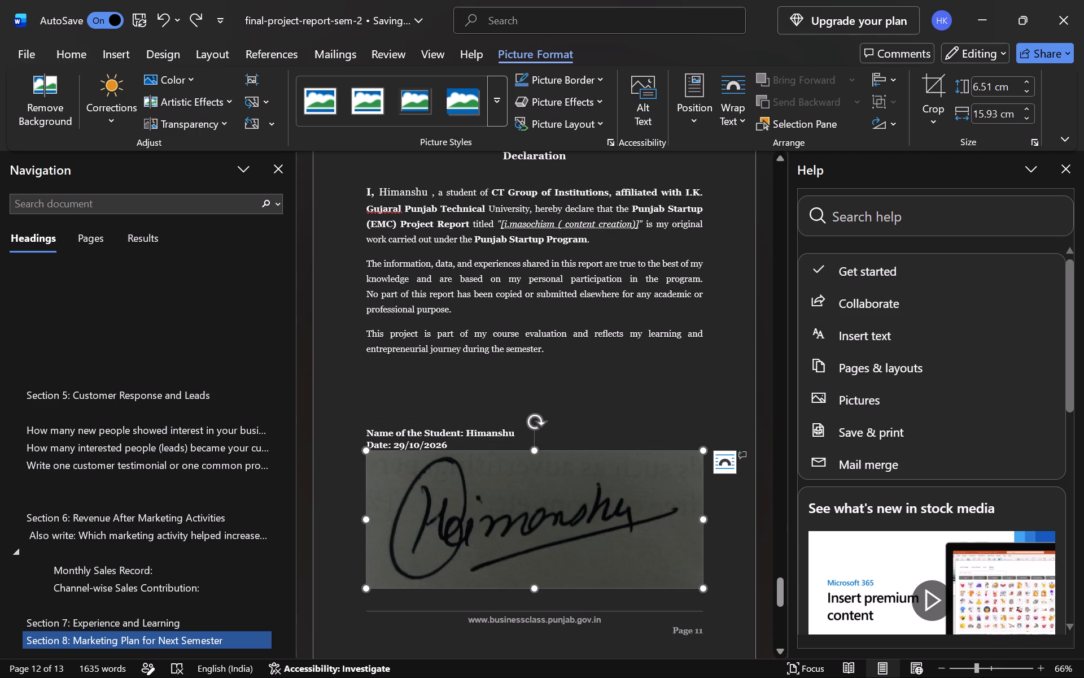
Shrink the signature picture proportionally to about 1.82 cm high and 4.45 cm wide, keeping it upright.
{"action": "left_click_drag", "start_coordinate": [703, 586], "coordinate": [562, 548]}
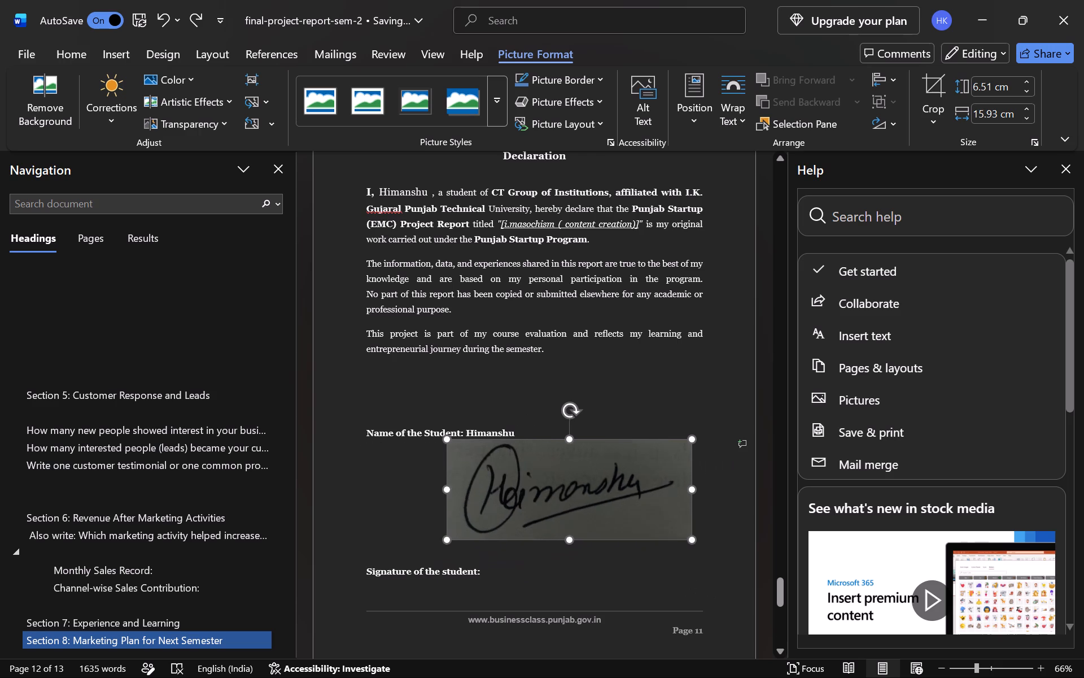
{"action": "left_click_drag", "start_coordinate": [562, 548], "coordinate": [474, 503]}
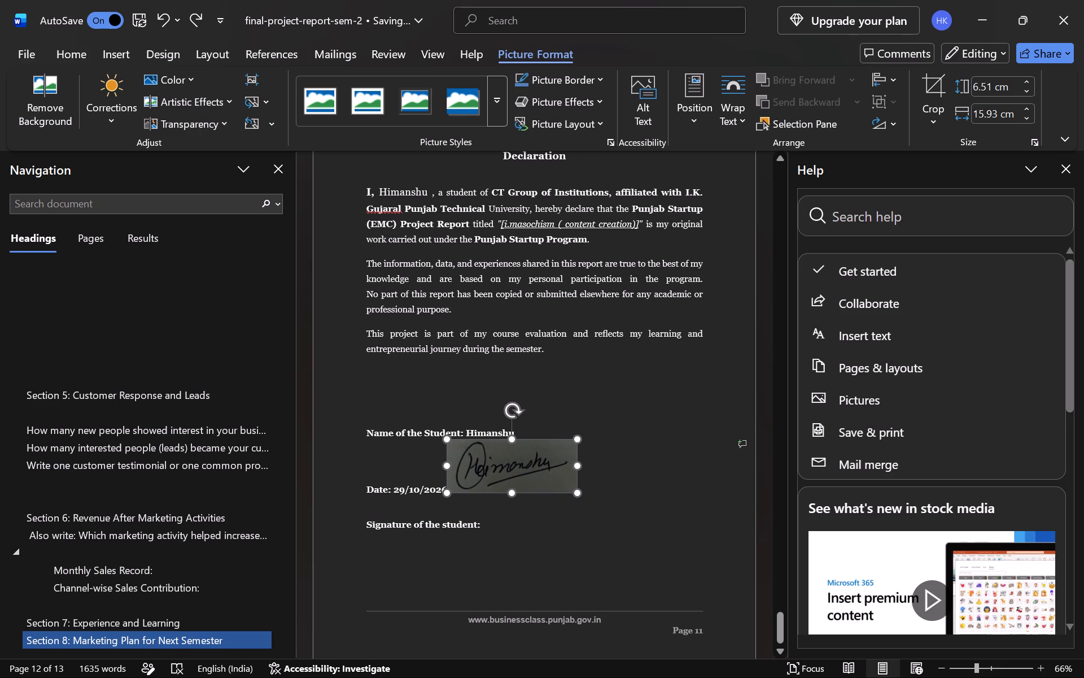
{"action": "left_click_drag", "start_coordinate": [474, 503], "coordinate": [445, 488]}
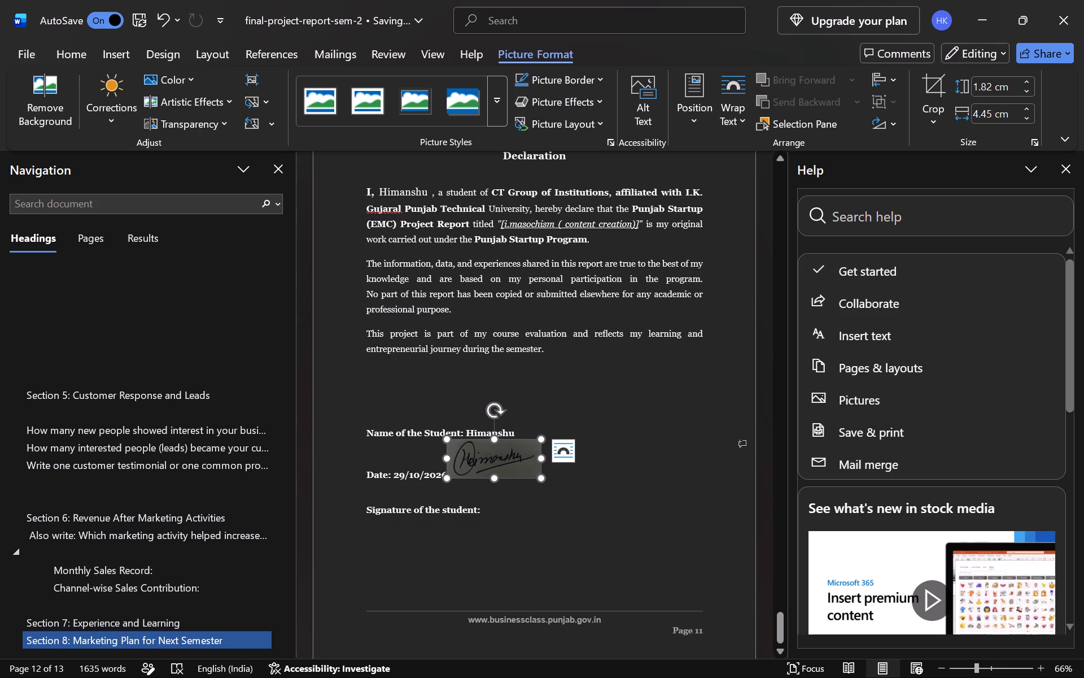
Move the signature picture from the date line to directly below "Signature of the student:".
{"action": "left_click", "coordinate": [471, 461]}
{"action": "left_click_drag", "start_coordinate": [471, 456], "coordinate": [492, 489]}
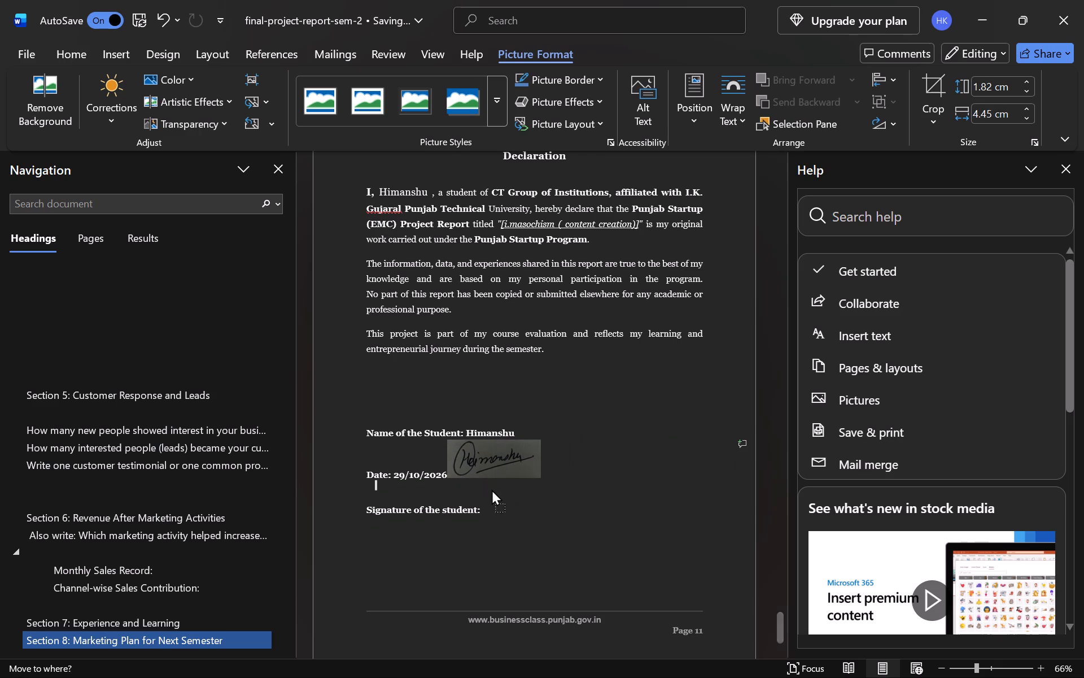
{"action": "left_click_drag", "start_coordinate": [492, 489], "coordinate": [498, 501]}
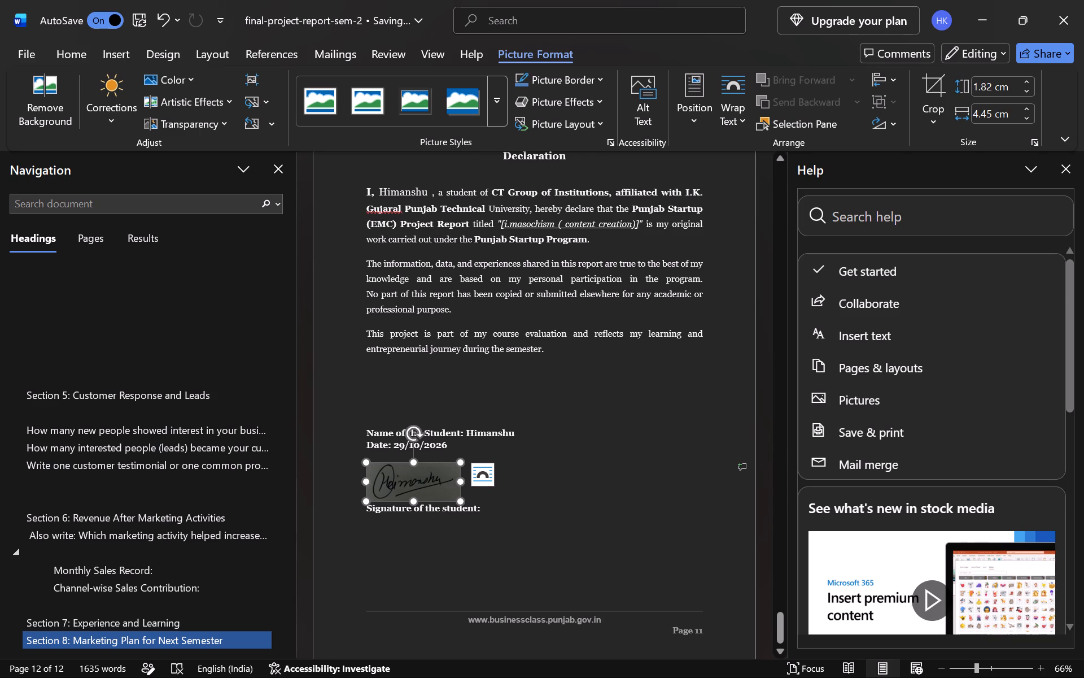
{"action": "left_click_drag", "start_coordinate": [437, 490], "coordinate": [526, 493]}
{"action": "left_click_drag", "start_coordinate": [434, 471], "coordinate": [436, 529]}
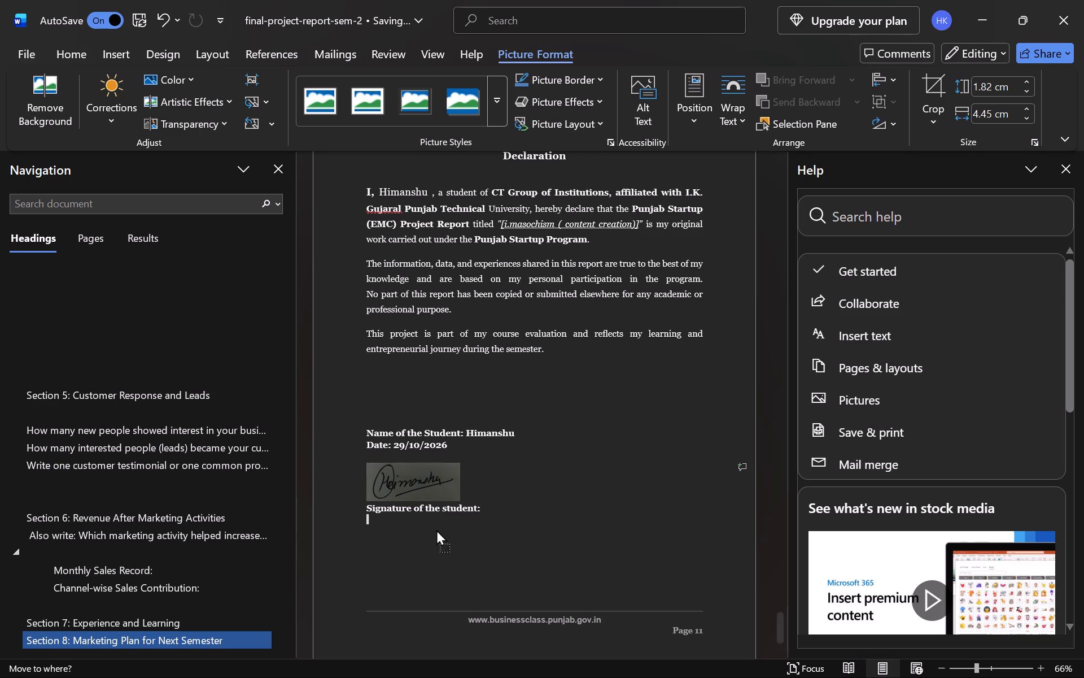
{"action": "left_click_drag", "start_coordinate": [436, 529], "coordinate": [436, 530]}
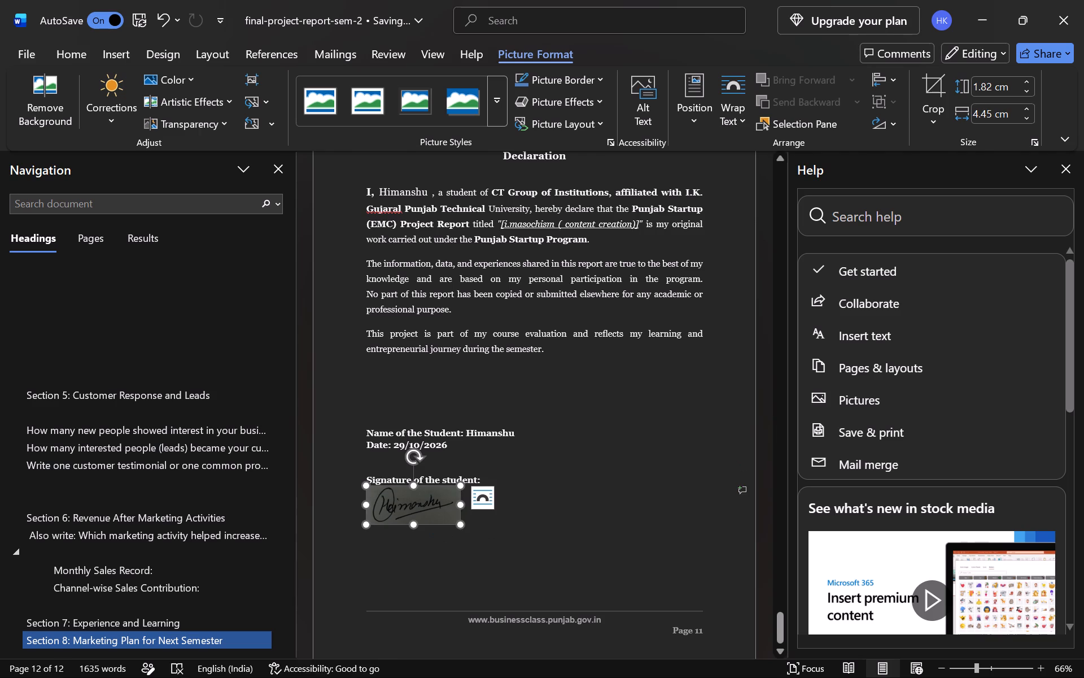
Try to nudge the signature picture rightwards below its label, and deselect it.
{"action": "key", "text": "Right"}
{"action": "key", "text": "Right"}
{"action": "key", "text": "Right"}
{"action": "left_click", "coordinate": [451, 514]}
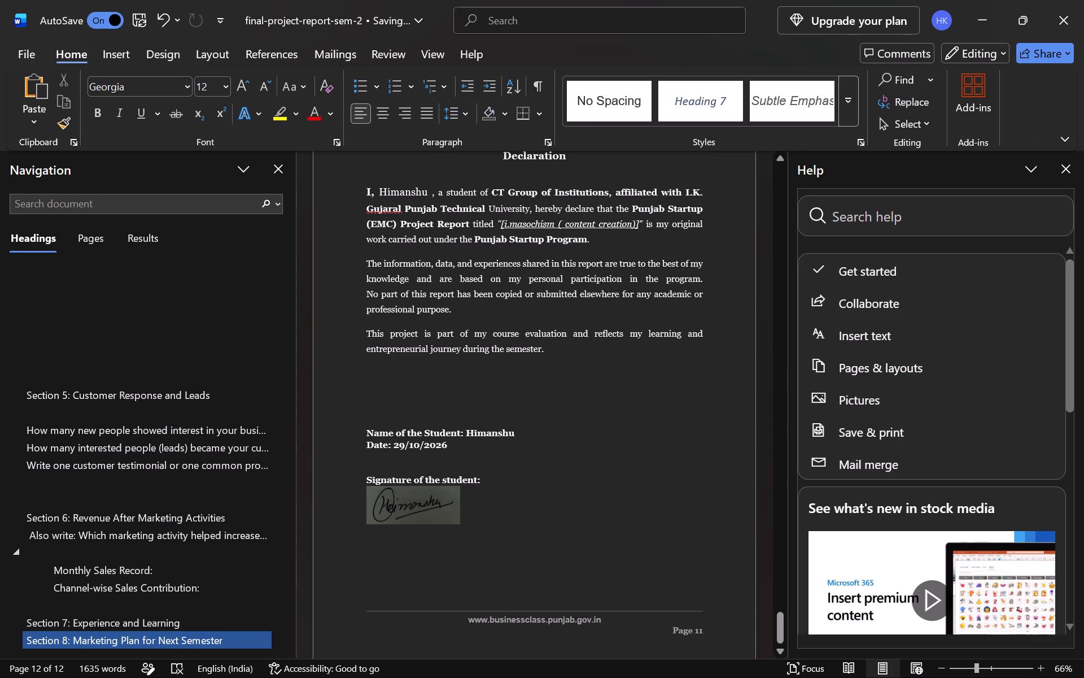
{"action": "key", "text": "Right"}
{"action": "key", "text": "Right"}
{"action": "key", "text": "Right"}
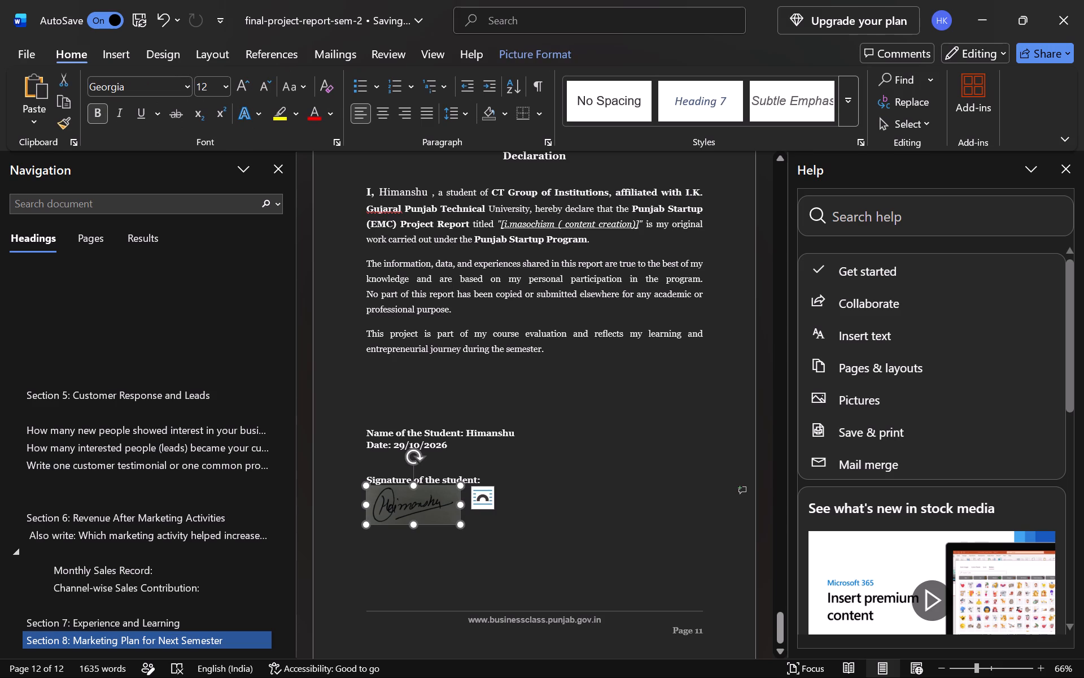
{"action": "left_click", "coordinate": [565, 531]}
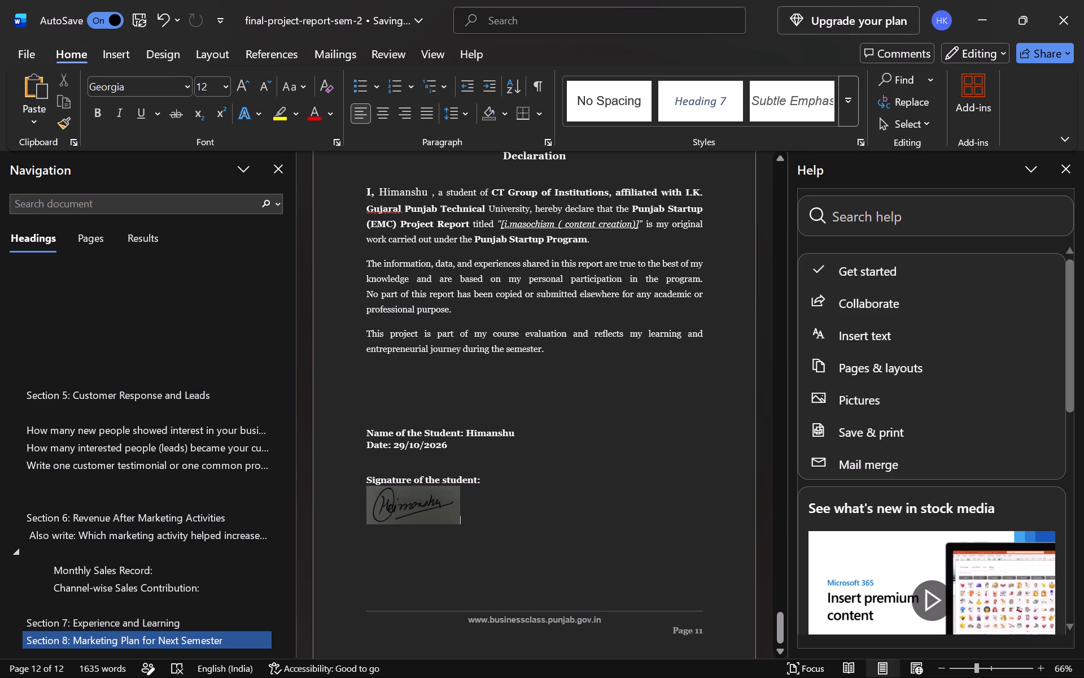
Save the report document.
{"action": "key", "text": "ctrl+s"}
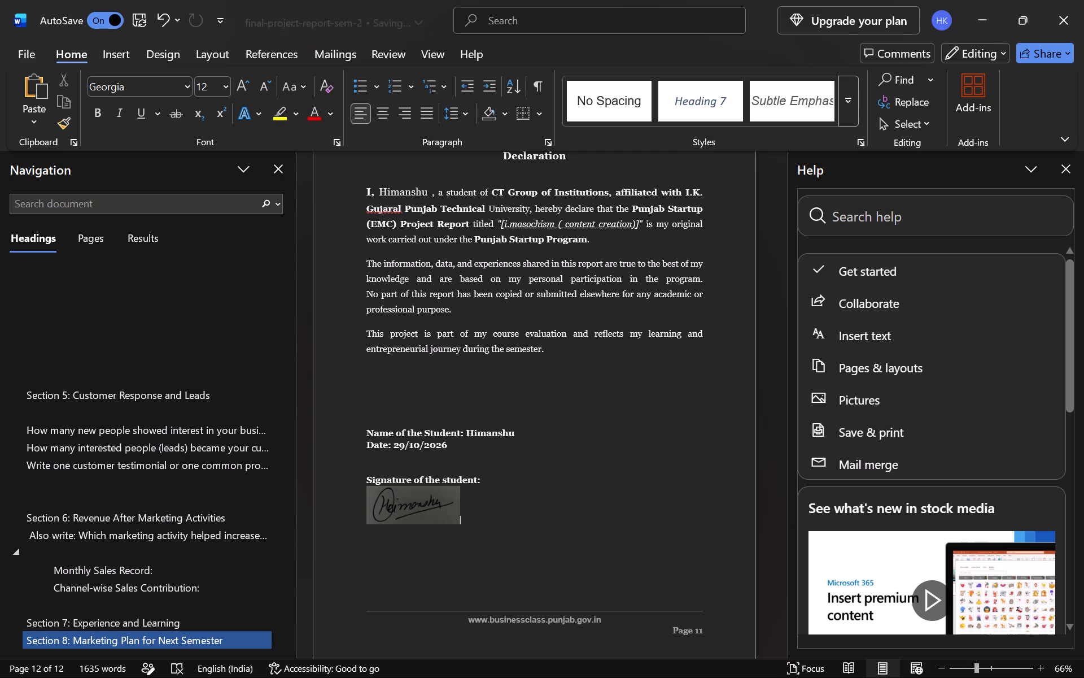
Run the spelling and grammar check, ignoring all occurrences of "Gujaral", and close the finished check.
{"action": "scroll", "coordinate": [525, 523], "scroll_direction": "up", "scroll_amount": 2}
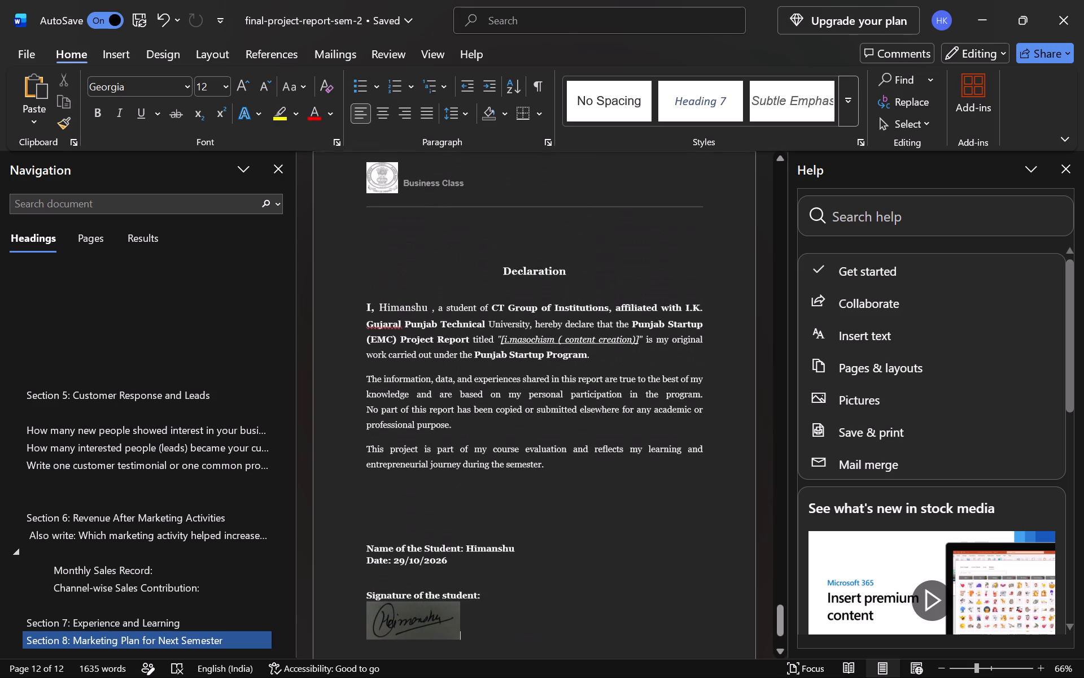
{"action": "key", "text": "F7"}
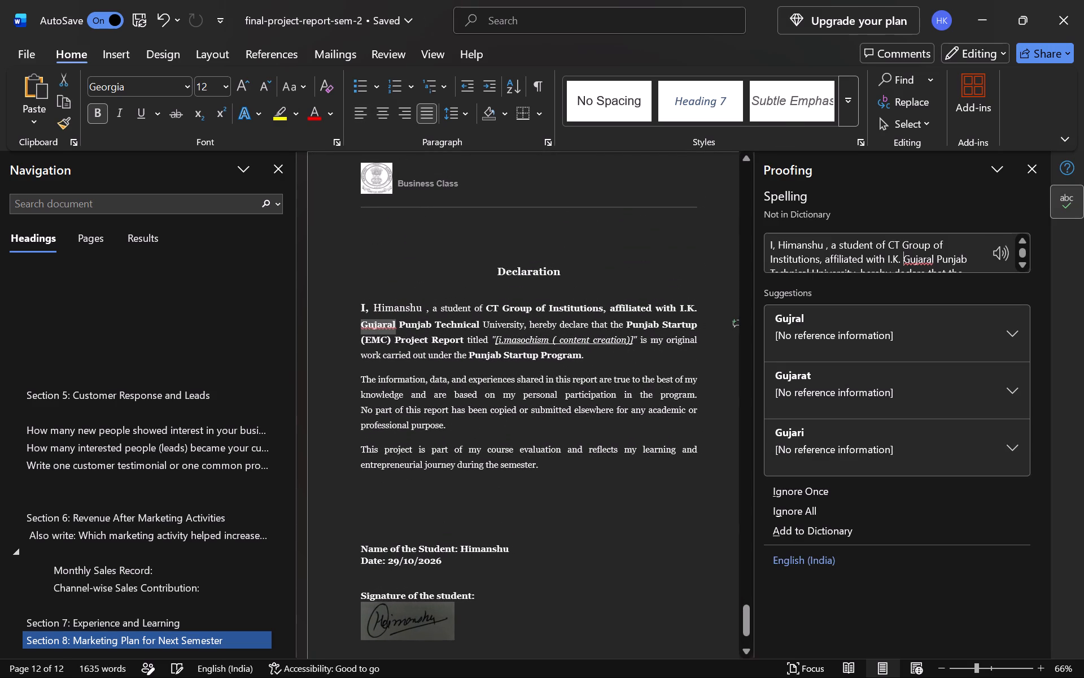
{"action": "left_click", "coordinate": [785, 516]}
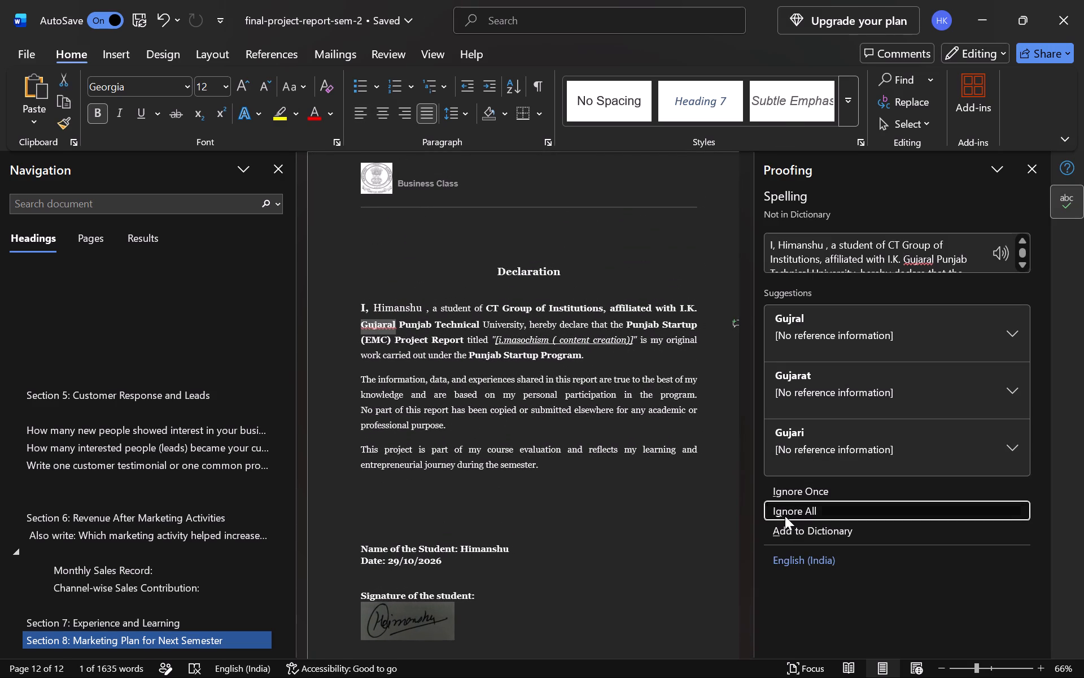
{"action": "left_click", "coordinate": [644, 382]}
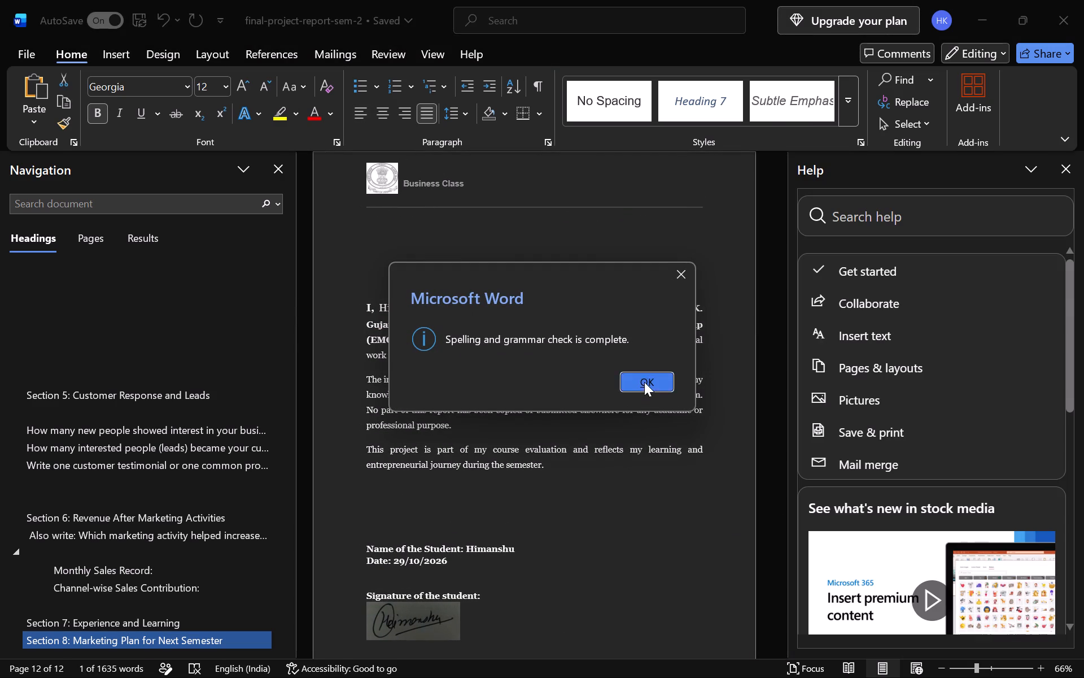
Review the report from the Declaration back to the cover page, checking the section answers, Index and page numbers.
{"action": "scroll", "coordinate": [538, 395], "scroll_direction": "up", "scroll_amount": 2}
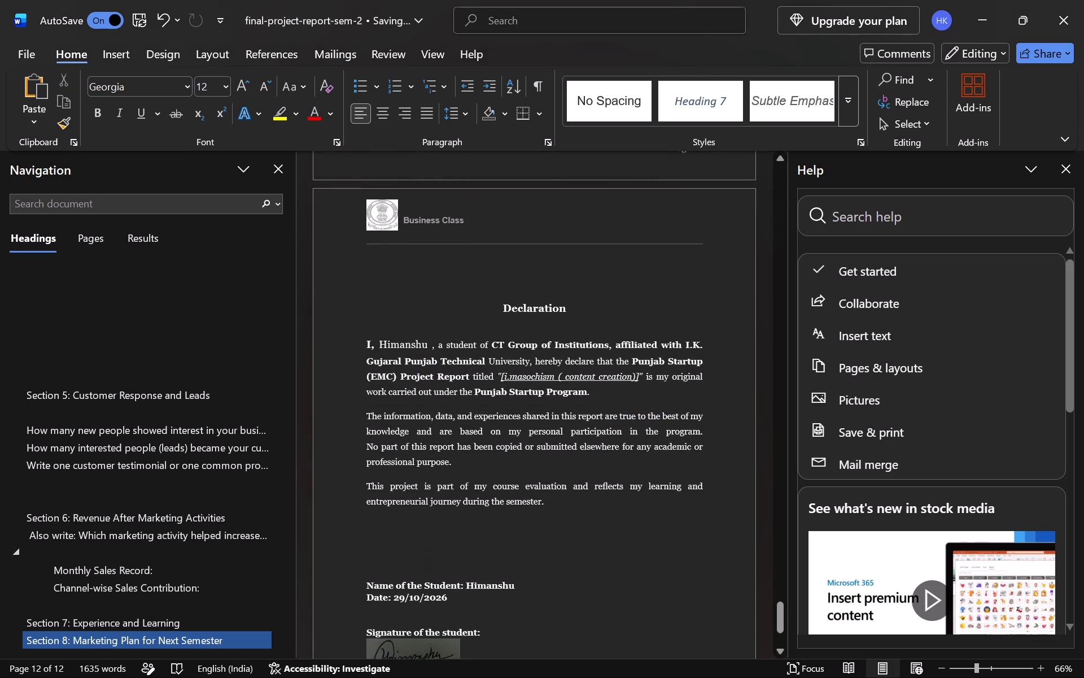
{"action": "scroll", "coordinate": [538, 395], "scroll_direction": "up", "scroll_amount": 8}
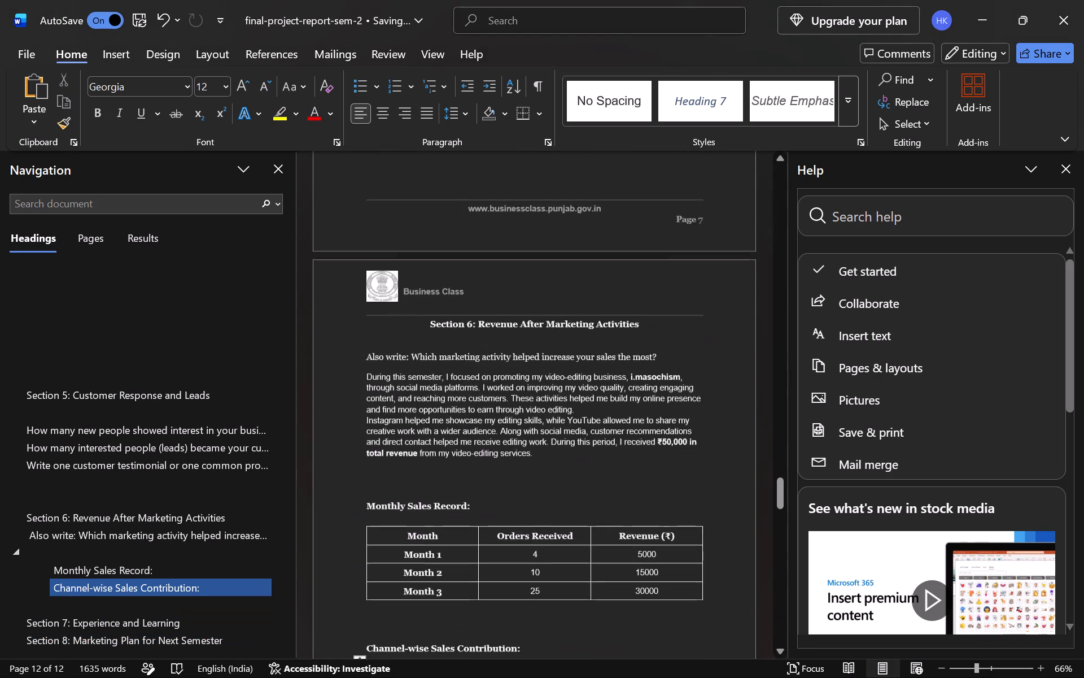
{"action": "scroll", "coordinate": [538, 395], "scroll_direction": "up", "scroll_amount": 9}
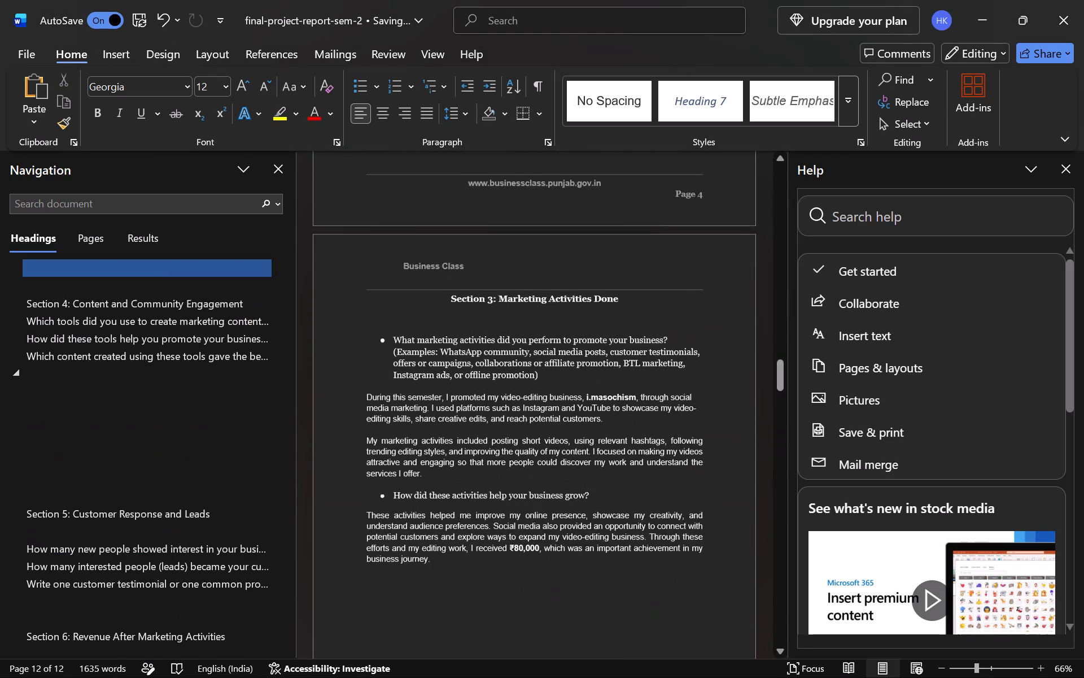
{"action": "scroll", "coordinate": [538, 395], "scroll_direction": "up", "scroll_amount": 4}
{"action": "scroll", "coordinate": [538, 395], "scroll_direction": "down", "scroll_amount": 5}
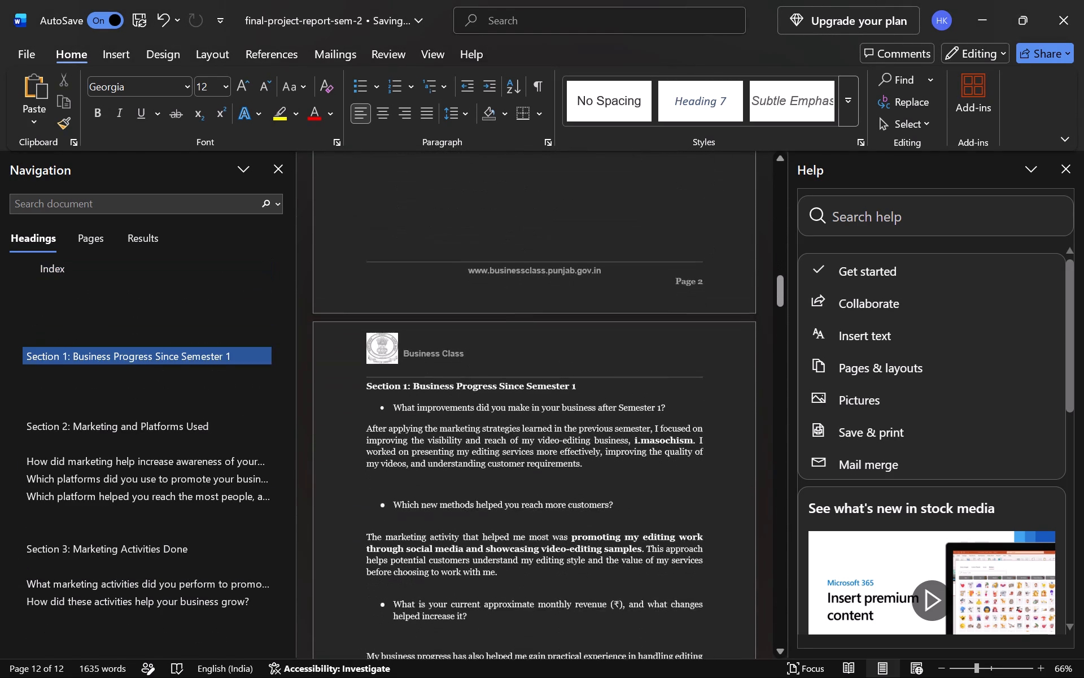
{"action": "scroll", "coordinate": [538, 395], "scroll_direction": "up", "scroll_amount": 3}
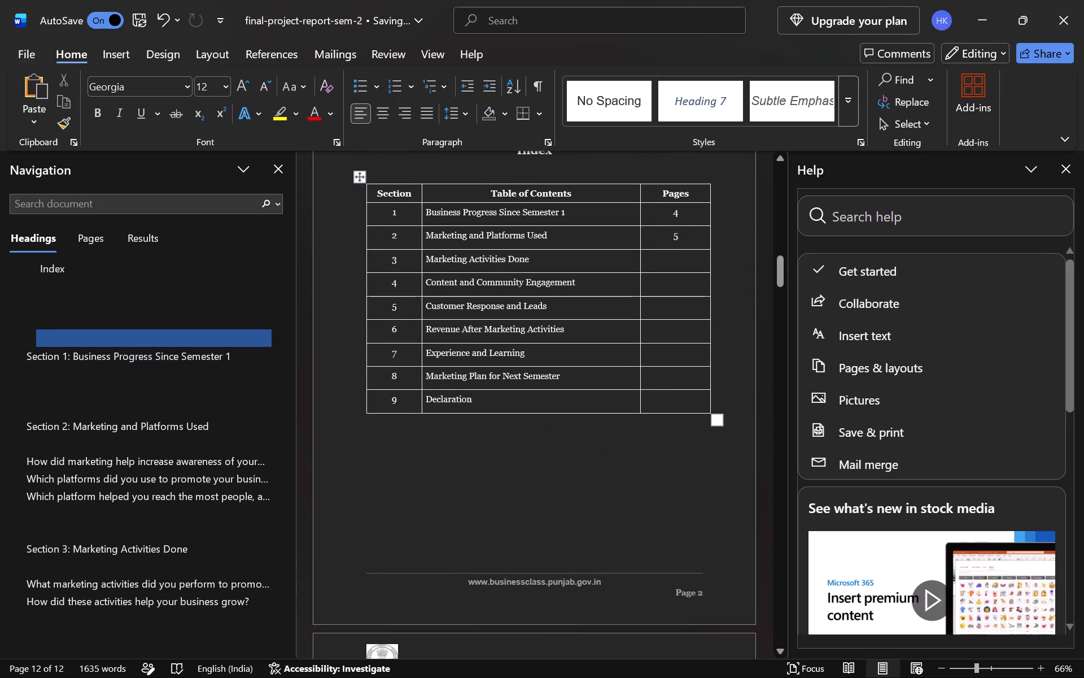
{"action": "scroll", "coordinate": [588, 475], "scroll_direction": "up", "scroll_amount": 5}
{"action": "scroll", "coordinate": [588, 475], "scroll_direction": "down", "scroll_amount": 1}
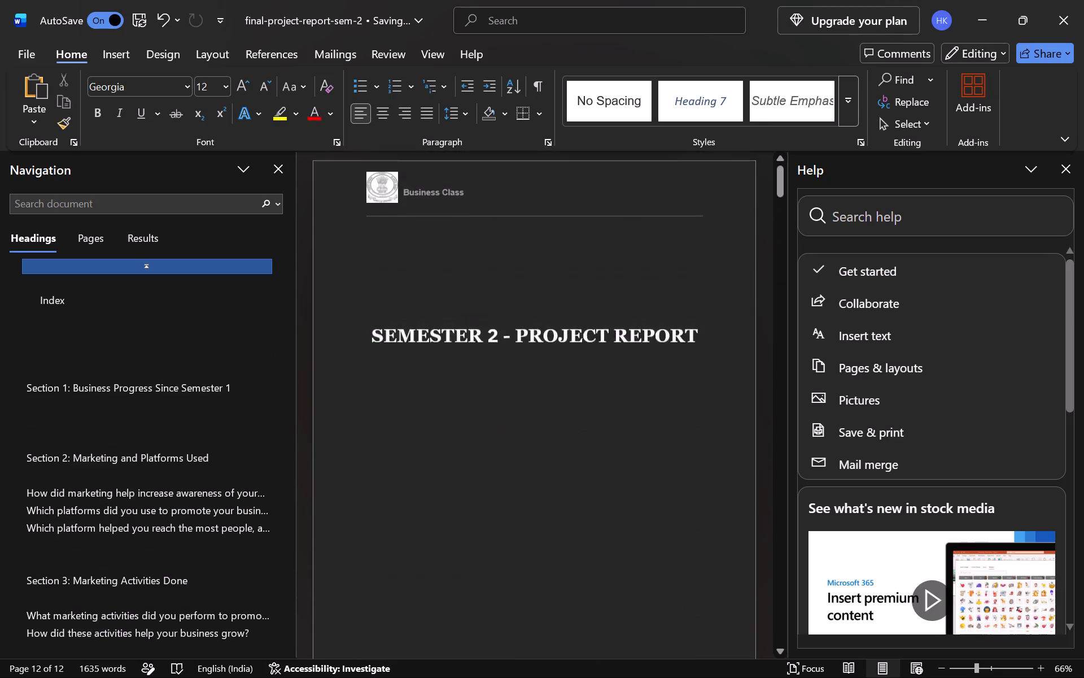
{"action": "scroll", "coordinate": [588, 475], "scroll_direction": "down", "scroll_amount": 1}
{"action": "scroll", "coordinate": [588, 475], "scroll_direction": "up", "scroll_amount": 2}
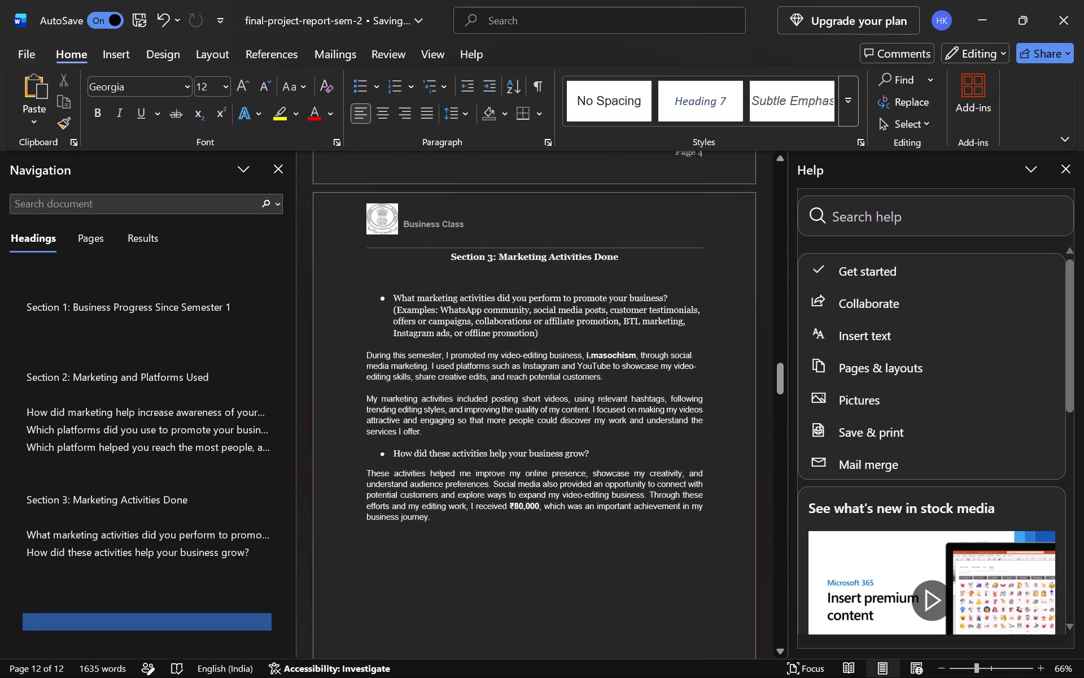
Change the Index page numbers to 3 for Business Progress Since Semester 1 and 4 for Marketing and Platforms Used.
{"action": "scroll", "coordinate": [588, 475], "scroll_direction": "up", "scroll_amount": 6}
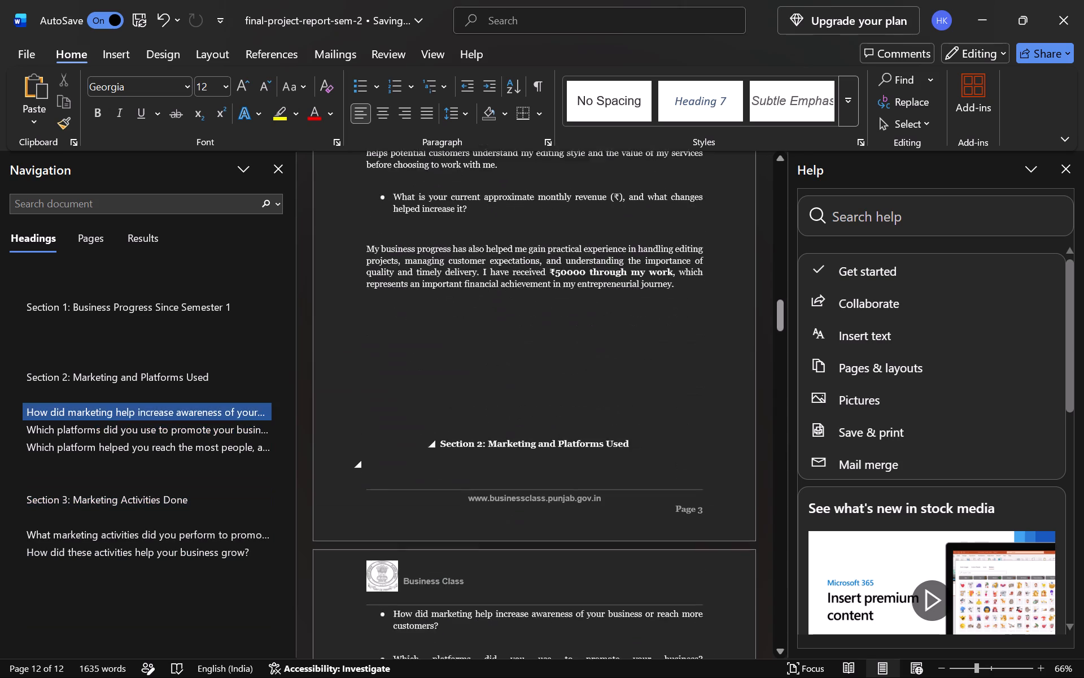
{"action": "scroll", "coordinate": [588, 475], "scroll_direction": "up", "scroll_amount": 2}
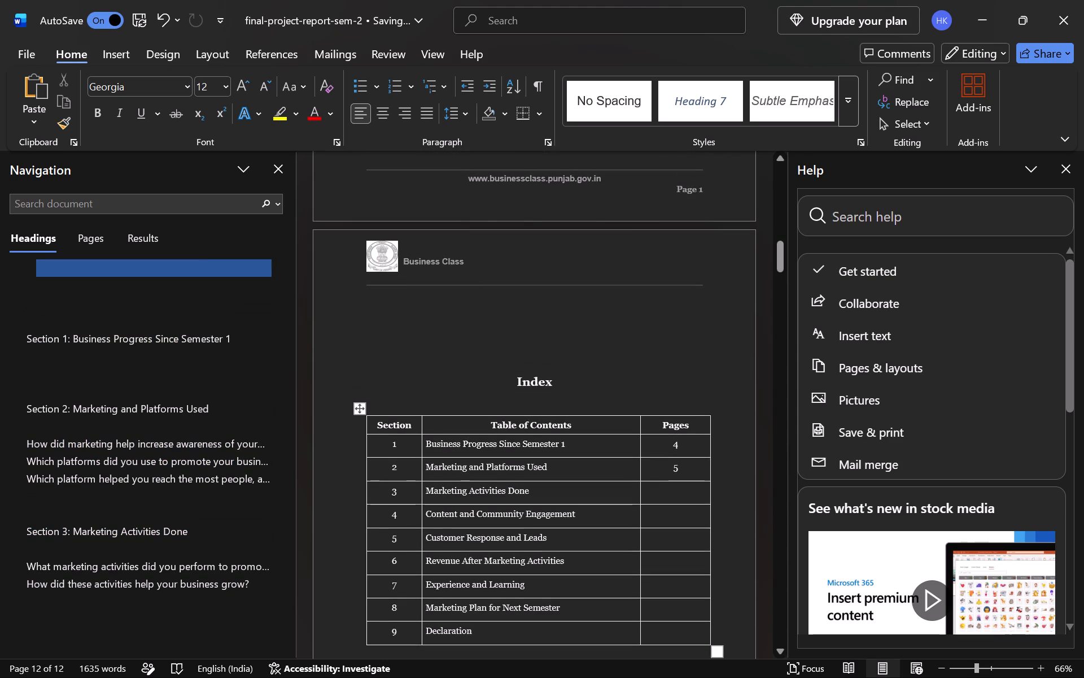
{"action": "left_click", "coordinate": [689, 445]}
{"action": "key", "text": "BackSpace"}
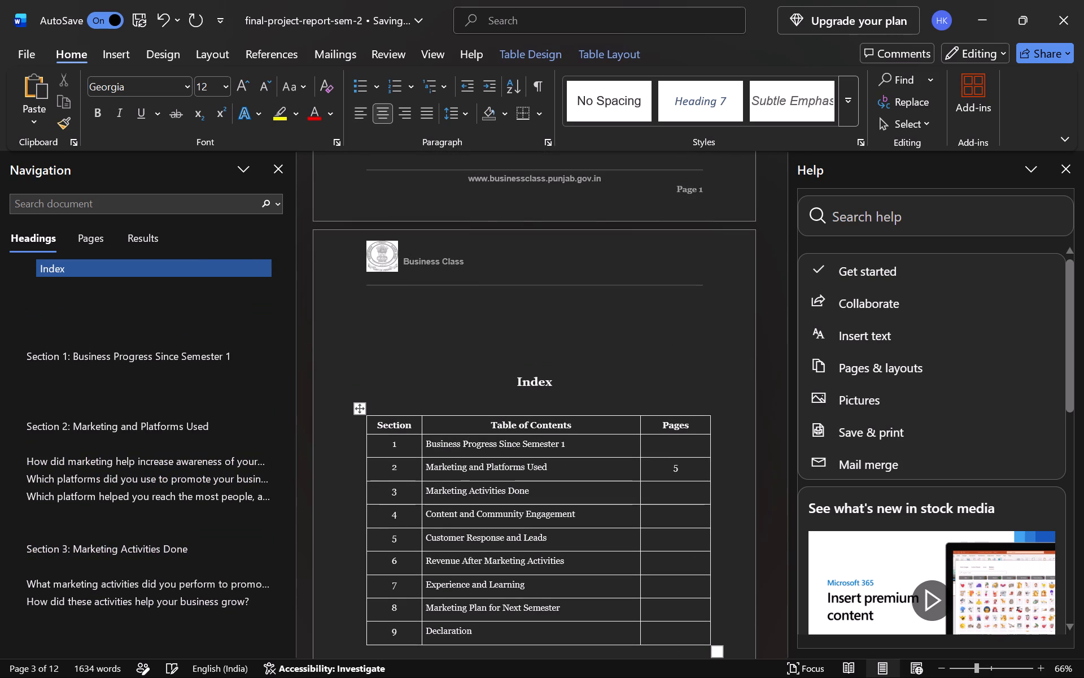
{"action": "key", "text": "3"}
{"action": "key", "text": "Down"}
{"action": "key", "text": "BackSpace"}
{"action": "key", "text": "4"}
Fill in centred Index page numbers 5, 6, 7 and 8 for sections 3 to 6.
{"action": "key", "text": "Down"}
{"action": "left_click", "coordinate": [384, 118]}
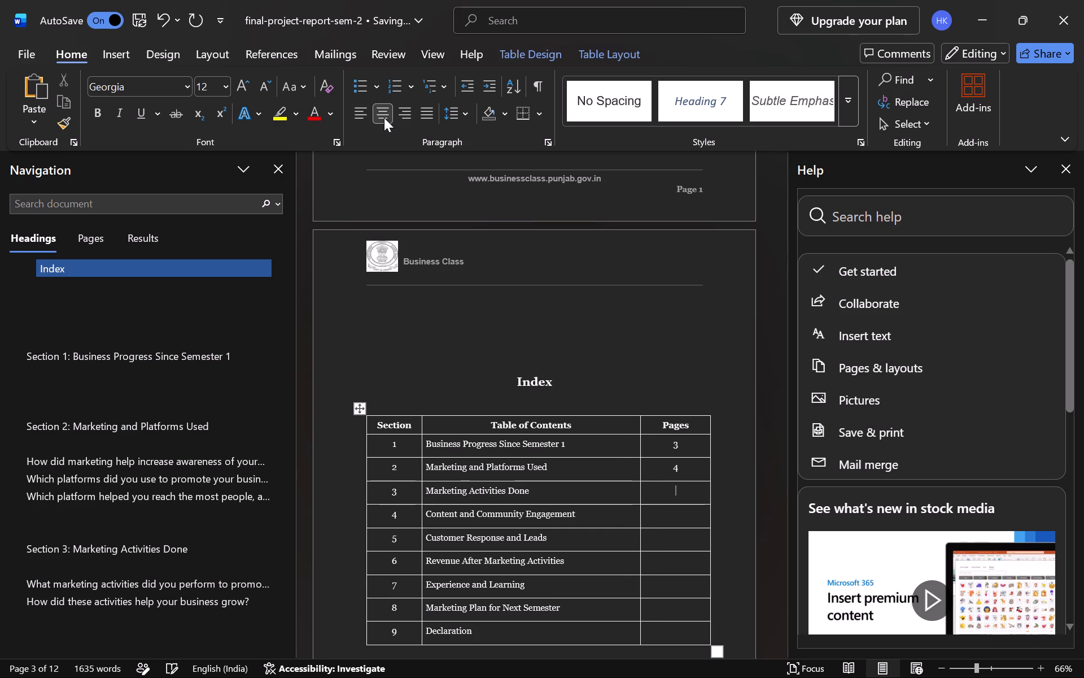
{"action": "key", "text": "5"}
{"action": "key", "text": "Down"}
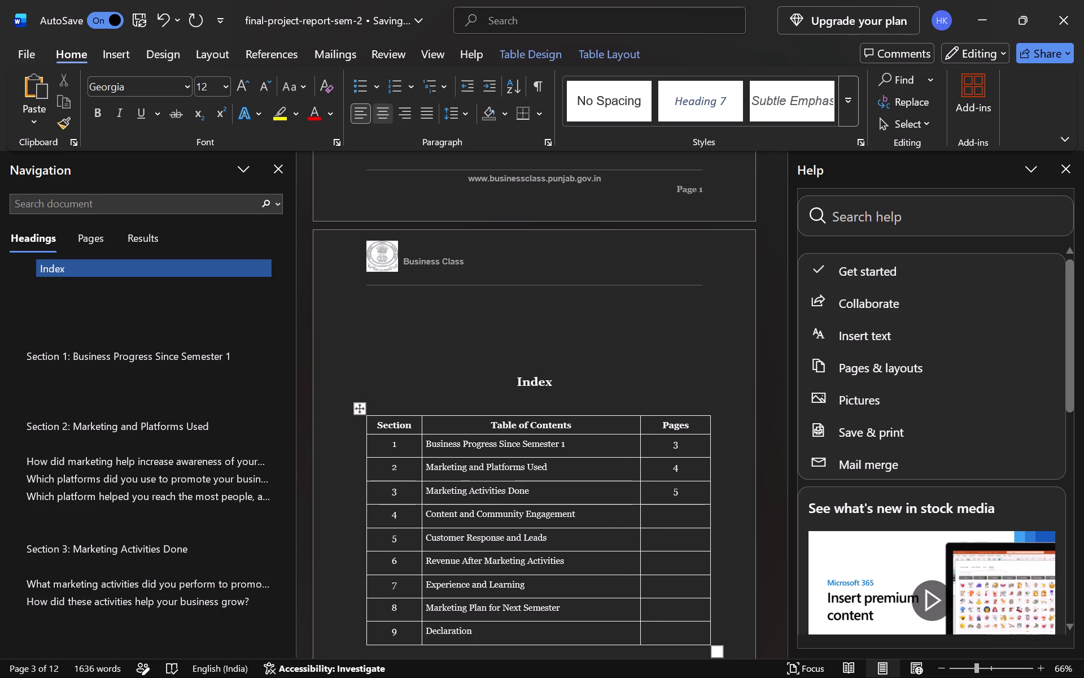
{"action": "left_click", "coordinate": [384, 118]}
{"action": "key", "text": "6"}
{"action": "key", "text": "Down"}
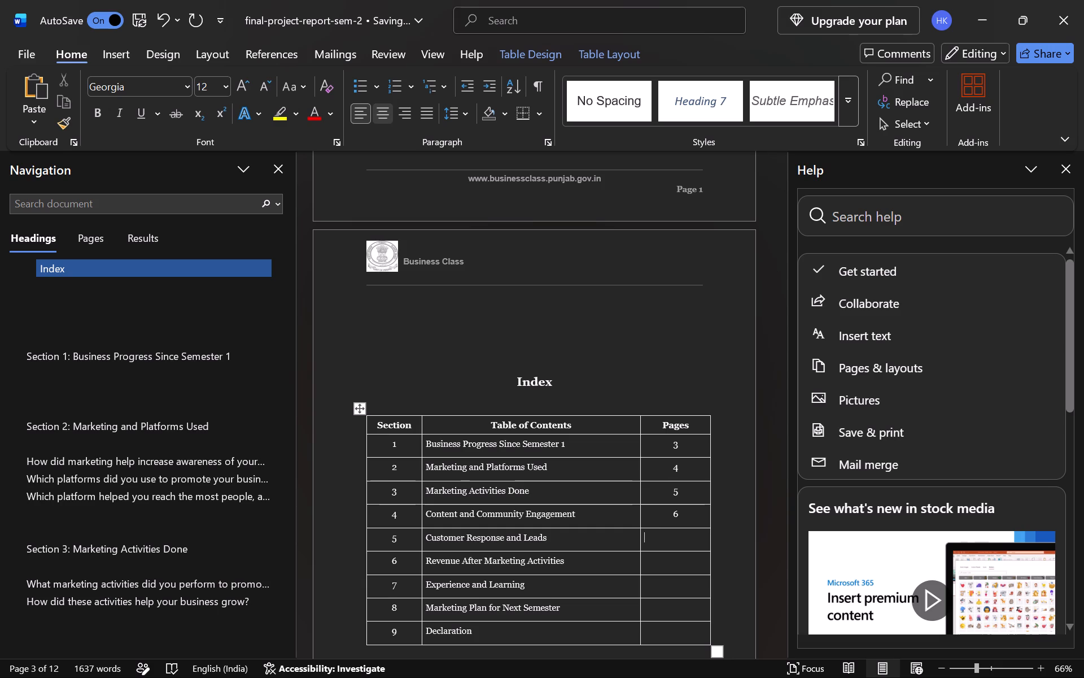
{"action": "left_click", "coordinate": [384, 118]}
{"action": "key", "text": "7"}
{"action": "key", "text": "Down"}
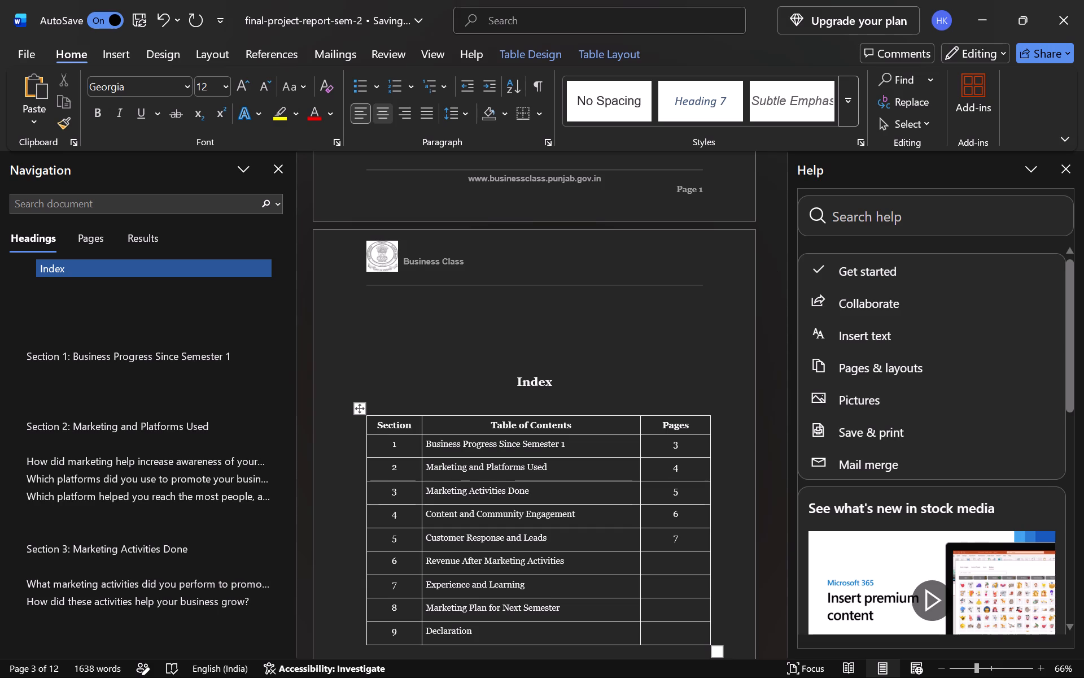
{"action": "left_click", "coordinate": [384, 118]}
{"action": "key", "text": "8"}
Fill in centred Index page numbers 9, 10 and 11 for sections 7 to 9.
{"action": "key", "text": "Down"}
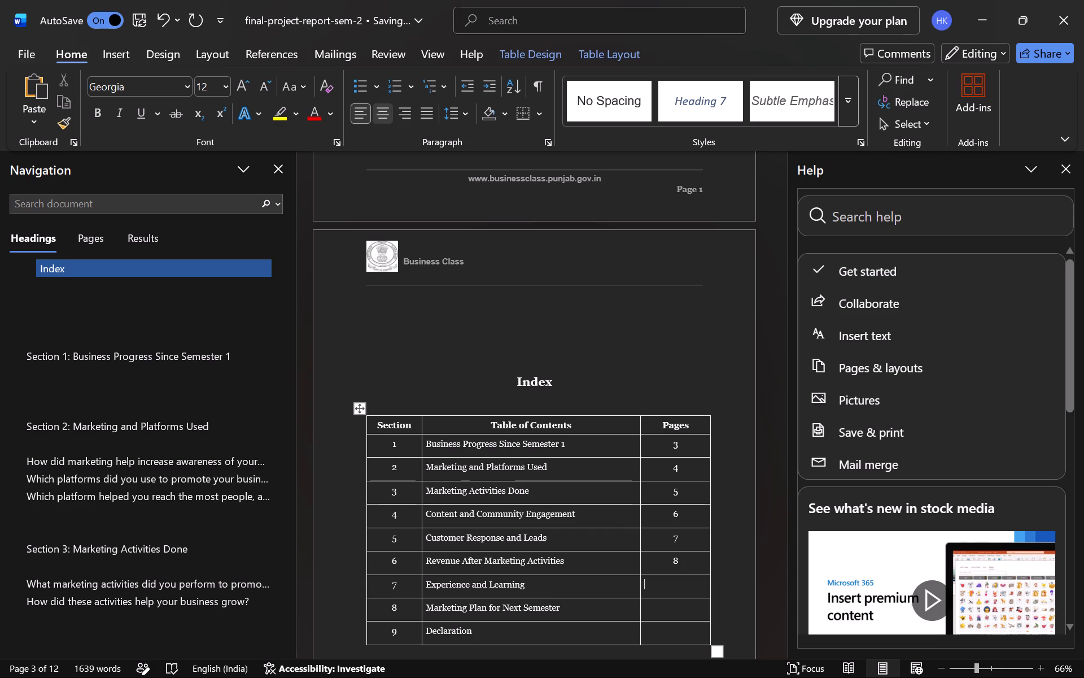
{"action": "left_click", "coordinate": [384, 118]}
{"action": "key", "text": "9"}
{"action": "key", "text": "Down"}
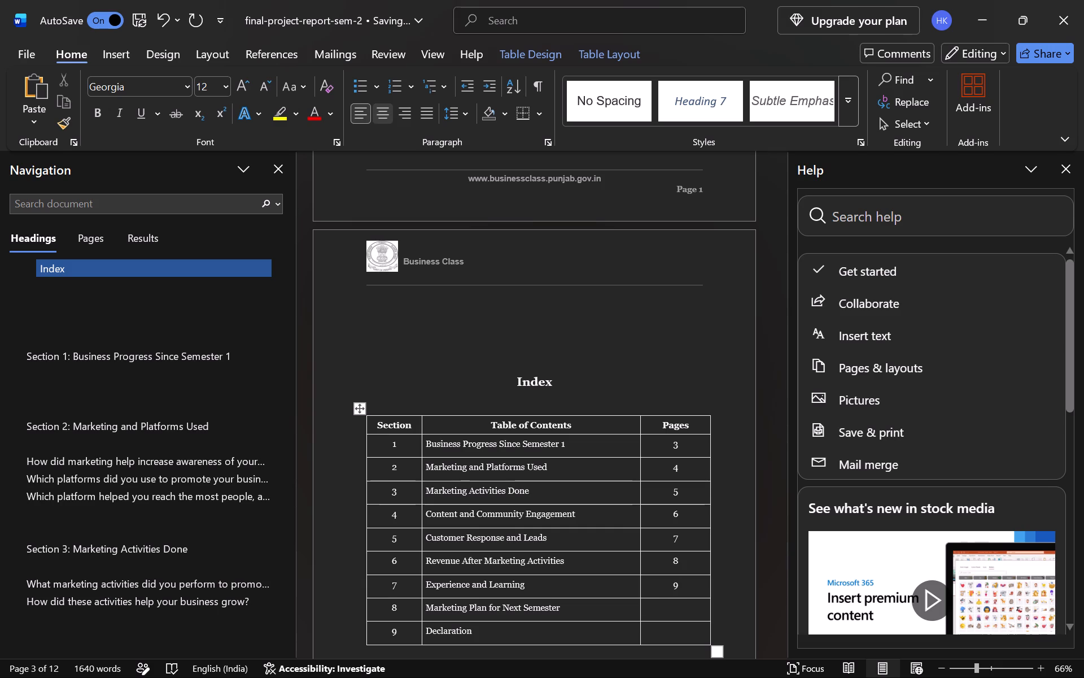
{"action": "left_click", "coordinate": [384, 118]}
{"action": "type", "text": "10"}
{"action": "key", "text": "Down"}
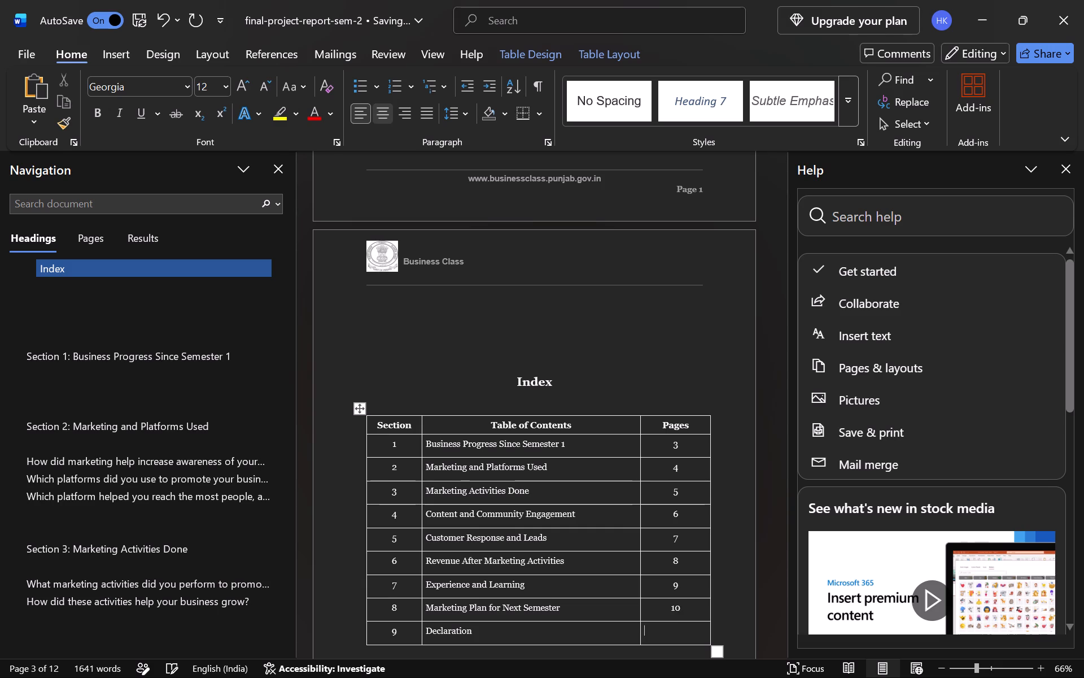
{"action": "left_click", "coordinate": [384, 118]}
{"action": "type", "text": "11"}
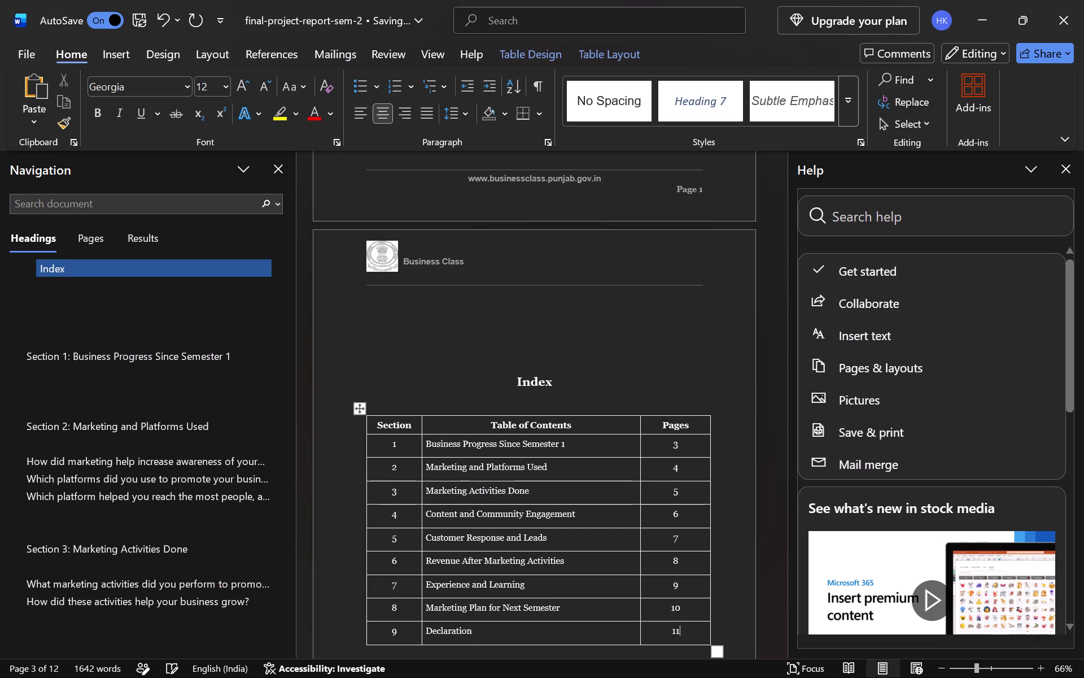
Review the report from the Index to the Declaration, checking each section's starting page against the Index.
{"action": "scroll", "coordinate": [490, 324], "scroll_direction": "down", "scroll_amount": 2}
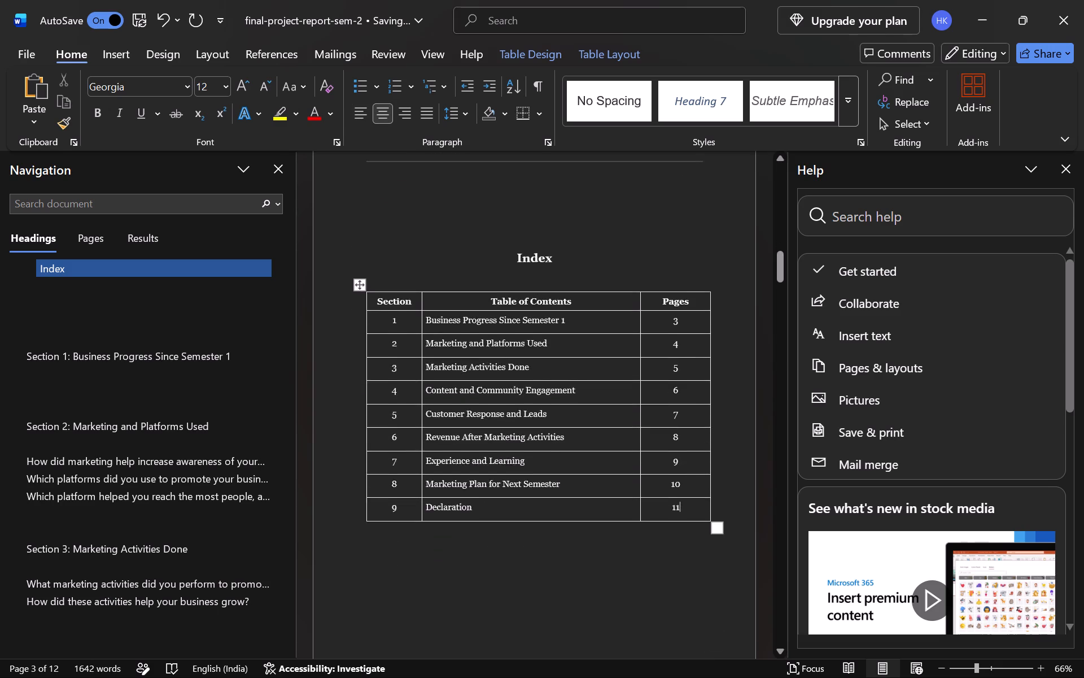
{"action": "scroll", "coordinate": [490, 324], "scroll_direction": "down", "scroll_amount": 5}
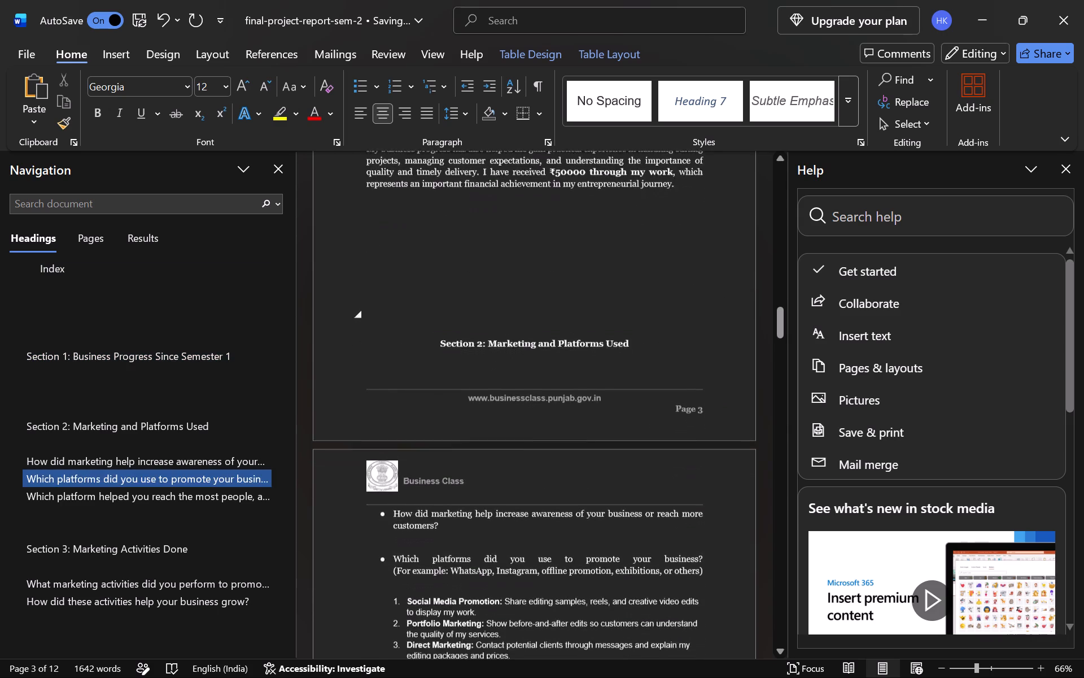
{"action": "scroll", "coordinate": [490, 324], "scroll_direction": "down", "scroll_amount": 3}
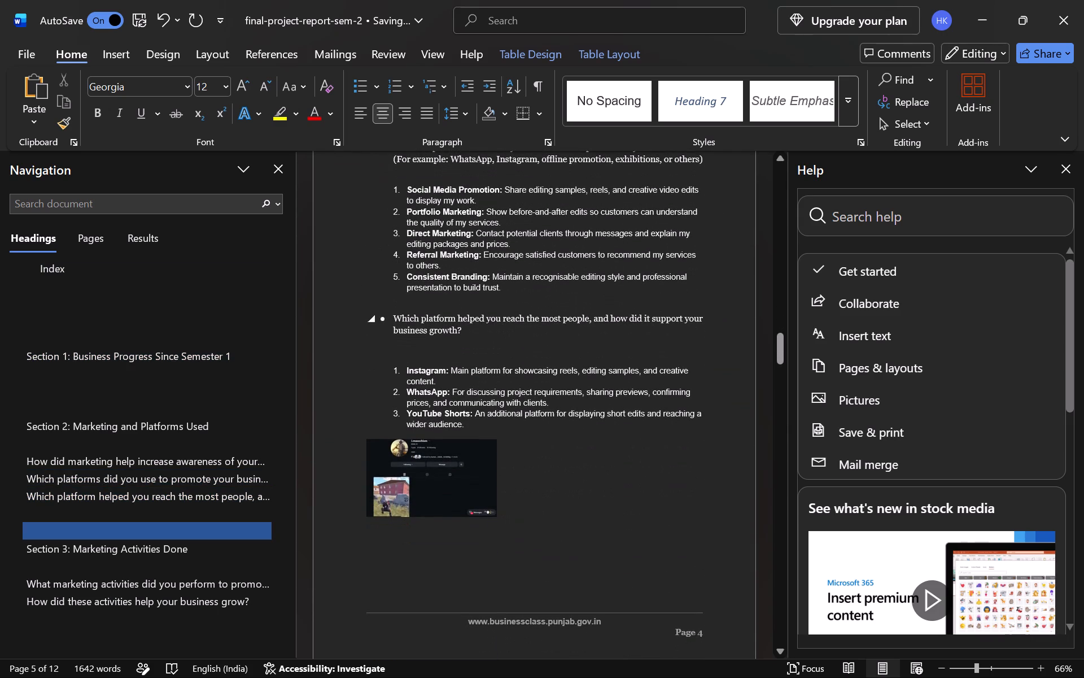
{"action": "scroll", "coordinate": [490, 324], "scroll_direction": "down", "scroll_amount": 3}
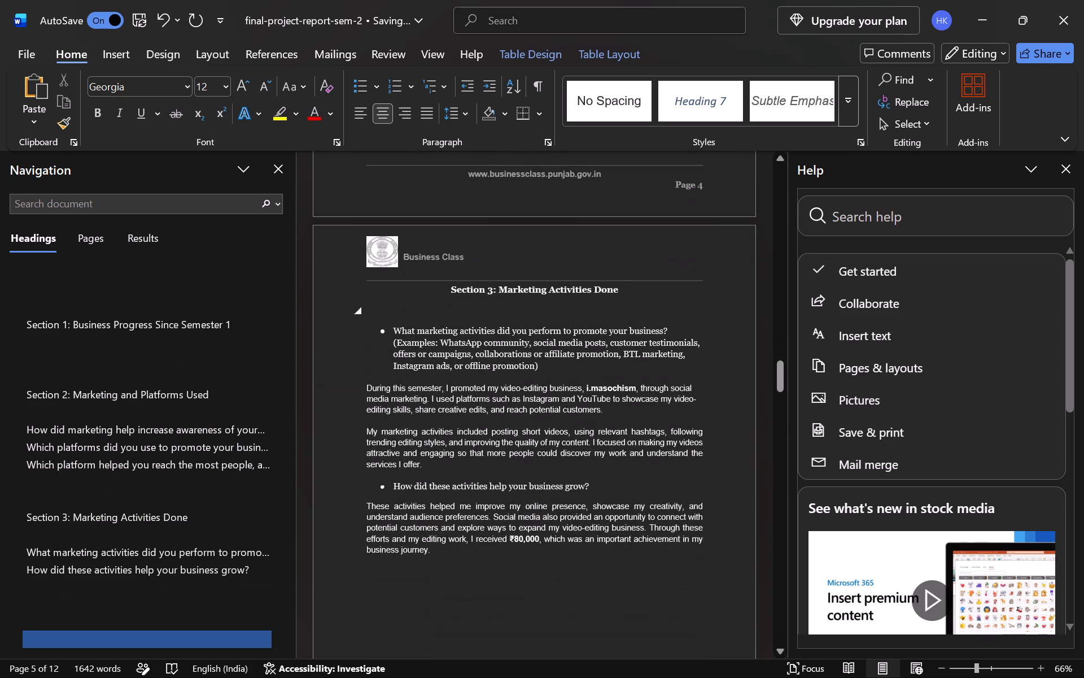
{"action": "scroll", "coordinate": [490, 324], "scroll_direction": "down", "scroll_amount": 4}
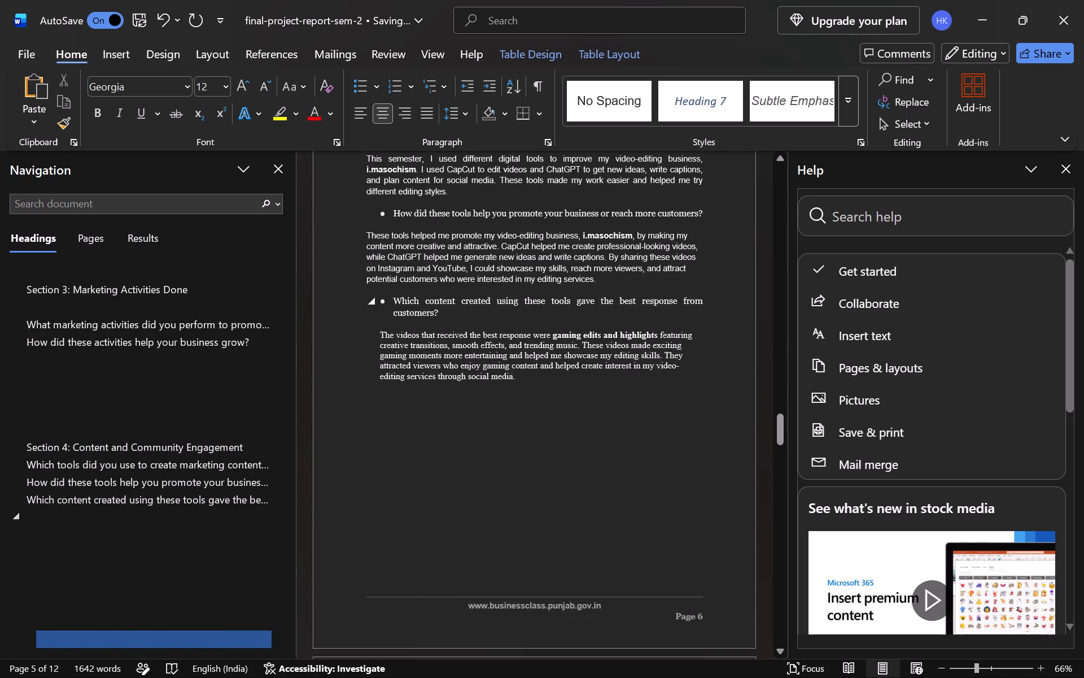
{"action": "scroll", "coordinate": [490, 324], "scroll_direction": "down", "scroll_amount": 10}
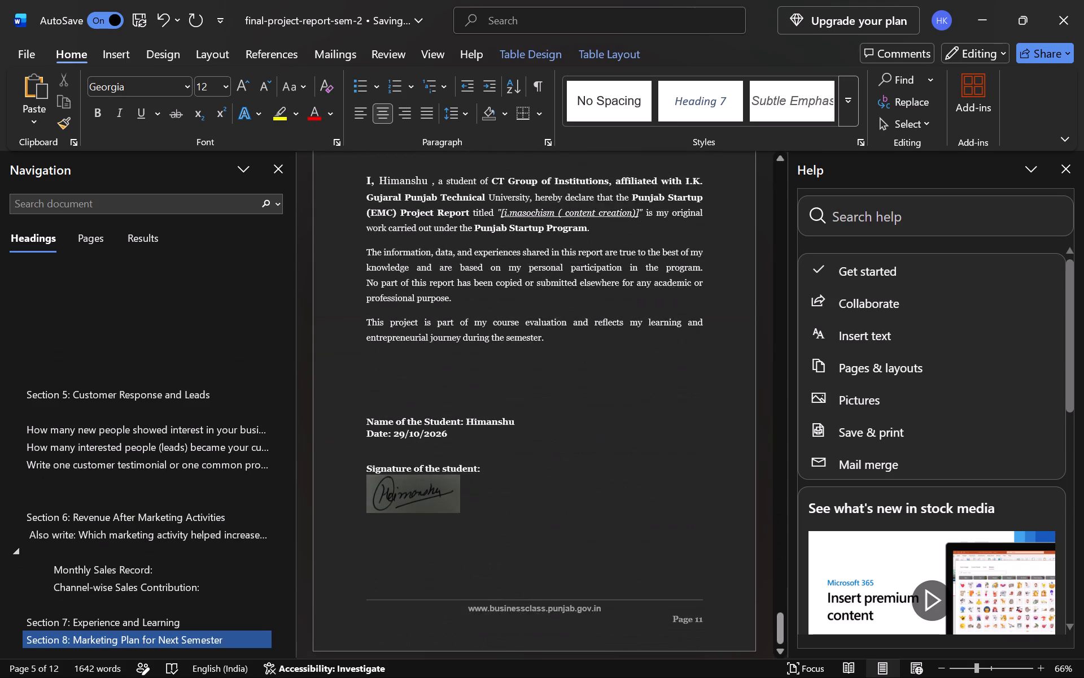
Cut the social media profile screenshot below the YouTube Shorts item at the end of Section 2.
{"action": "scroll", "coordinate": [490, 324], "scroll_direction": "up", "scroll_amount": 5}
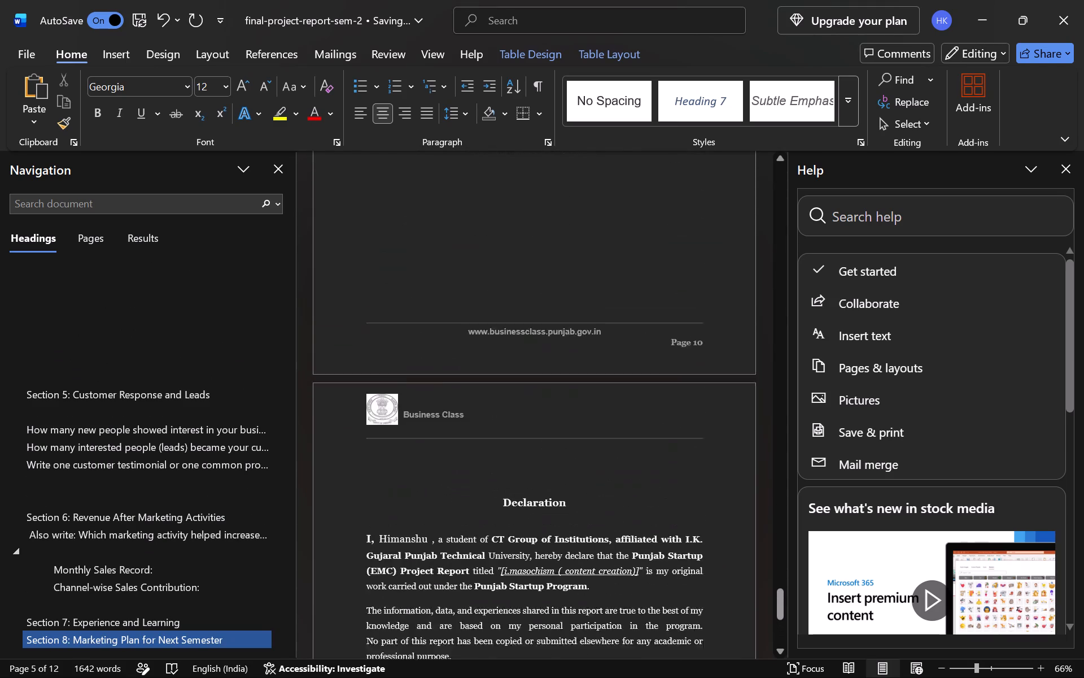
{"action": "scroll", "coordinate": [490, 324], "scroll_direction": "up", "scroll_amount": 11}
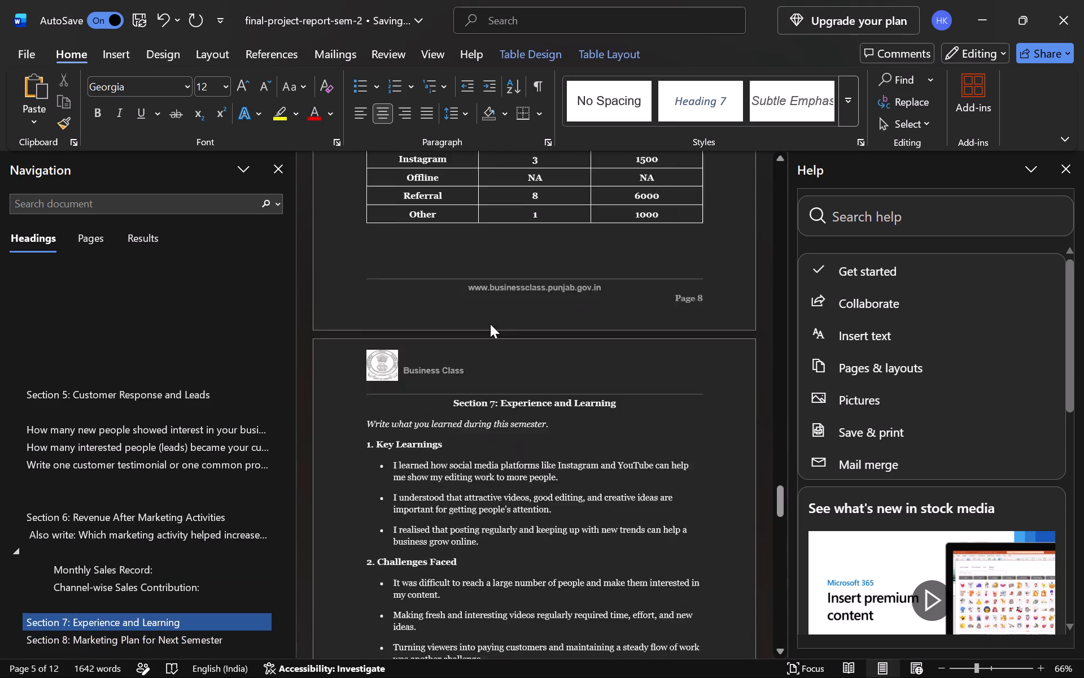
{"action": "scroll", "coordinate": [490, 324], "scroll_direction": "up", "scroll_amount": 9}
{"action": "scroll", "coordinate": [490, 324], "scroll_direction": "down", "scroll_amount": 2}
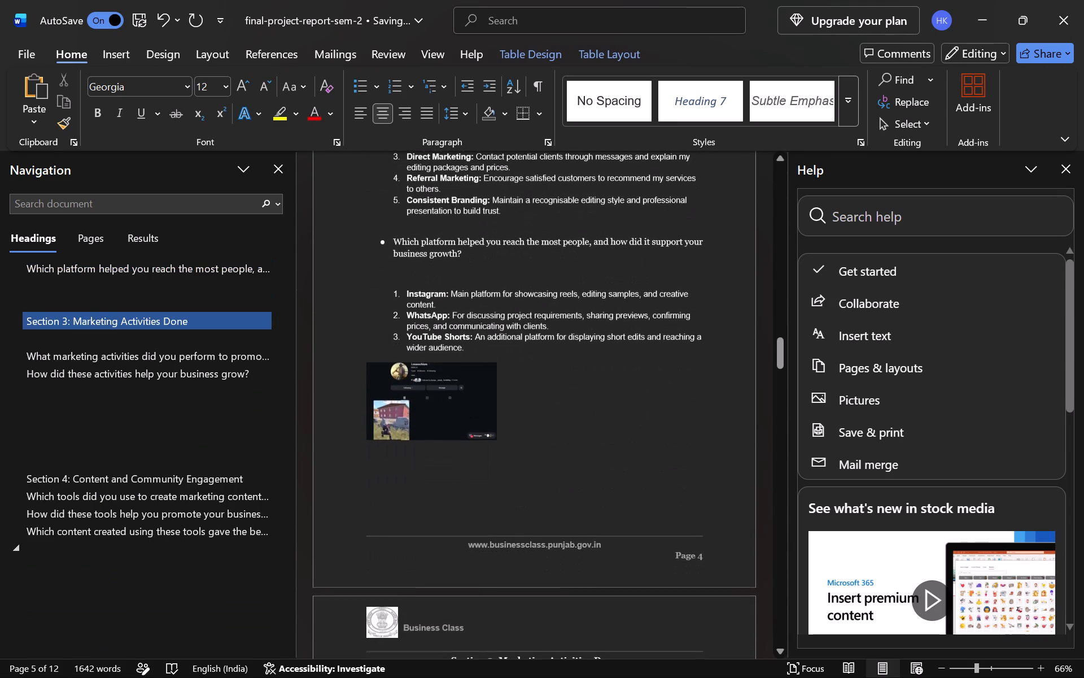
{"action": "right_click", "coordinate": [474, 392]}
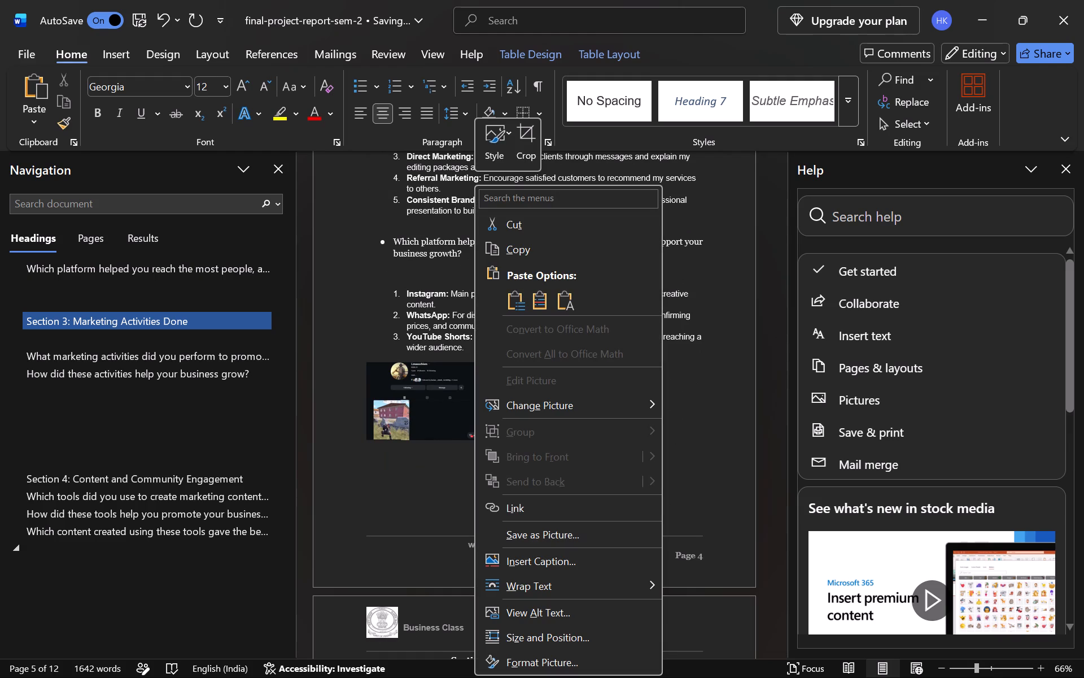
{"action": "left_click", "coordinate": [524, 229]}
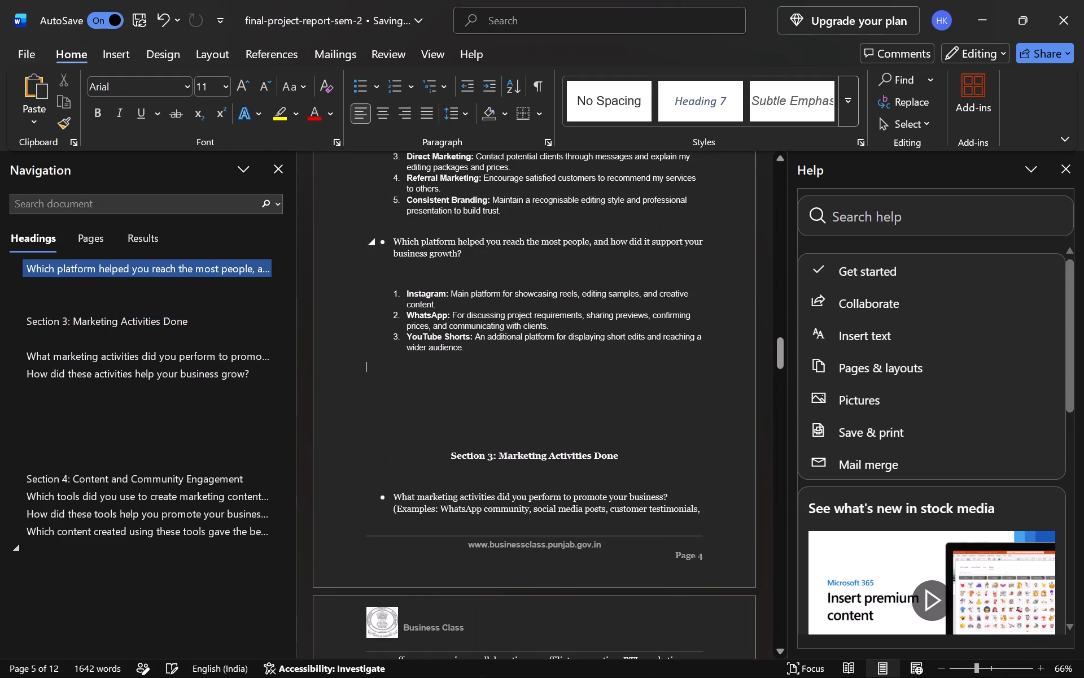
Insert three blank lines before the "Section 3: Marketing Activities Done" heading to push it onto the following page.
{"action": "left_click", "coordinate": [454, 452]}
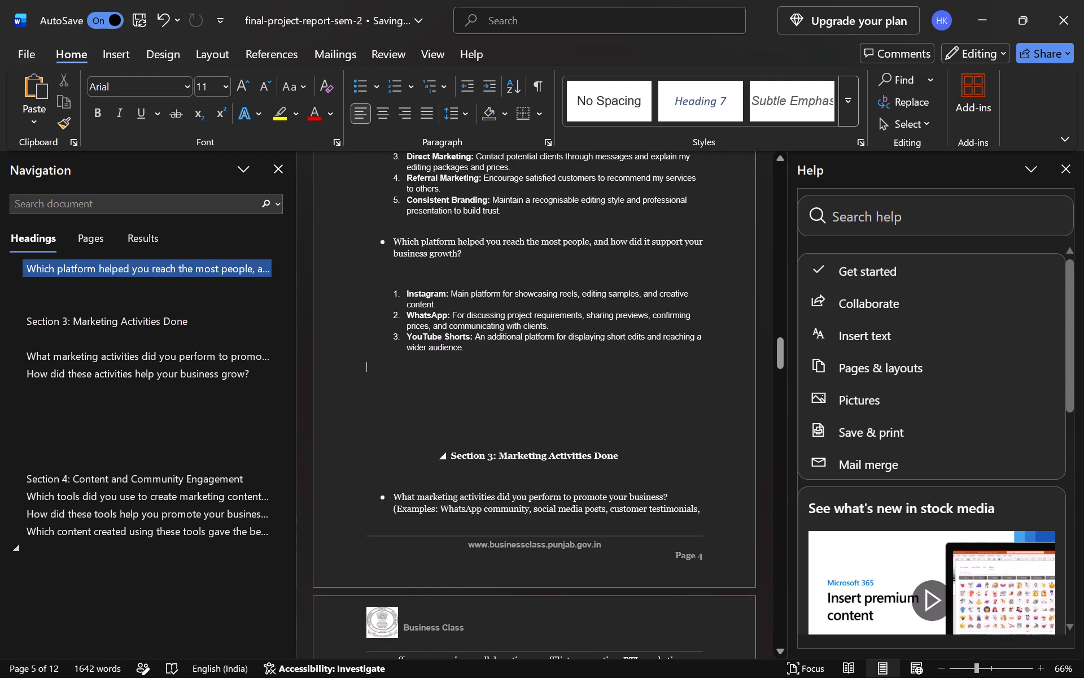
{"action": "left_click", "coordinate": [450, 453]}
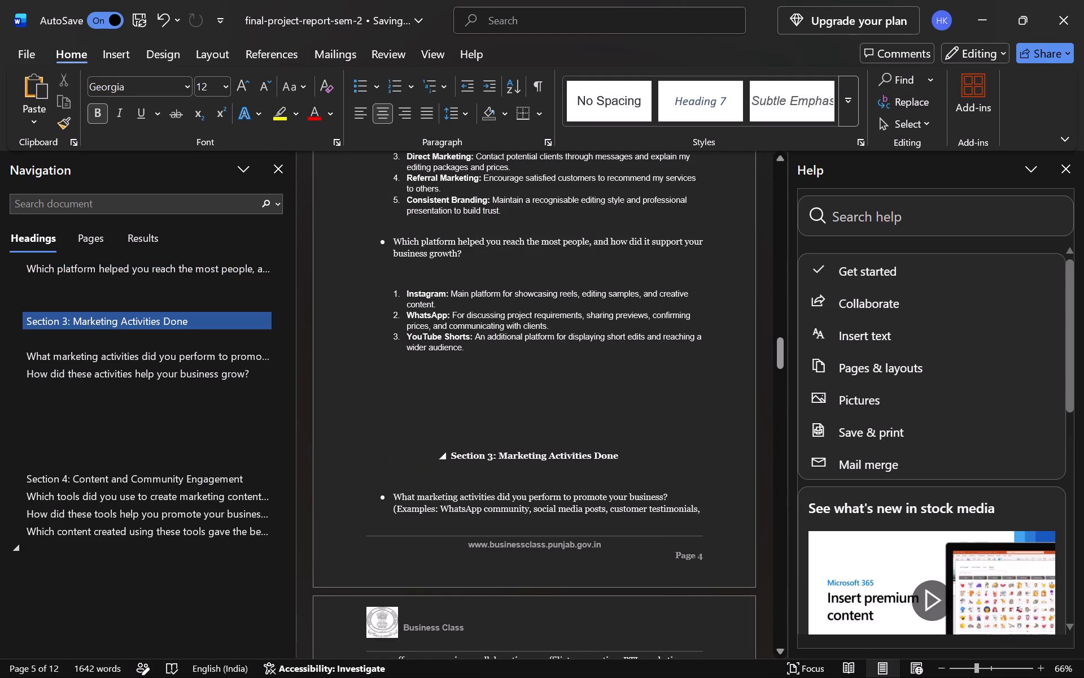
{"action": "key", "text": "Return"}
{"action": "key", "text": "Return"}
{"action": "key", "text": "Return"}
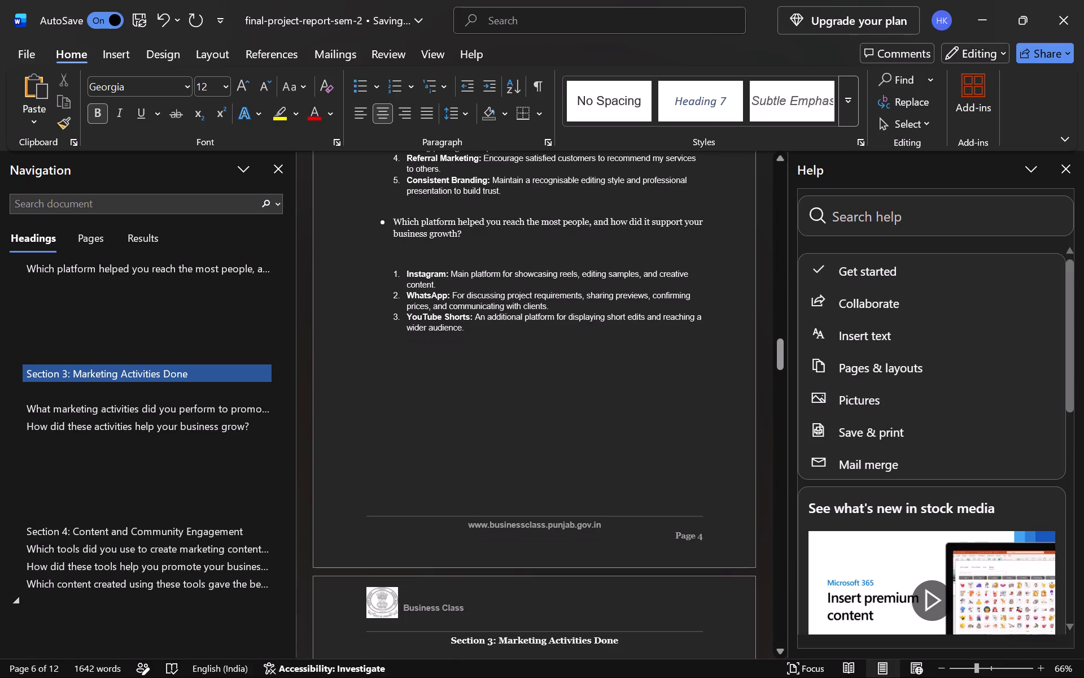
Review the layout of the pages from Section 3 through to the Declaration.
{"action": "scroll", "coordinate": [450, 453], "scroll_direction": "down", "scroll_amount": 4}
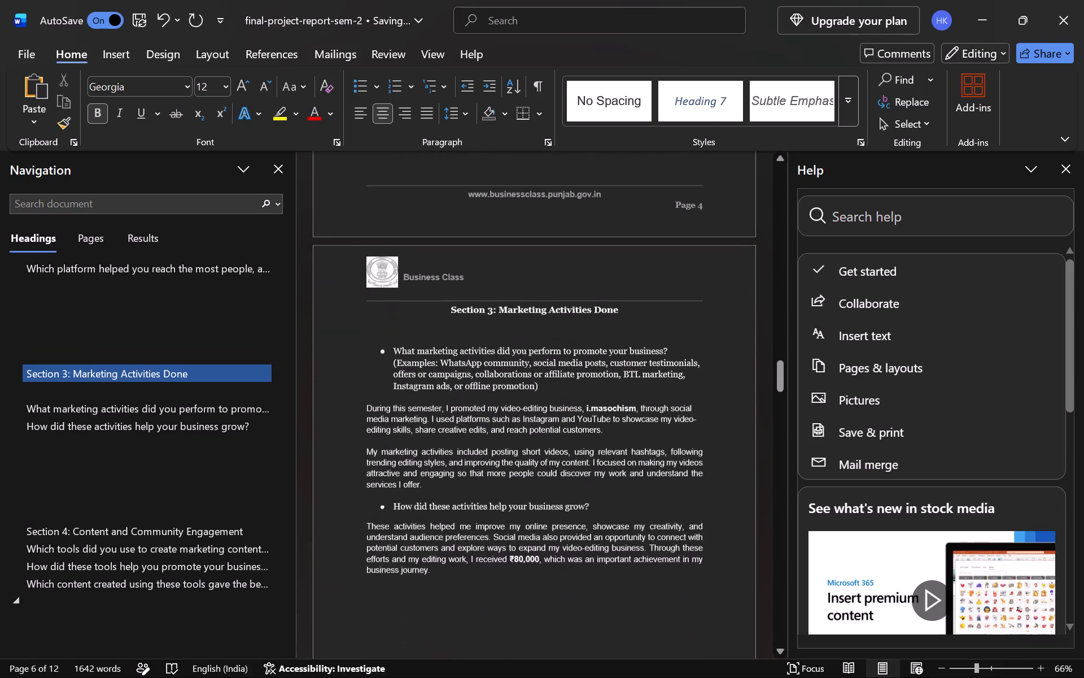
{"action": "scroll", "coordinate": [450, 453], "scroll_direction": "down", "scroll_amount": 6}
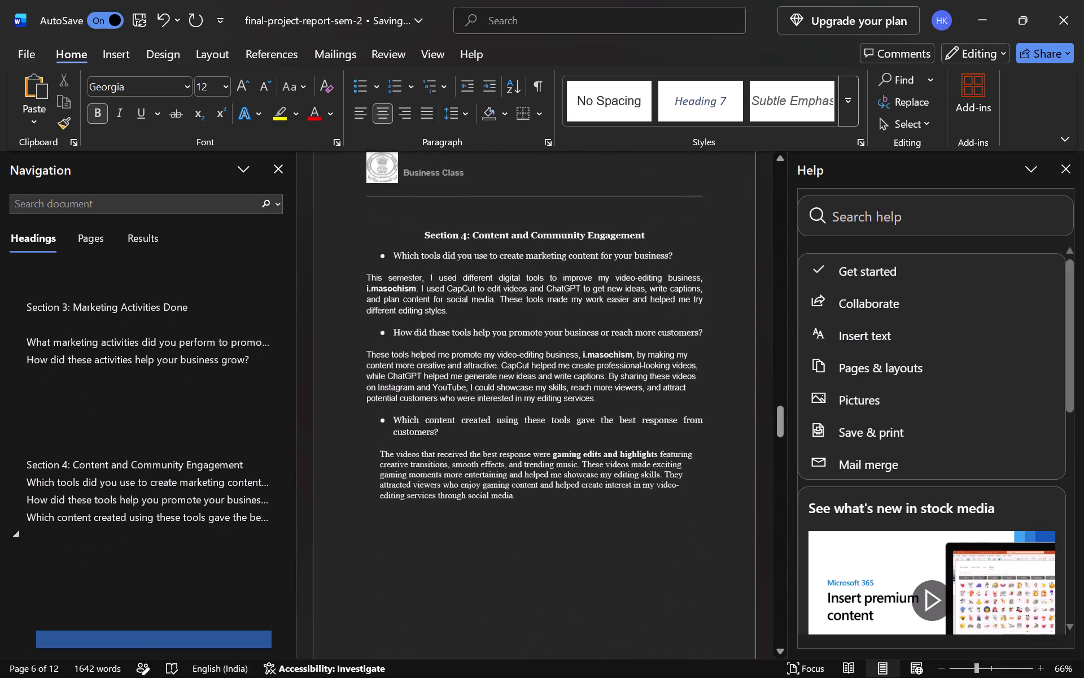
{"action": "scroll", "coordinate": [450, 453], "scroll_direction": "down", "scroll_amount": 6}
{"action": "scroll", "coordinate": [450, 453], "scroll_direction": "up", "scroll_amount": 4}
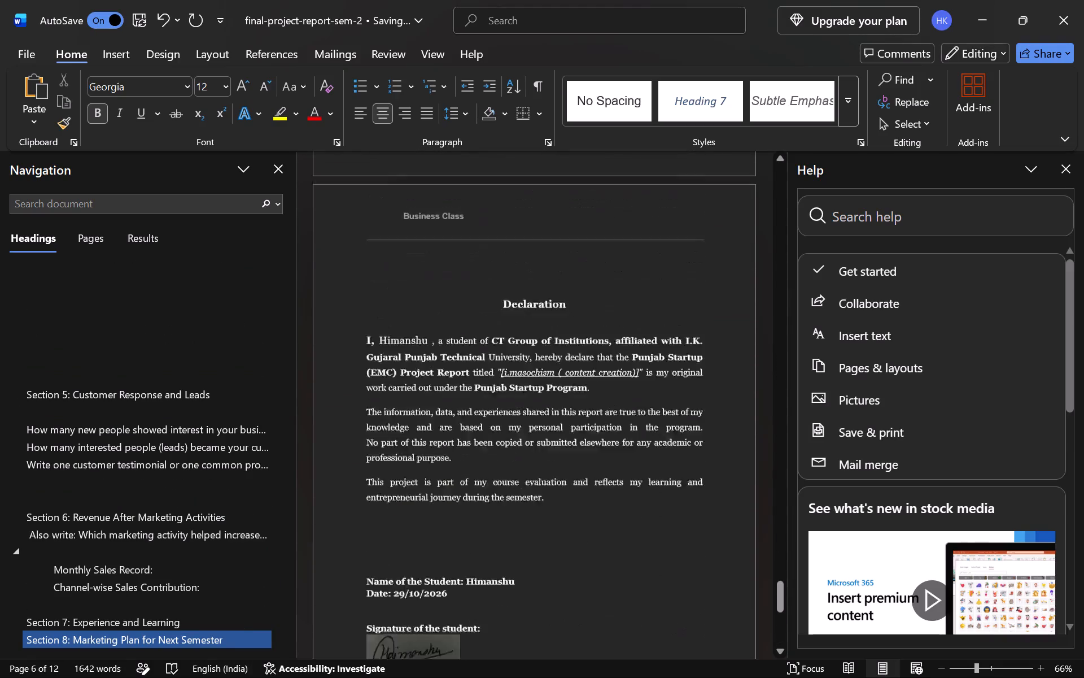
Return to the report's title page and save the document.
{"action": "scroll", "coordinate": [450, 453], "scroll_direction": "up", "scroll_amount": 3}
{"action": "scroll", "coordinate": [450, 453], "scroll_direction": "up", "scroll_amount": 20}
{"action": "scroll", "coordinate": [450, 453], "scroll_direction": "up", "scroll_amount": 10}
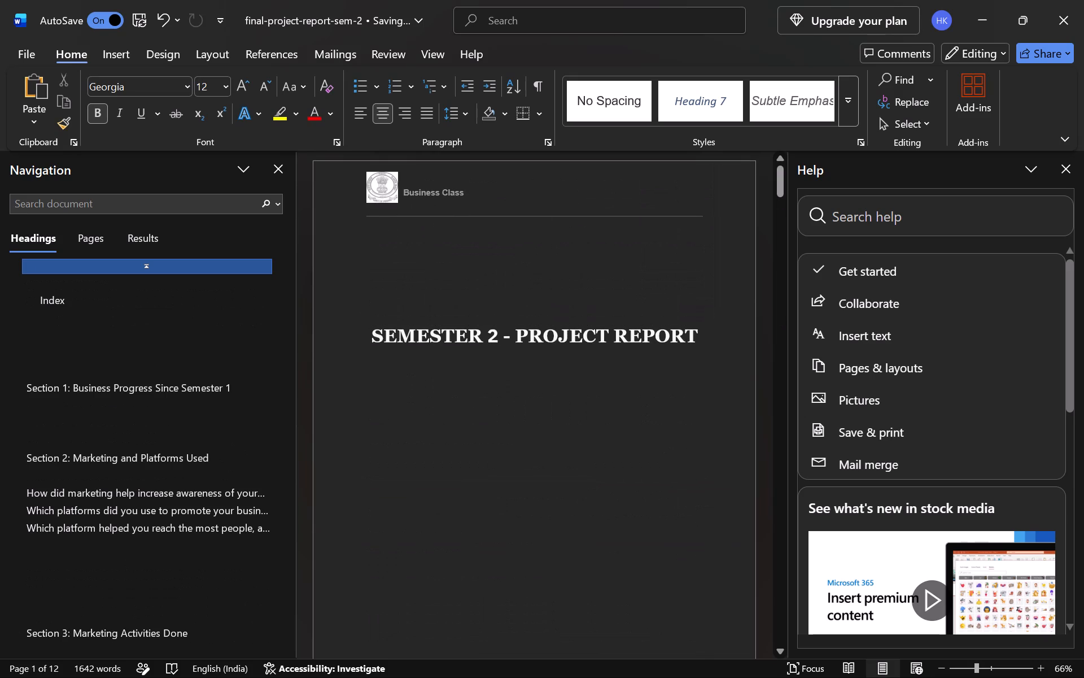
{"action": "key", "text": "ctrl+s"}
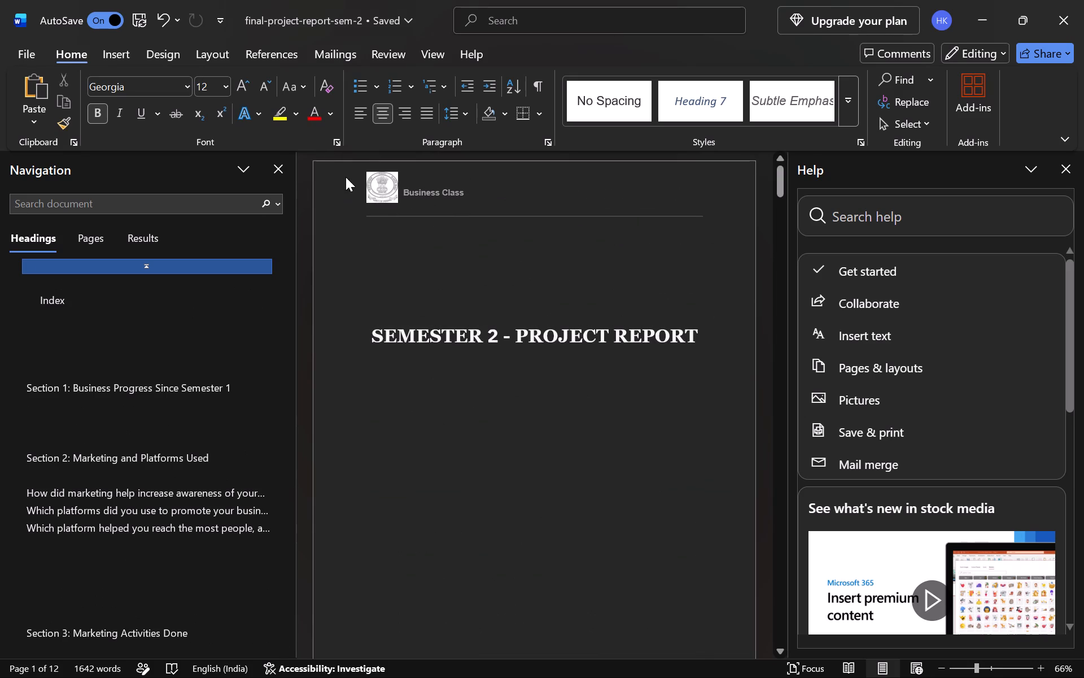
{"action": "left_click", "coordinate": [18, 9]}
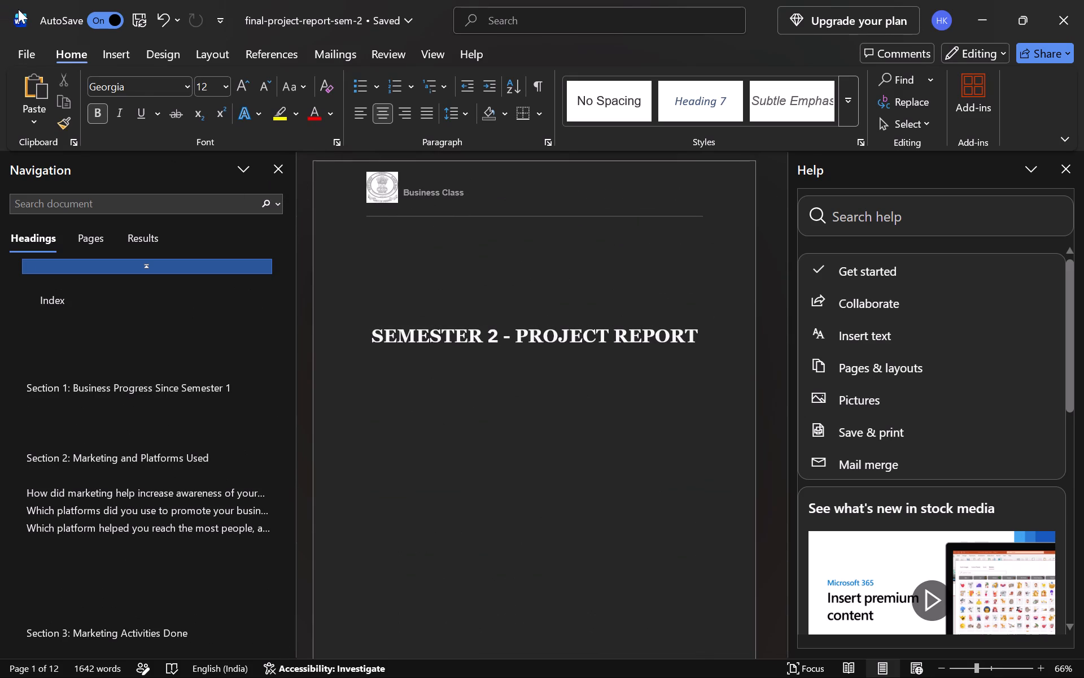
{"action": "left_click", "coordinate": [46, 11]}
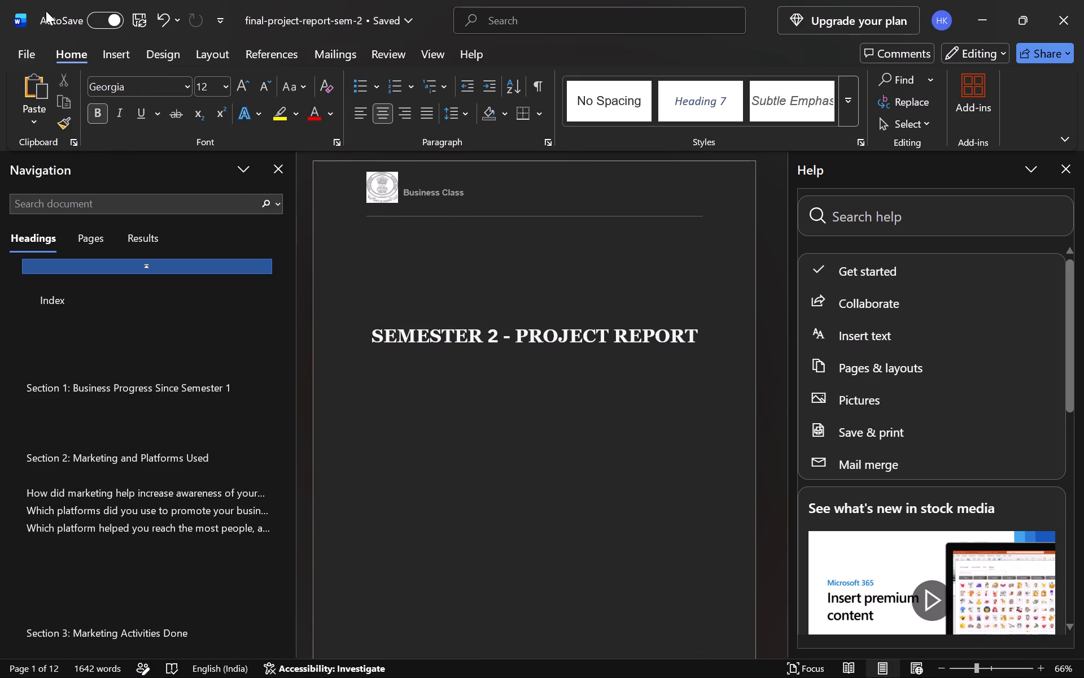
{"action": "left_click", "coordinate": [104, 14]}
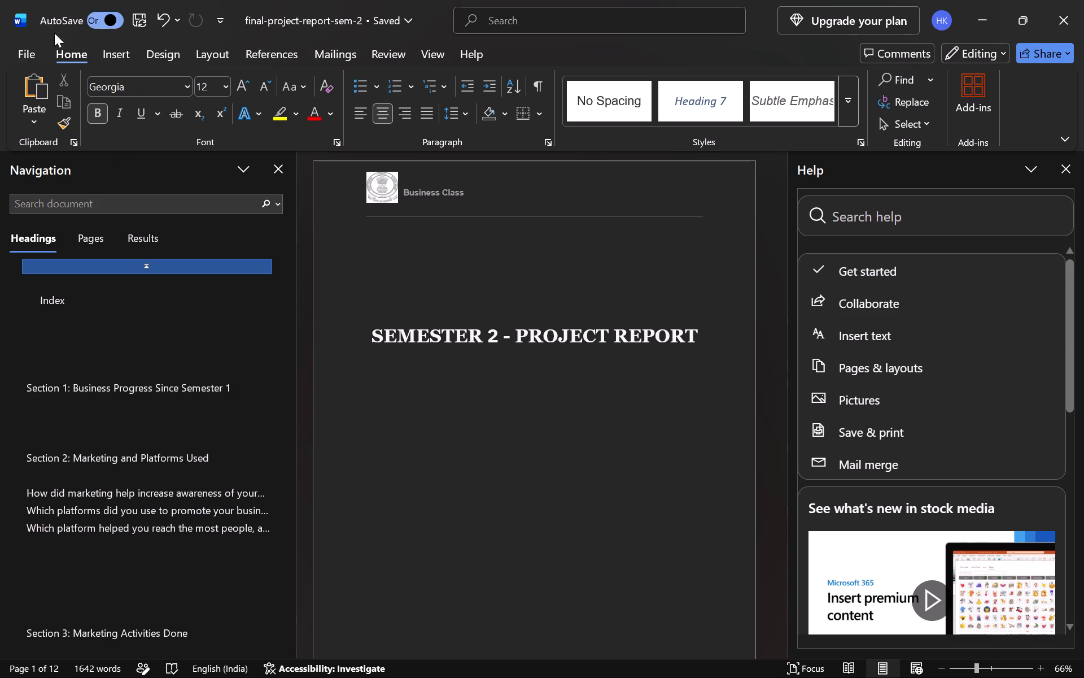
{"action": "left_click", "coordinate": [29, 48]}
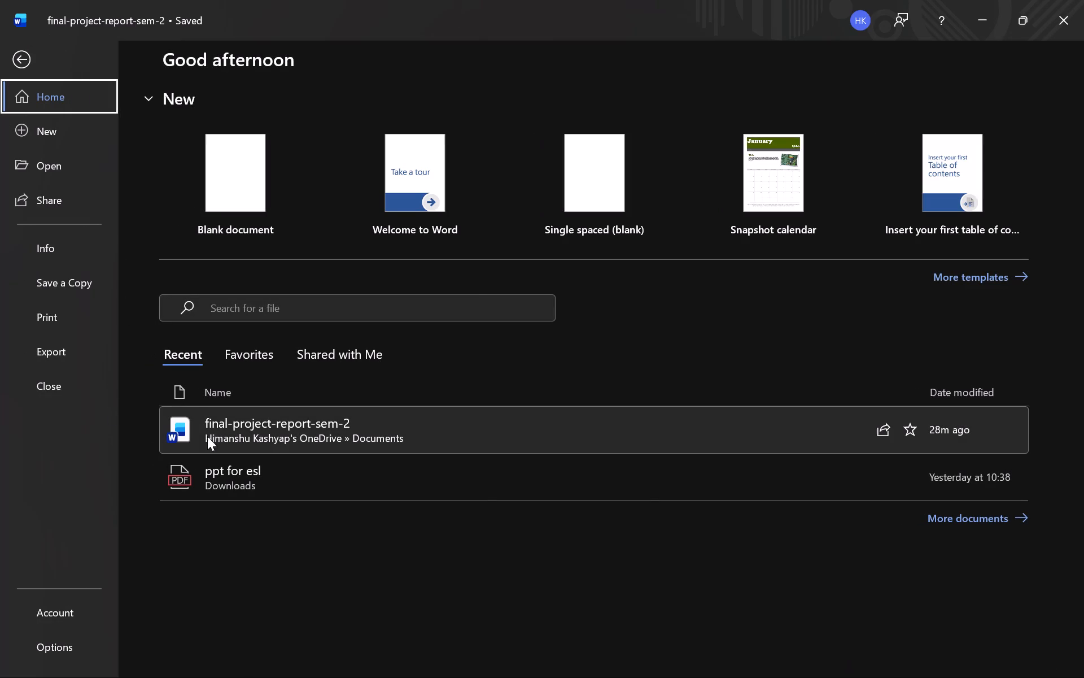
{"action": "left_click", "coordinate": [888, 429]}
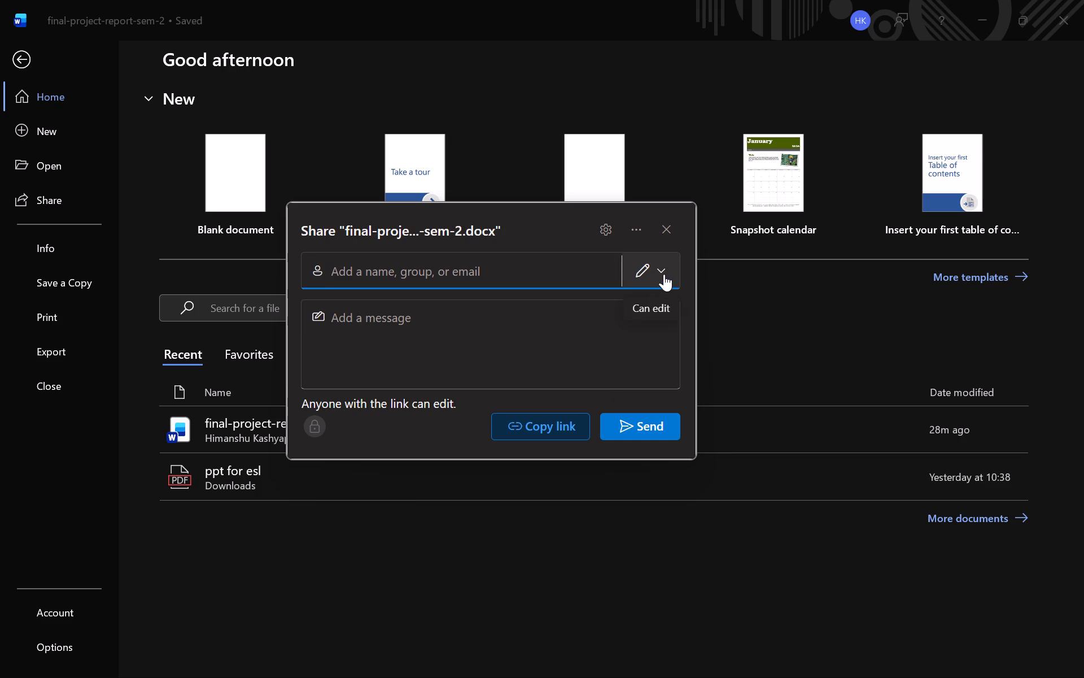
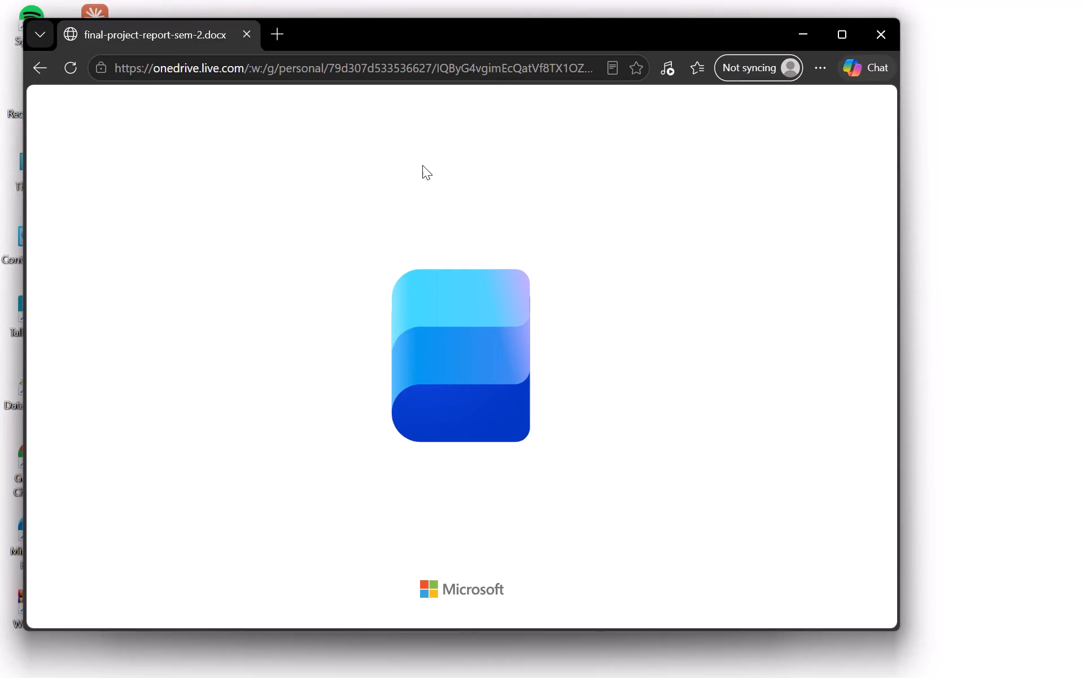
Review the online copy of final-project-report-sem-2 from the title page through to the student's signature.
{"action": "scroll", "coordinate": [368, 356], "scroll_direction": "down", "scroll_amount": 1}
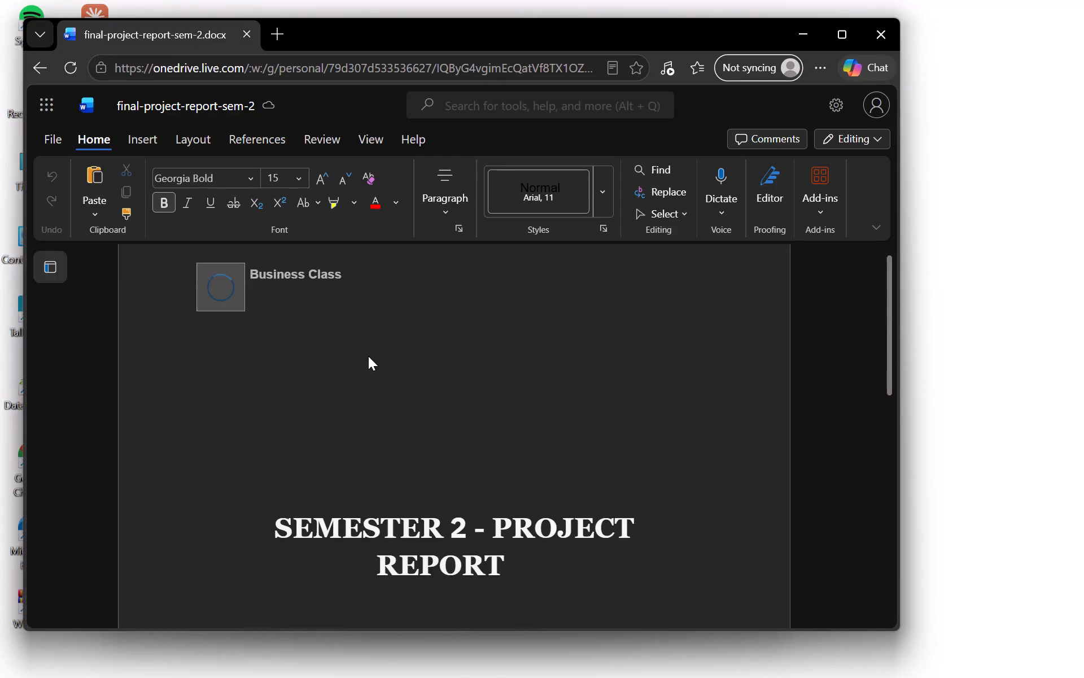
{"action": "scroll", "coordinate": [368, 356], "scroll_direction": "down", "scroll_amount": 4}
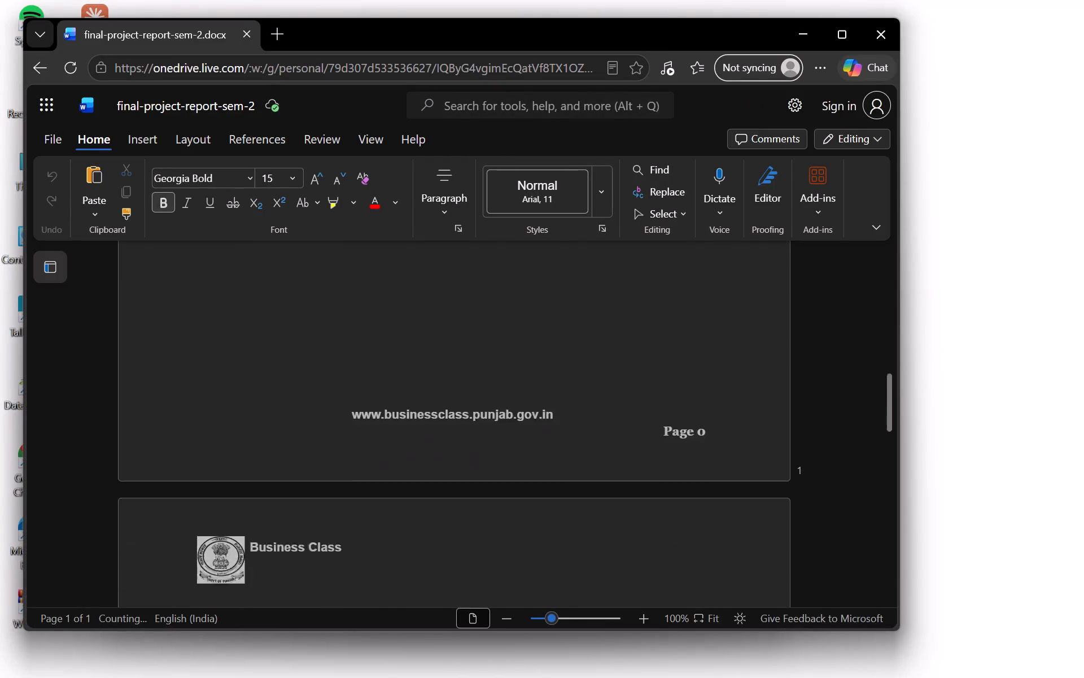
{"action": "scroll", "coordinate": [368, 356], "scroll_direction": "down", "scroll_amount": 8}
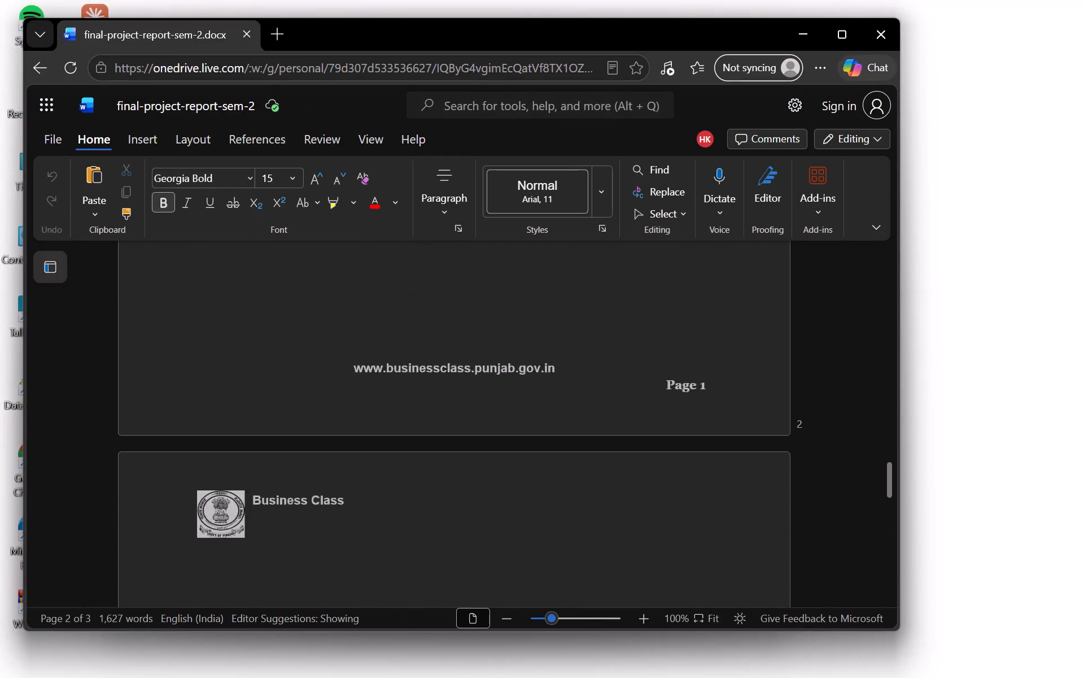
{"action": "scroll", "coordinate": [368, 356], "scroll_direction": "down", "scroll_amount": 9}
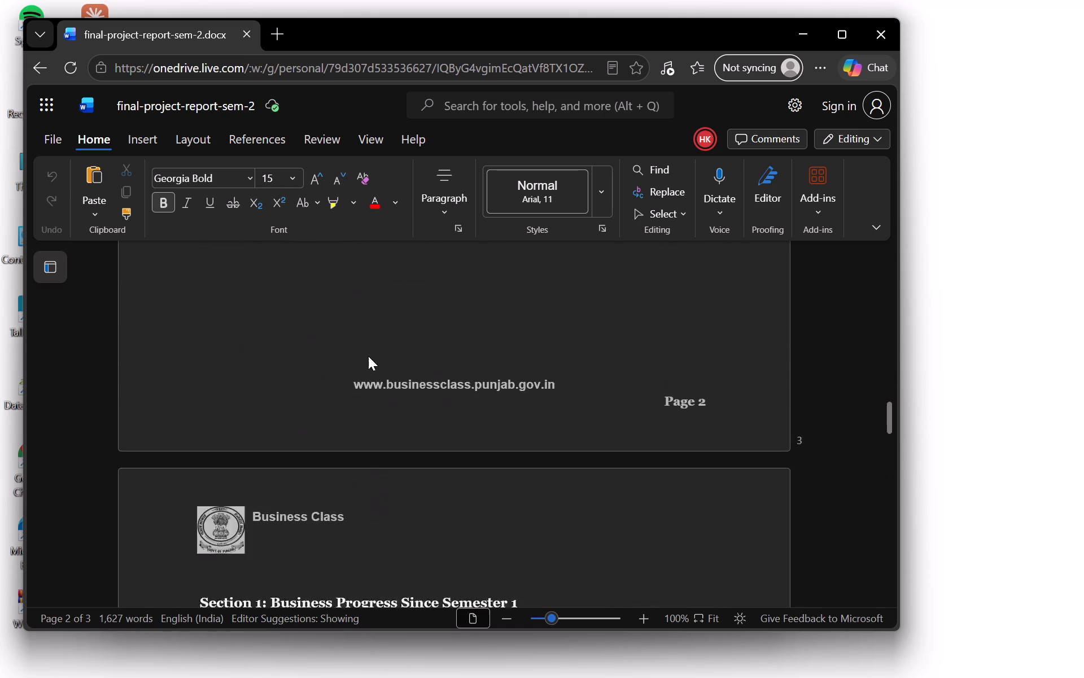
{"action": "scroll", "coordinate": [368, 356], "scroll_direction": "down", "scroll_amount": 10}
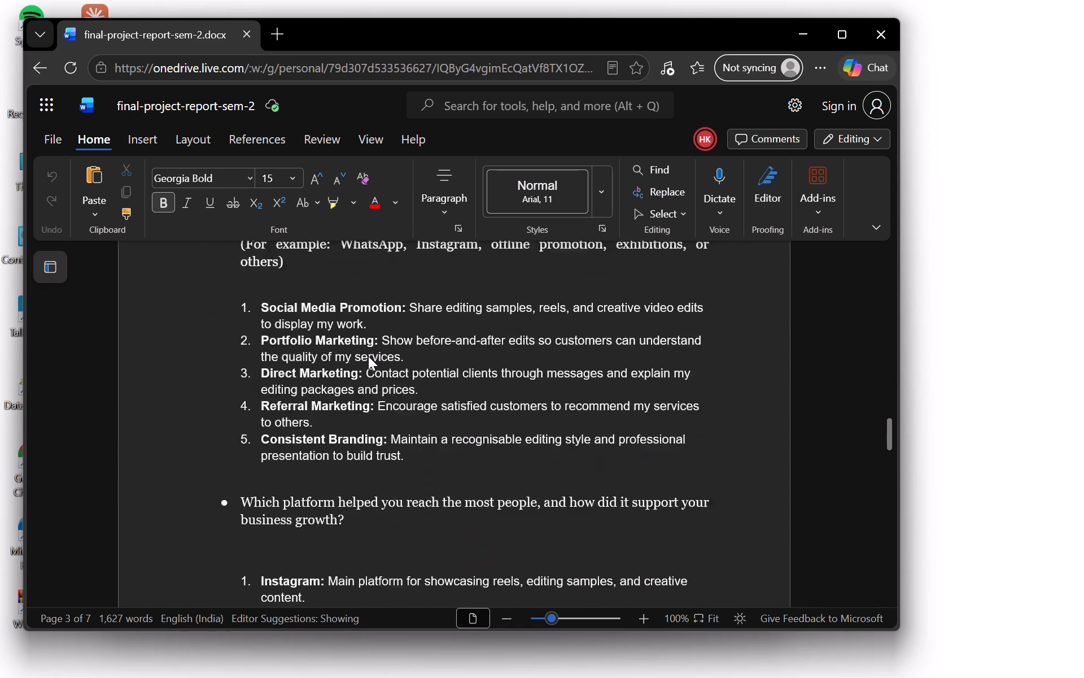
{"action": "scroll", "coordinate": [368, 356], "scroll_direction": "down", "scroll_amount": 11}
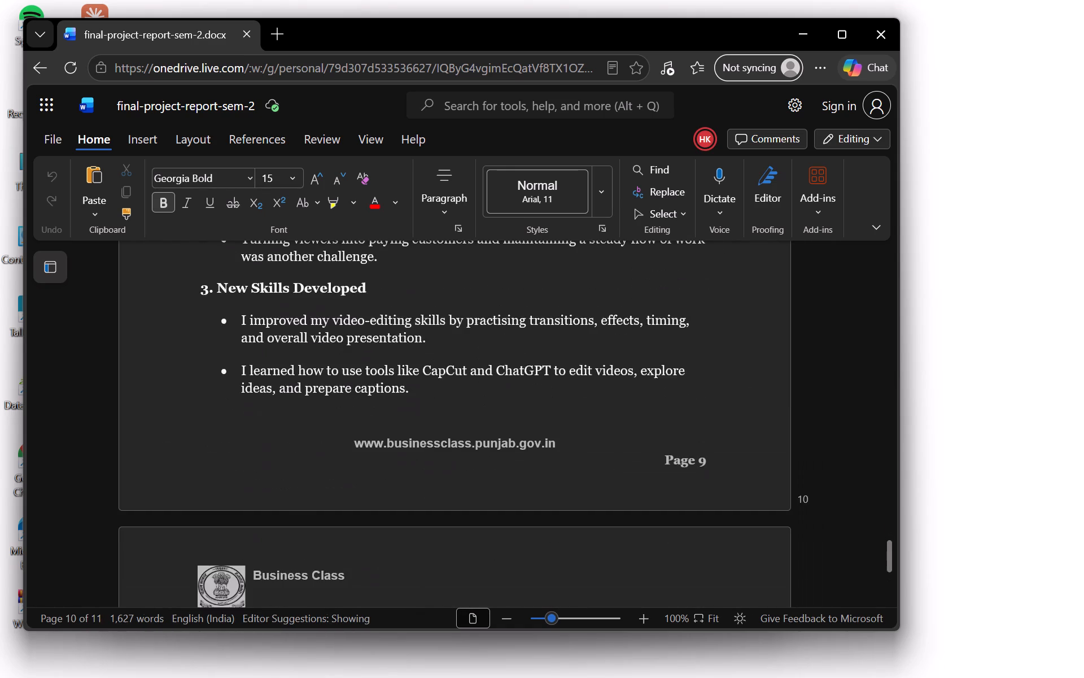
{"action": "scroll", "coordinate": [368, 356], "scroll_direction": "down", "scroll_amount": 14}
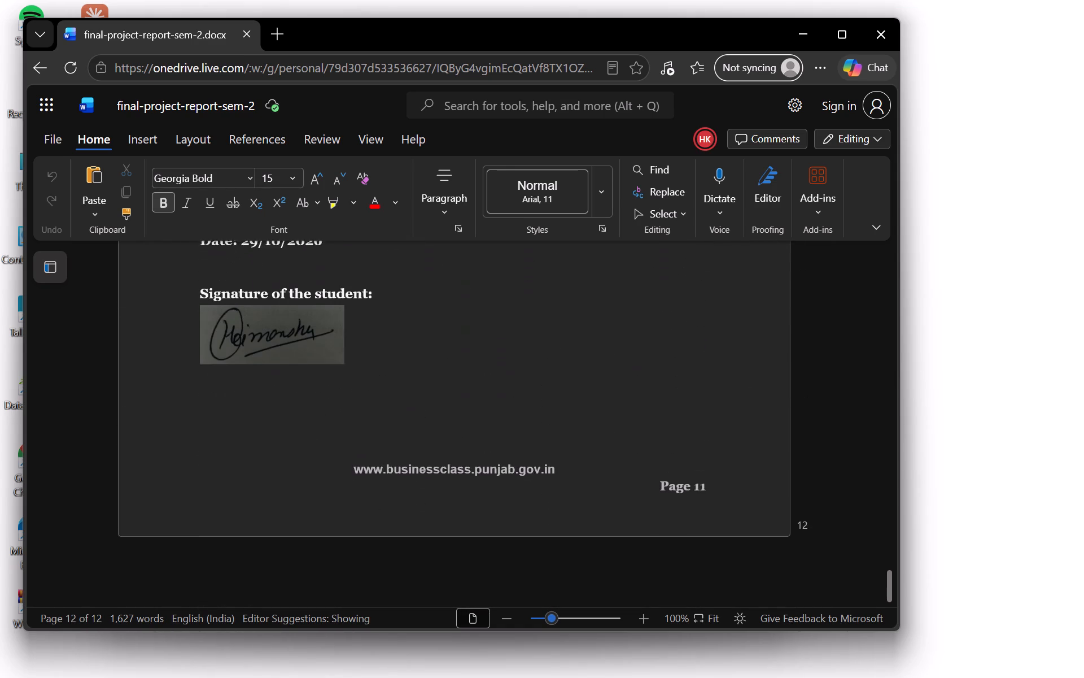